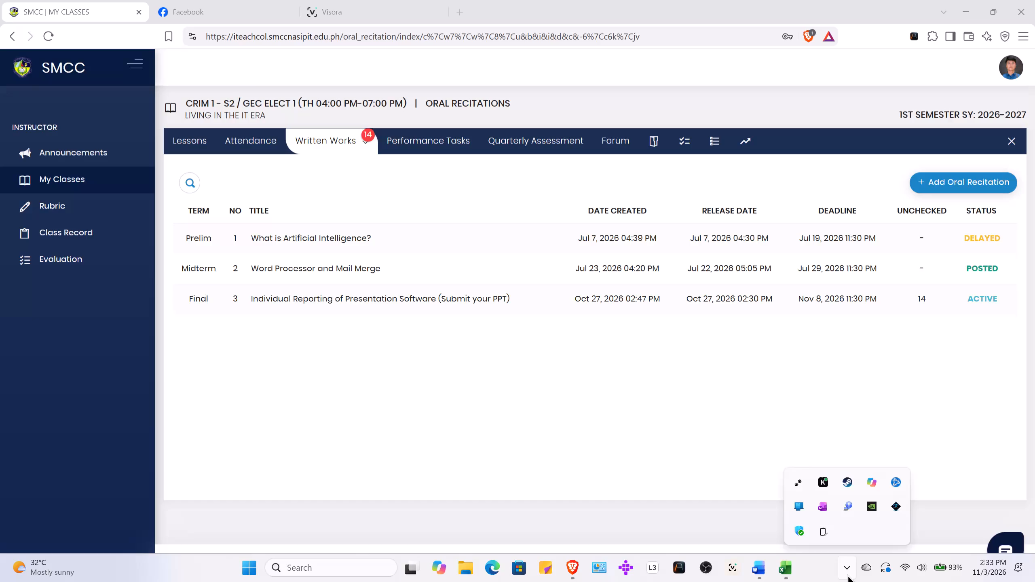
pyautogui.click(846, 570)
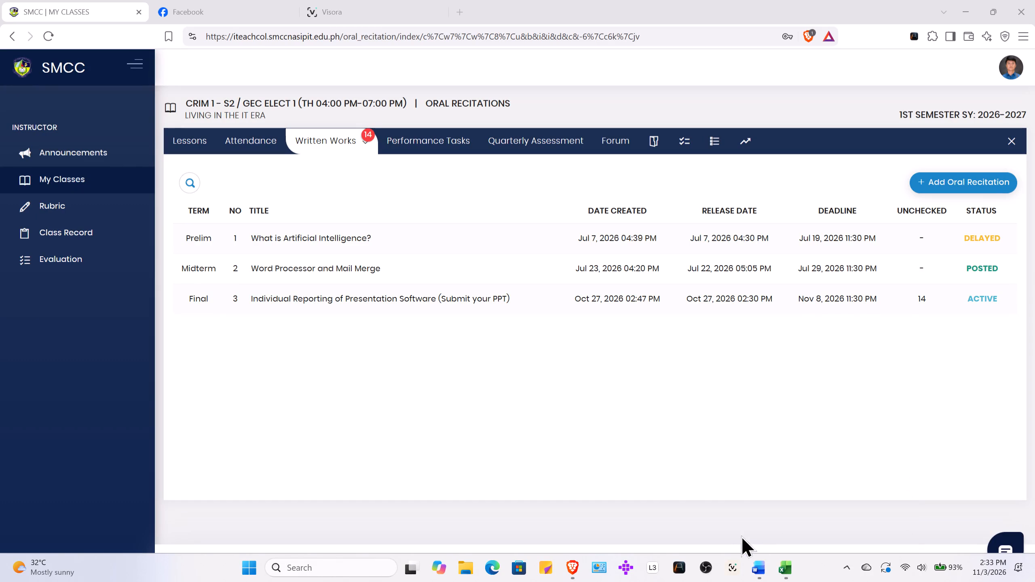
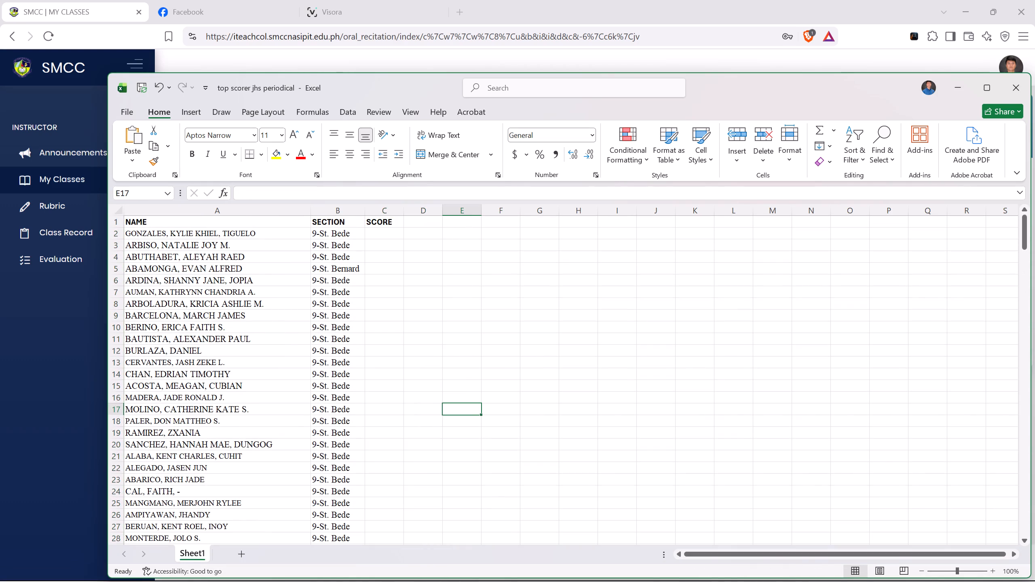
# Find the student matching "seth" in the top scorer jhs periodical workbook and enter 46 in that row's SCORE column.
pyautogui.scroll(3, 446, 401)
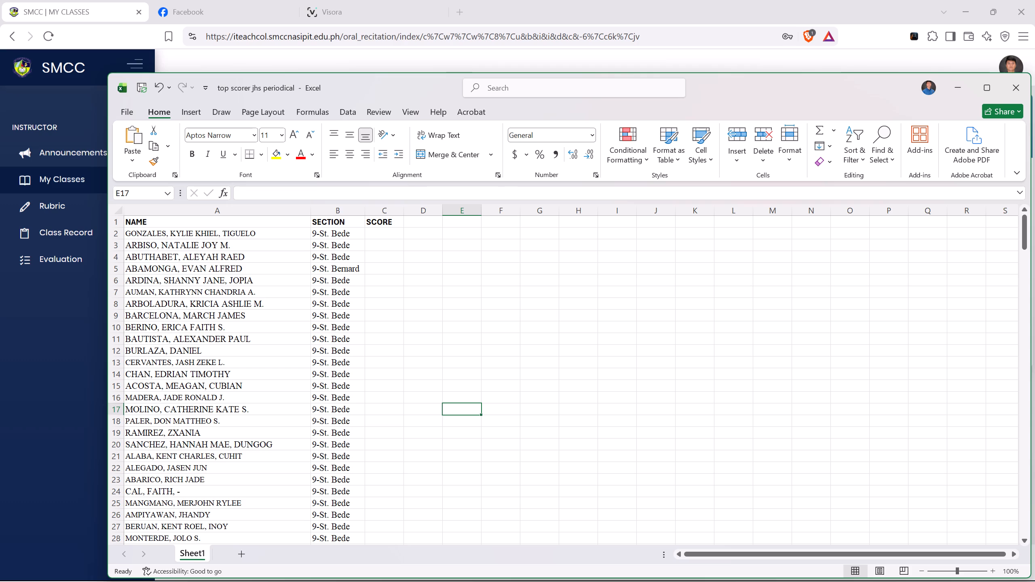
pyautogui.hotkey('ctrl', 'f')
pyautogui.write('seth')
pyautogui.press('Return')
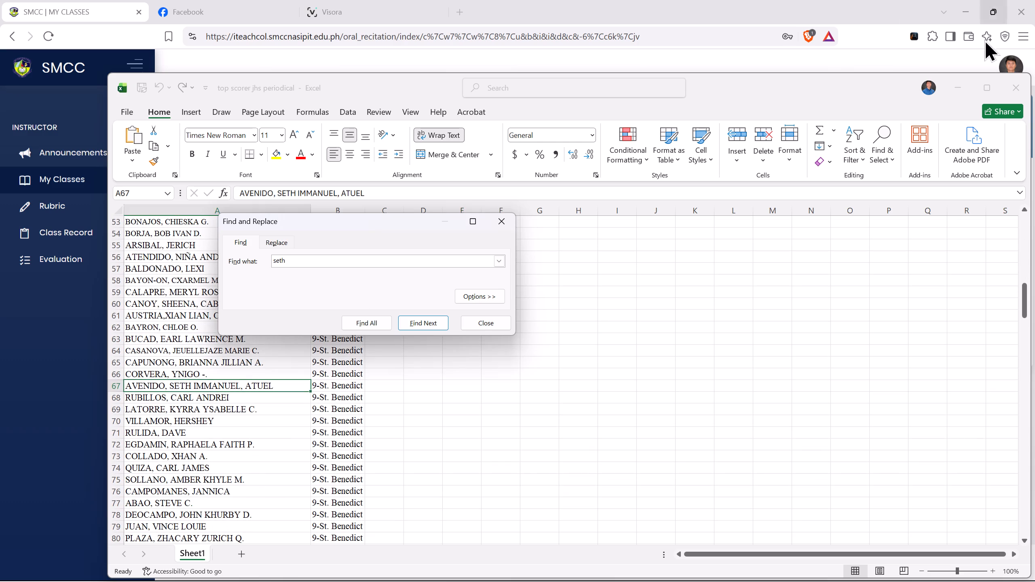
pyautogui.click(993, 88)
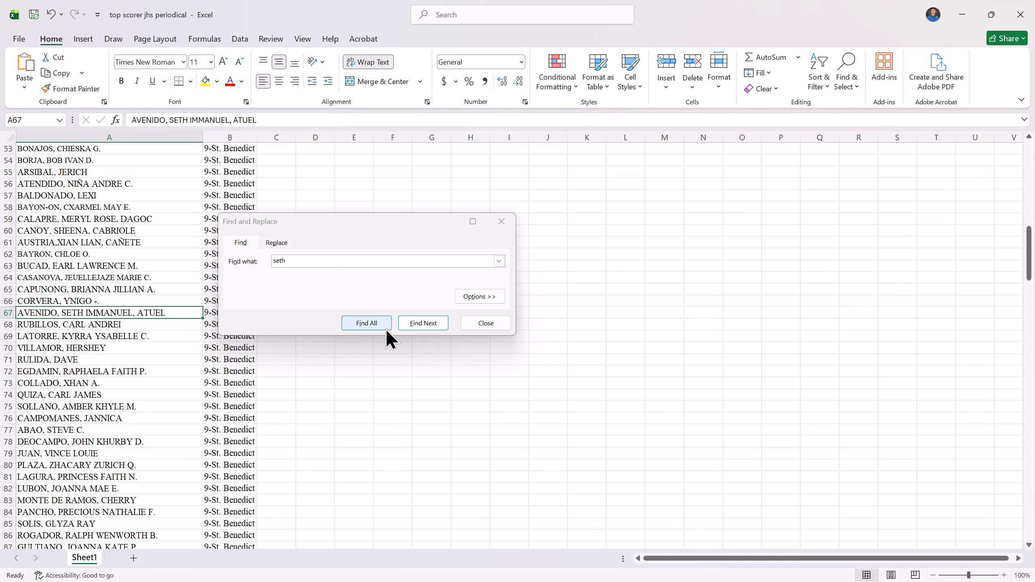
pyautogui.click(479, 322)
pyautogui.click(280, 313)
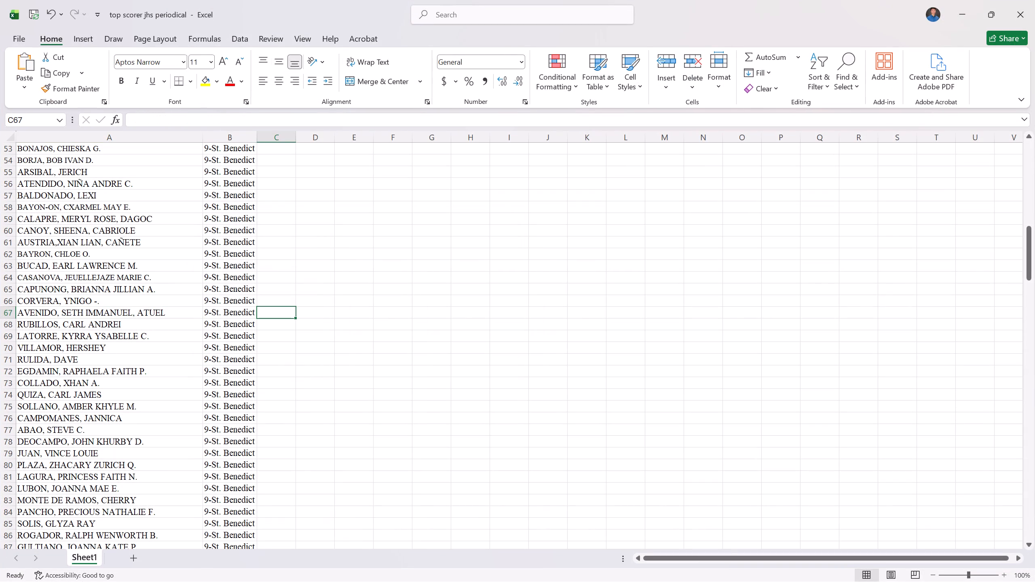
pyautogui.write('46')
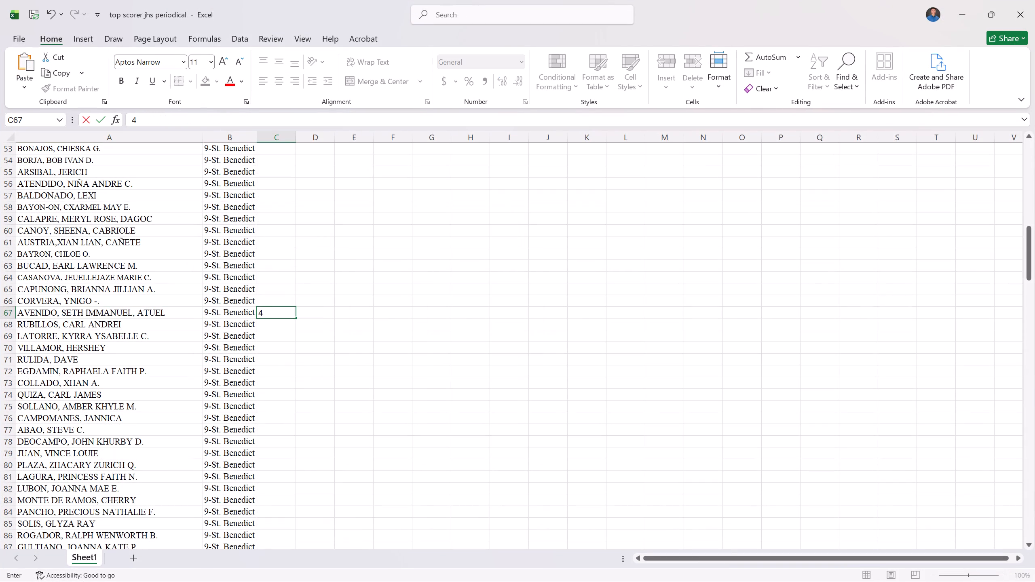
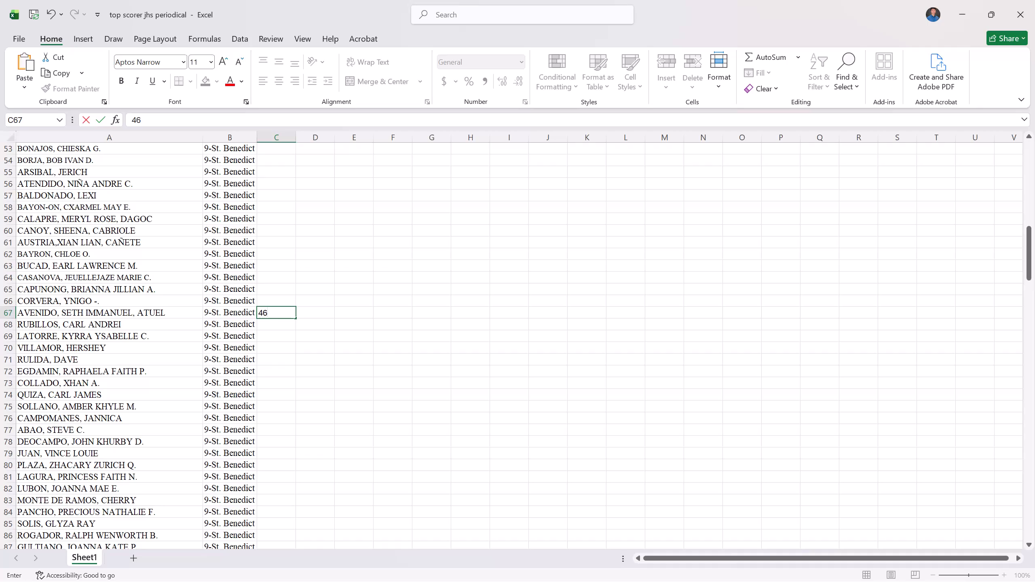
# Search the student list for "gasta" and select the SCORE cell in the matching row.
pyautogui.hotkey('ctrl', 'f')
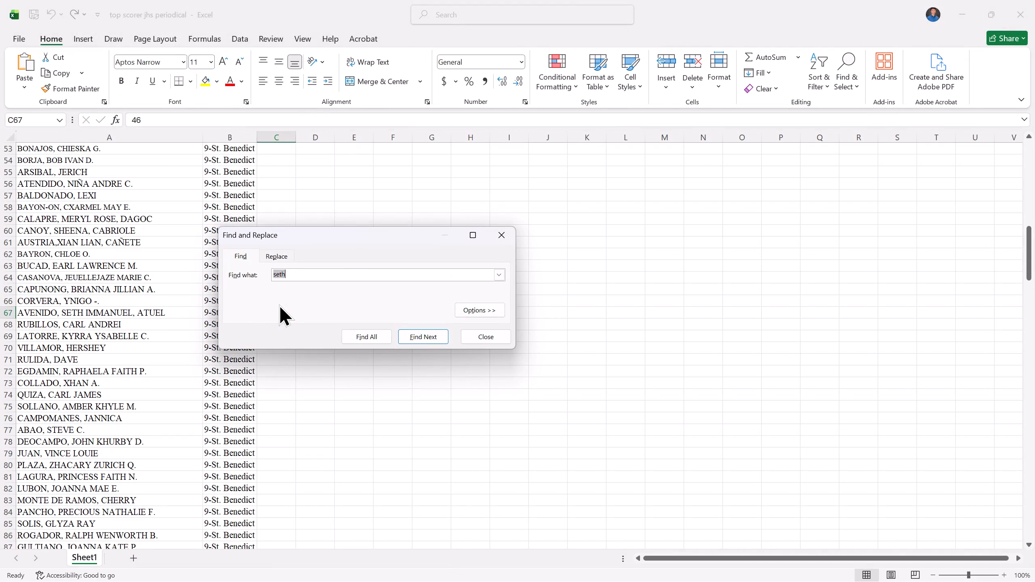
pyautogui.write('gasta')
pyautogui.press('Return')
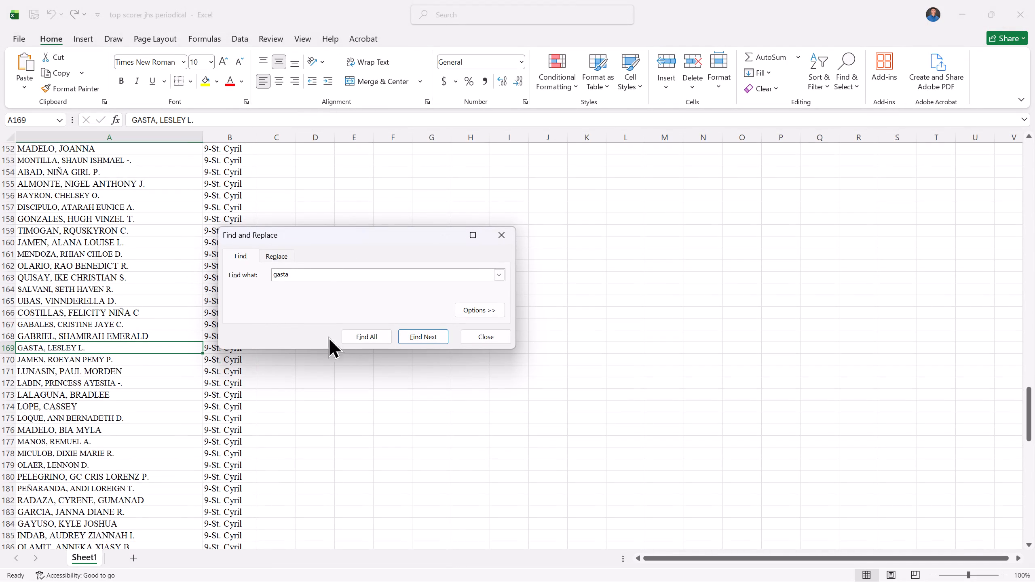
pyautogui.click(485, 336)
pyautogui.click(266, 348)
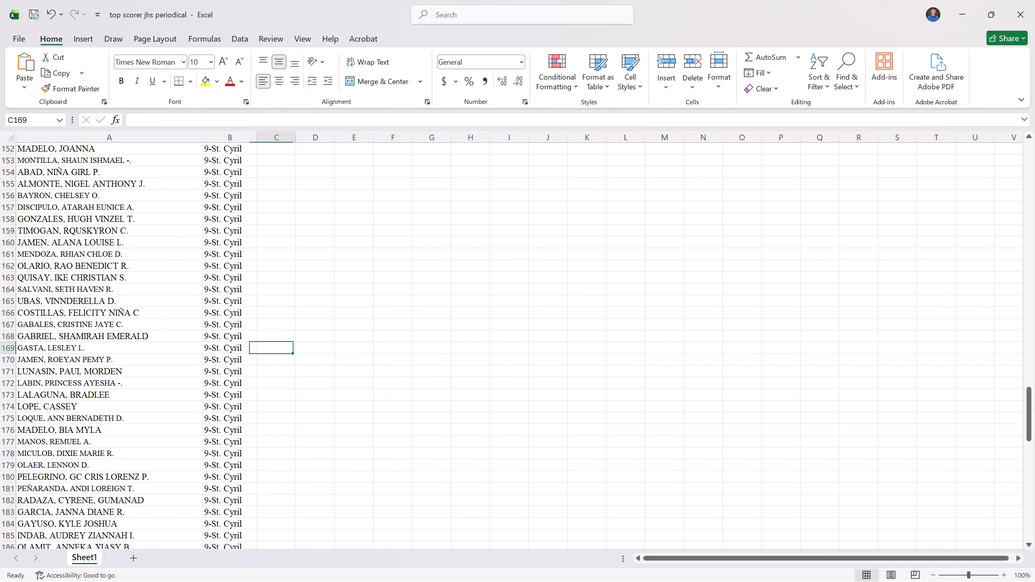
# Clear the score wrongly entered in cell C67 for the 9-St. Benedict student.
pyautogui.scroll(12, 373, 368)
pyautogui.scroll(17, 387, 389)
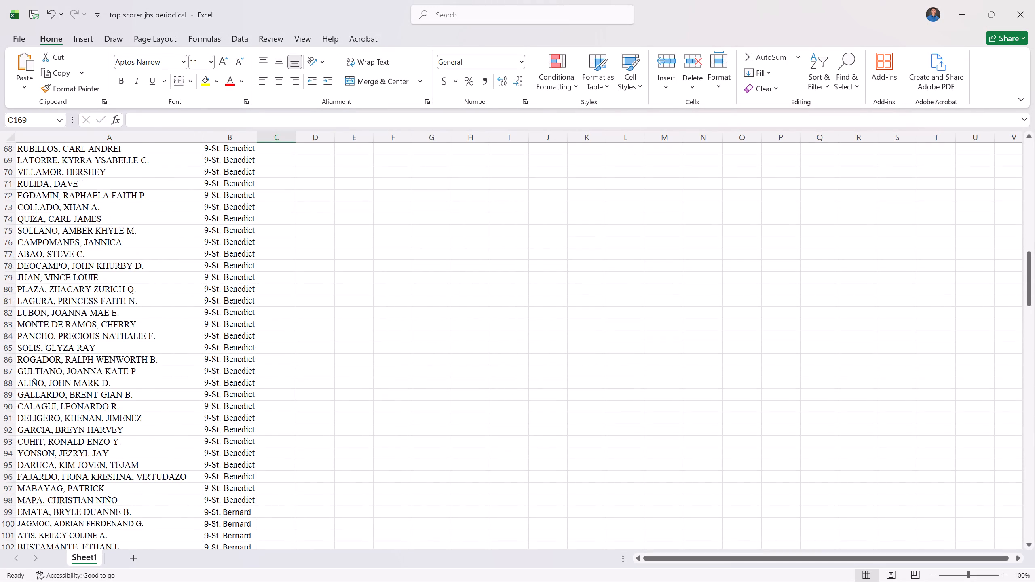
pyautogui.scroll(8, 414, 403)
pyautogui.scroll(-6, 425, 411)
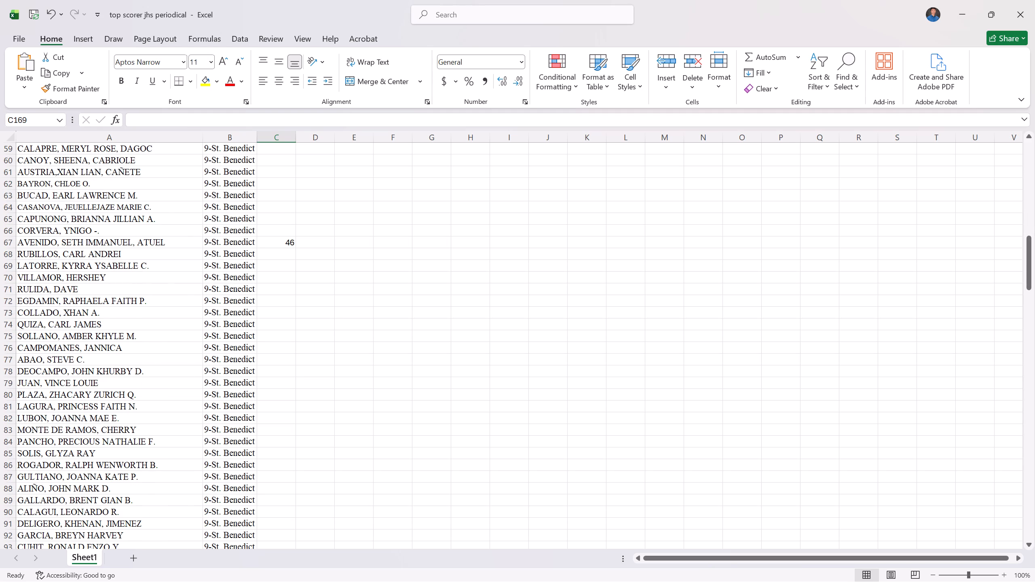
pyautogui.click(277, 245)
pyautogui.press('BackSpace')
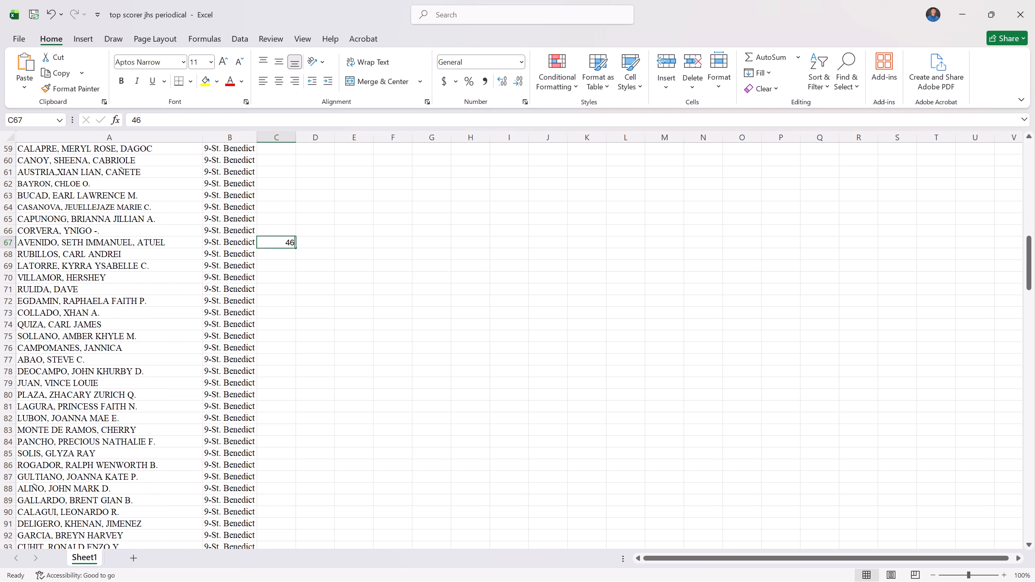
# Find the student matching "gasta" in 9-St. Cyril and enter 43 in that row's SCORE column.
pyautogui.scroll(-18, 300, 275)
pyautogui.scroll(-10, 349, 380)
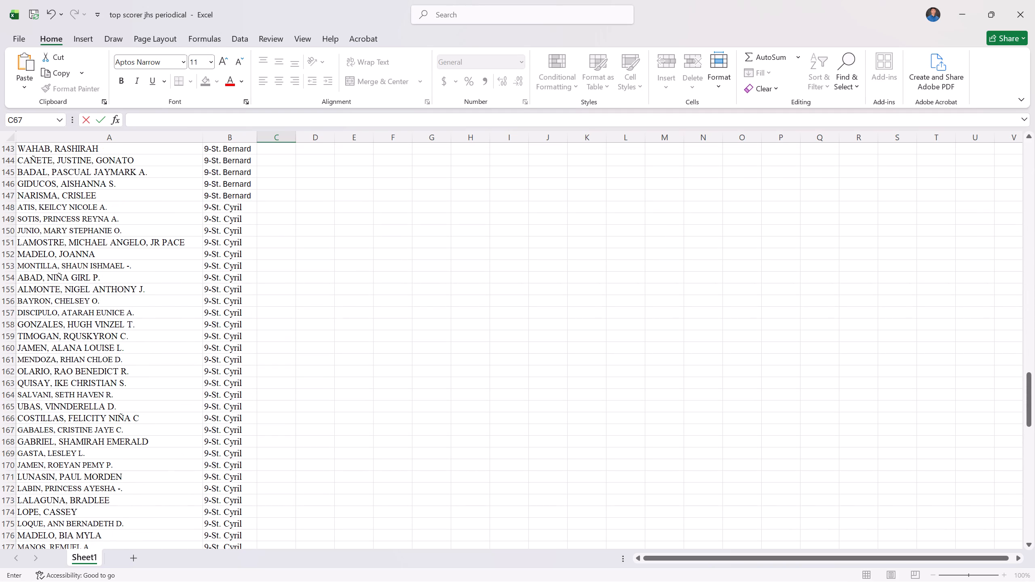
pyautogui.hotkey('ctrl', 'f')
pyautogui.write('gasta')
pyautogui.press('Return')
pyautogui.click(482, 348)
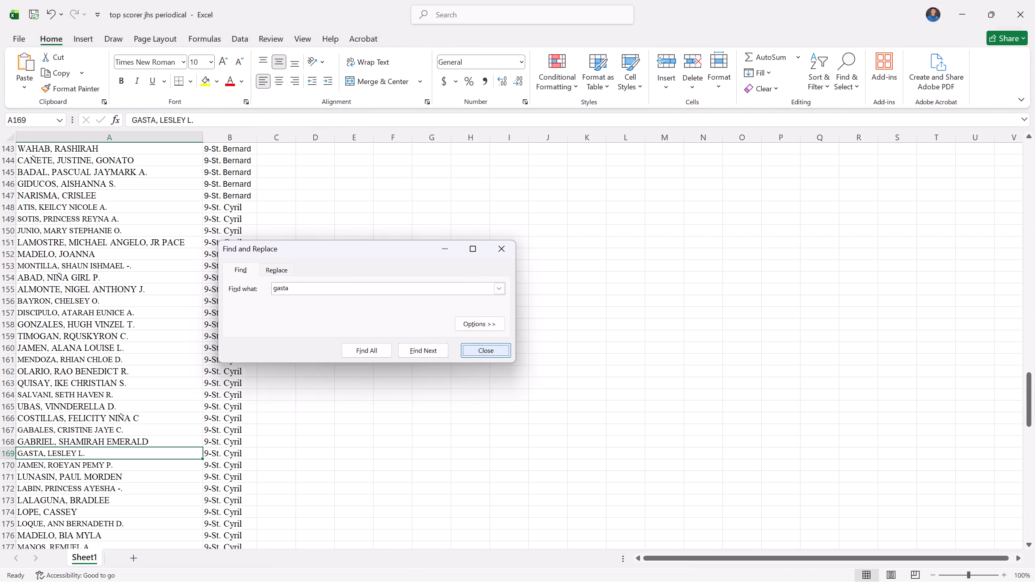
pyautogui.click(272, 453)
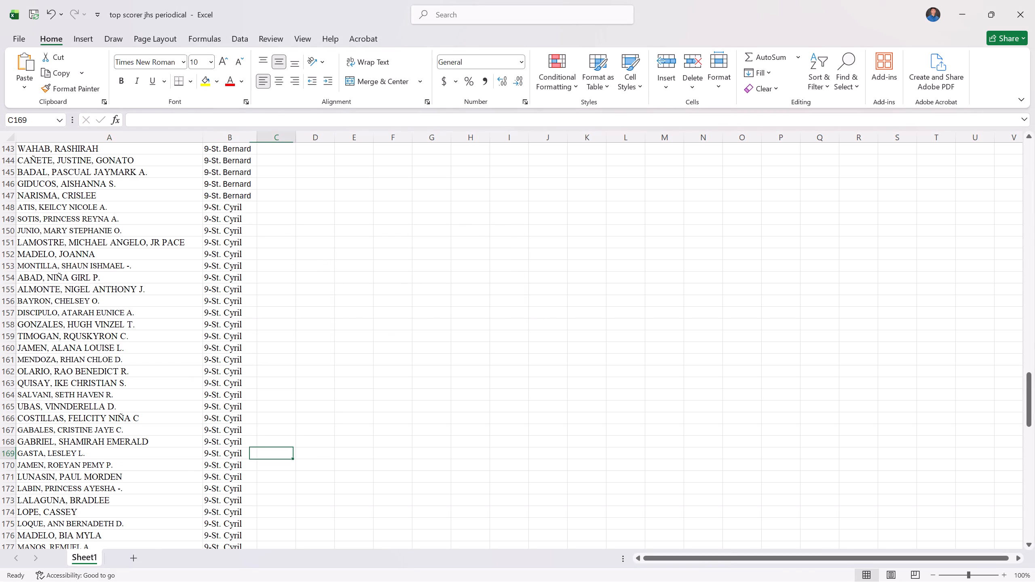
pyautogui.write('43')
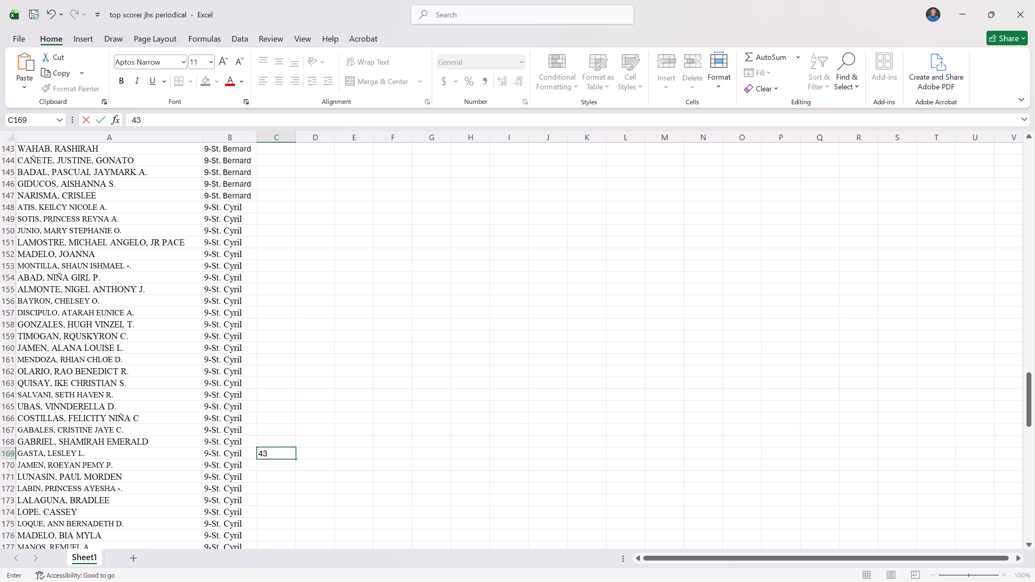
# Find the student matching "salvan" in 9-St. Cyril and enter 46 in that row's SCORE column.
pyautogui.hotkey('ctrl', 'f')
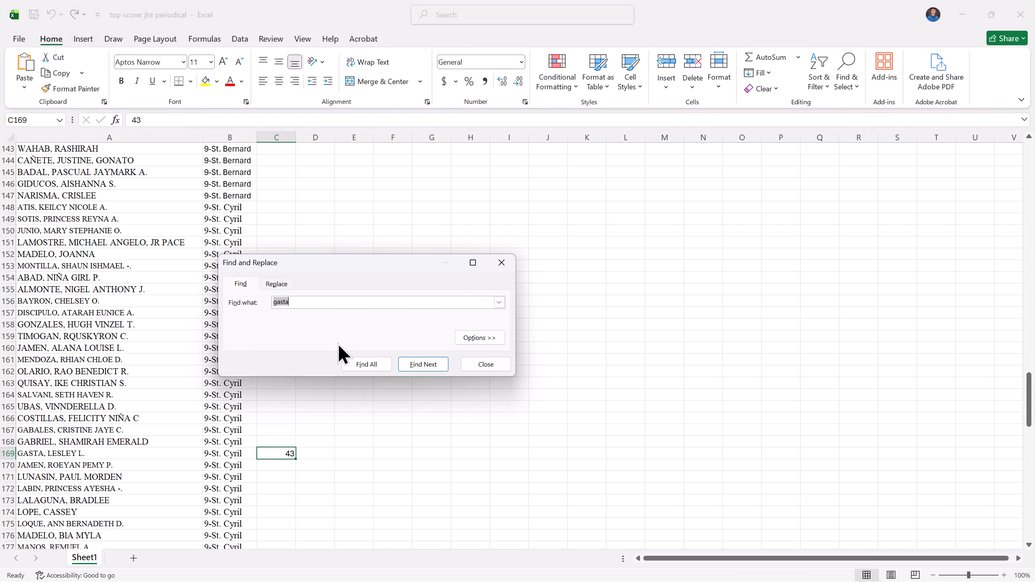
pyautogui.write('salvan')
pyautogui.press('Return')
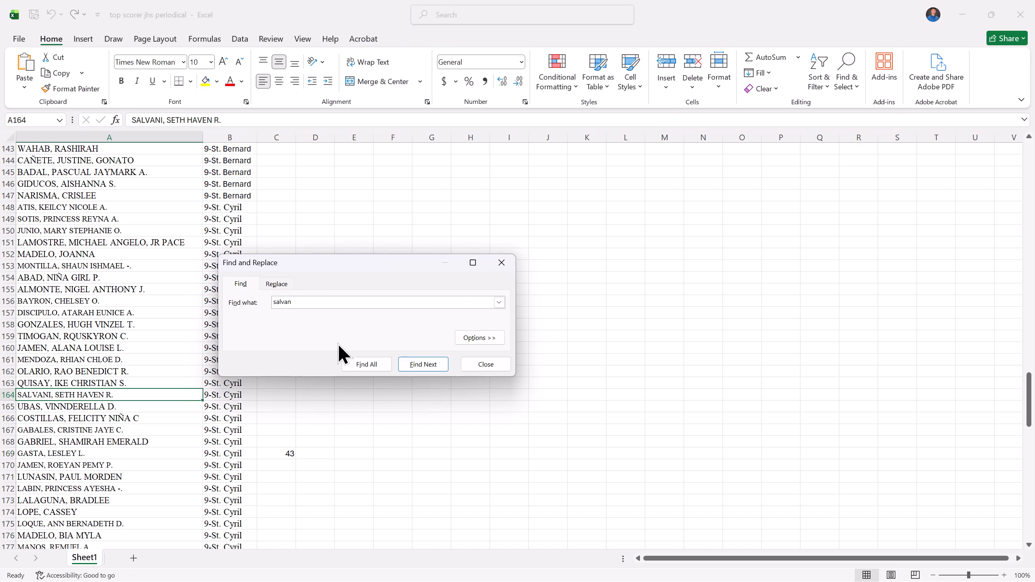
pyautogui.click(491, 365)
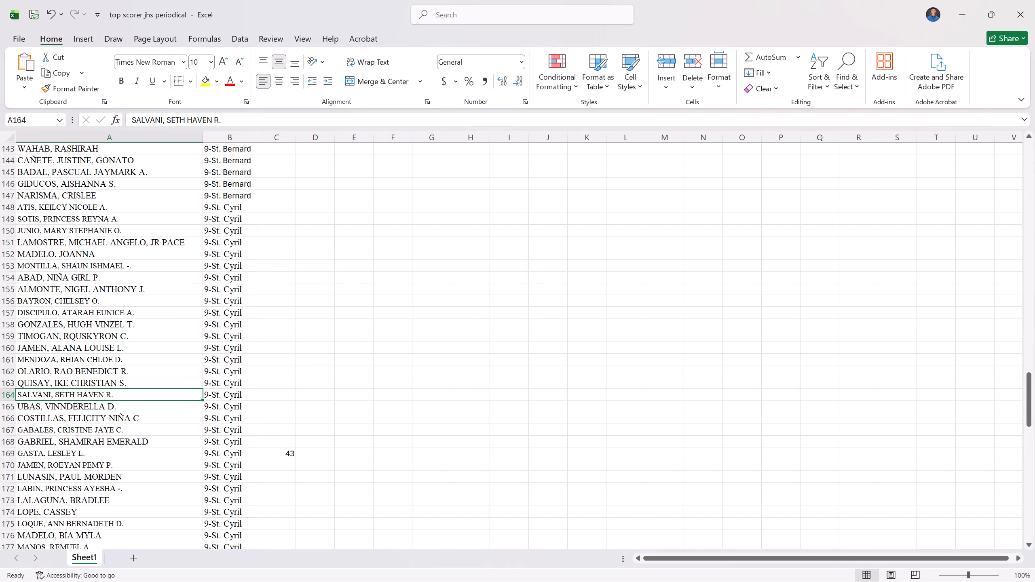
pyautogui.click(271, 392)
pyautogui.write('46')
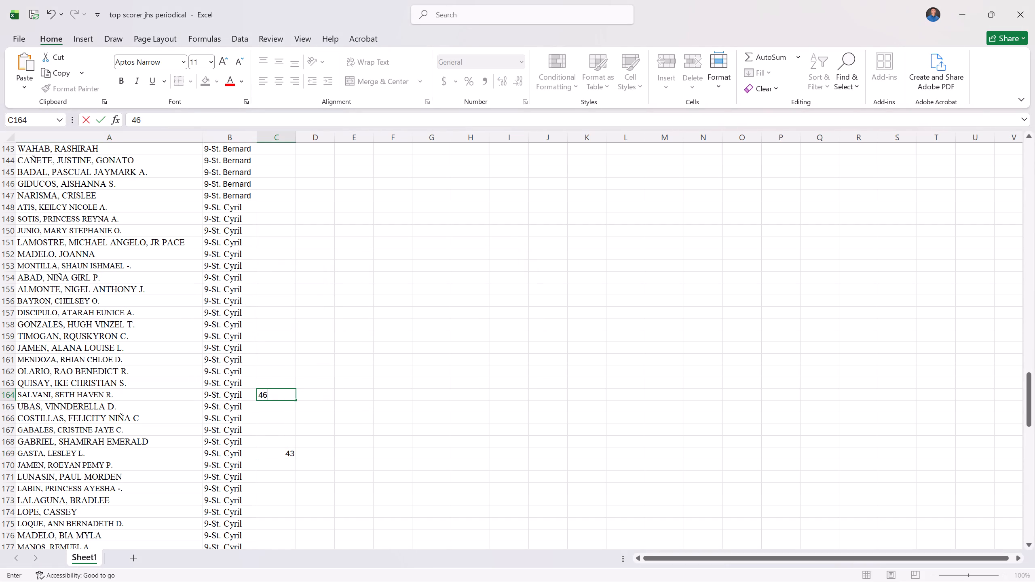
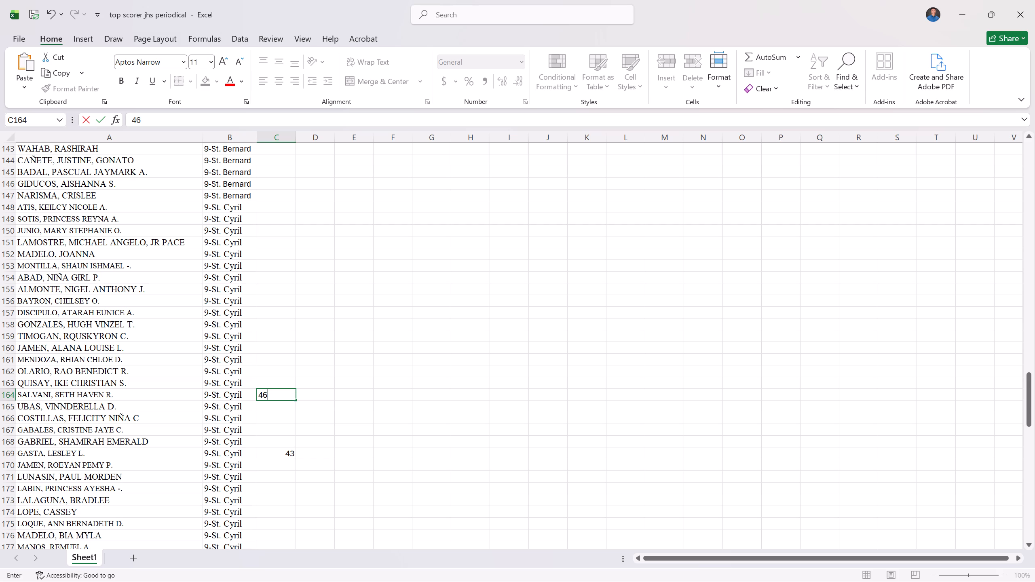
pyautogui.hotkey('ctrl', 'f')
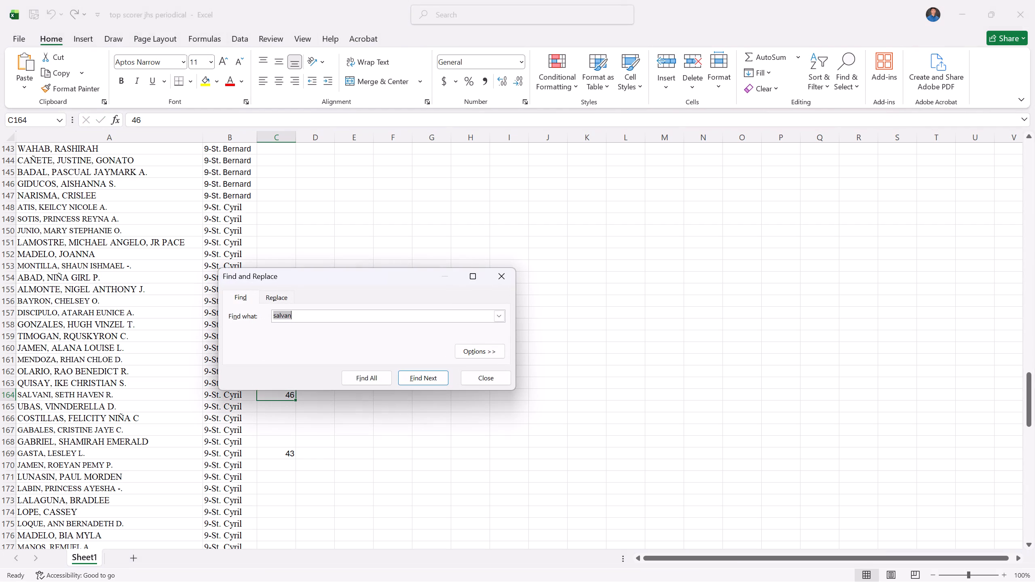
pyautogui.write('dele')
pyautogui.write('on')
pyautogui.press('Return')
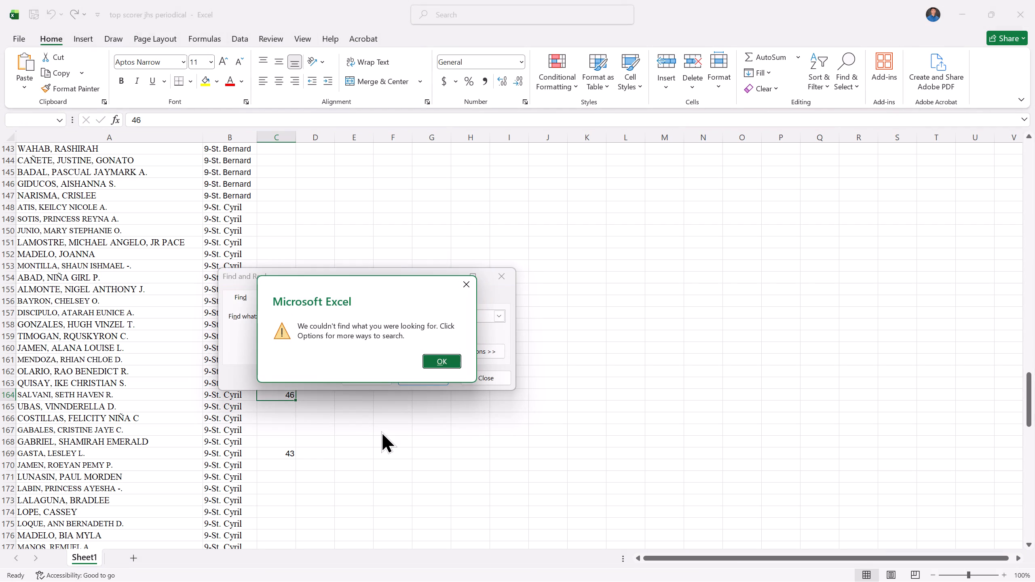
pyautogui.press('Return')
pyautogui.press('Left')
pyautogui.press('Left')
pyautogui.press('Left')
pyautogui.press('Left')
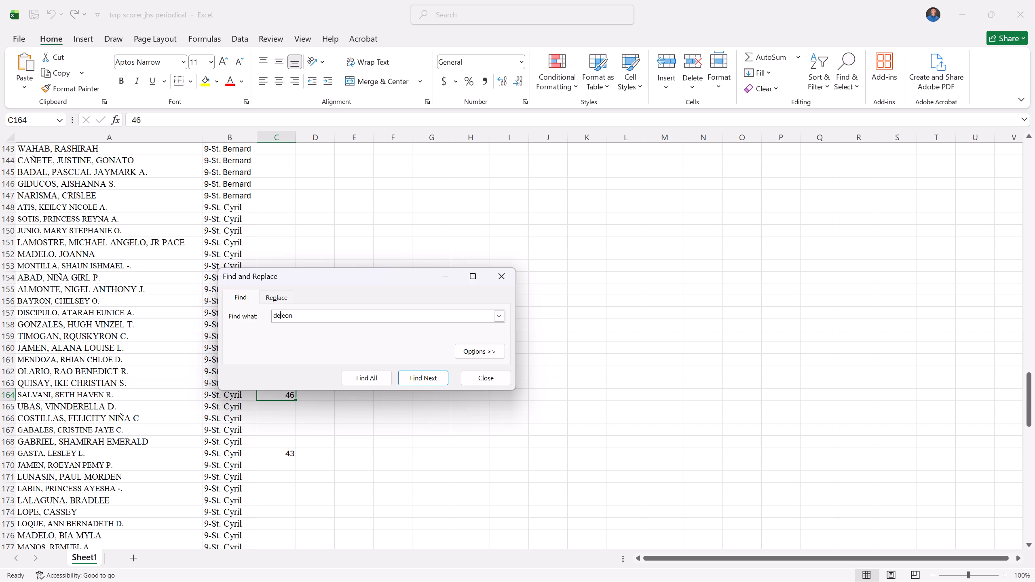
pyautogui.press('space')
pyautogui.press('Return')
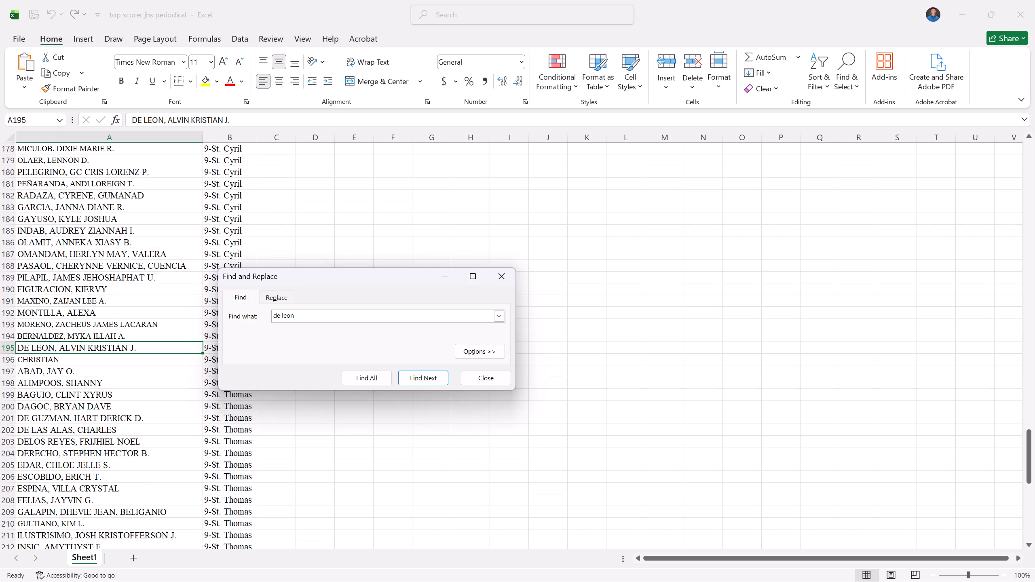
pyautogui.click(495, 373)
pyautogui.click(271, 350)
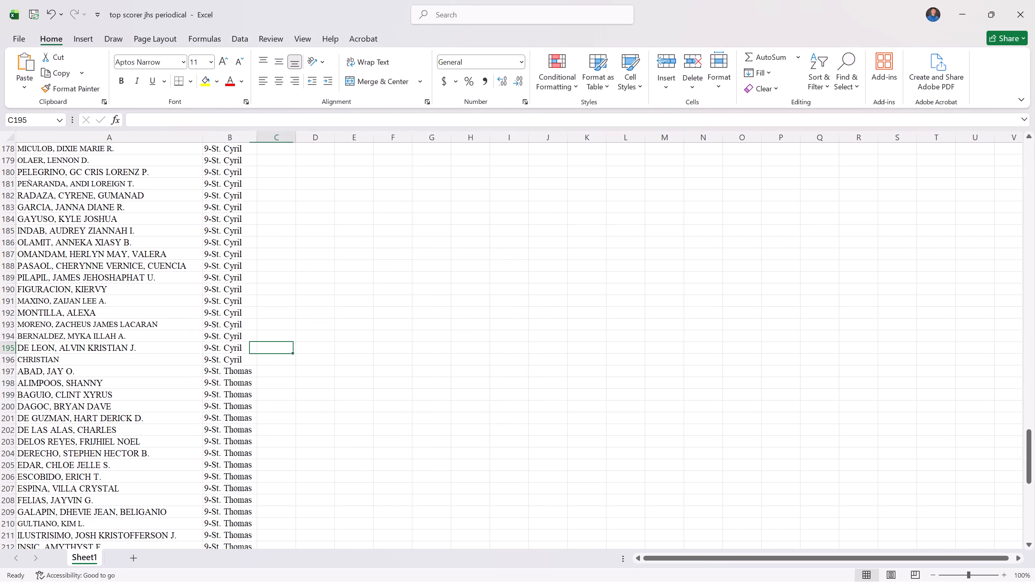
pyautogui.write('41')
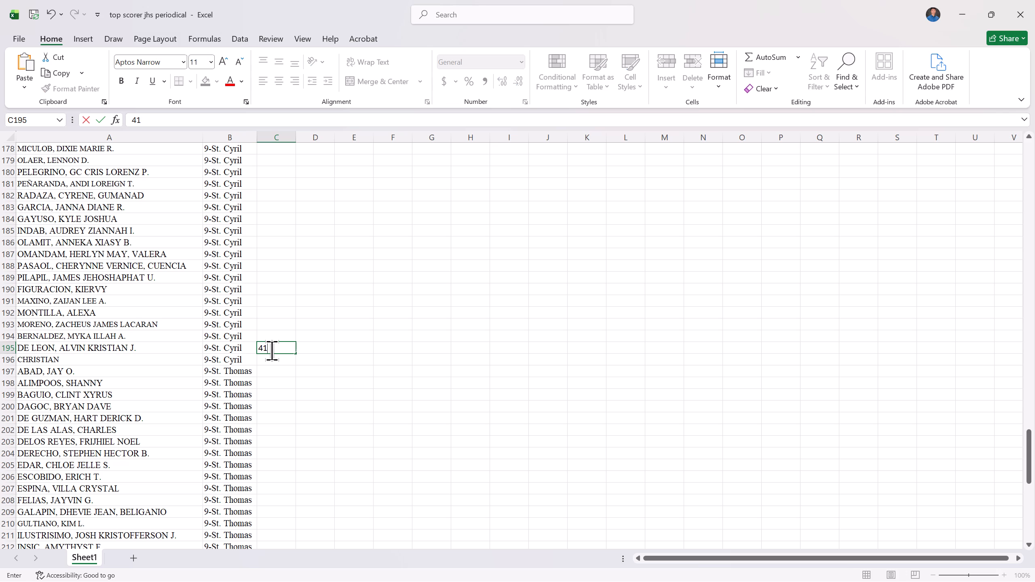
# Search the student list for "jade" and go through the matching rows.
pyautogui.hotkey('ctrl', 'f')
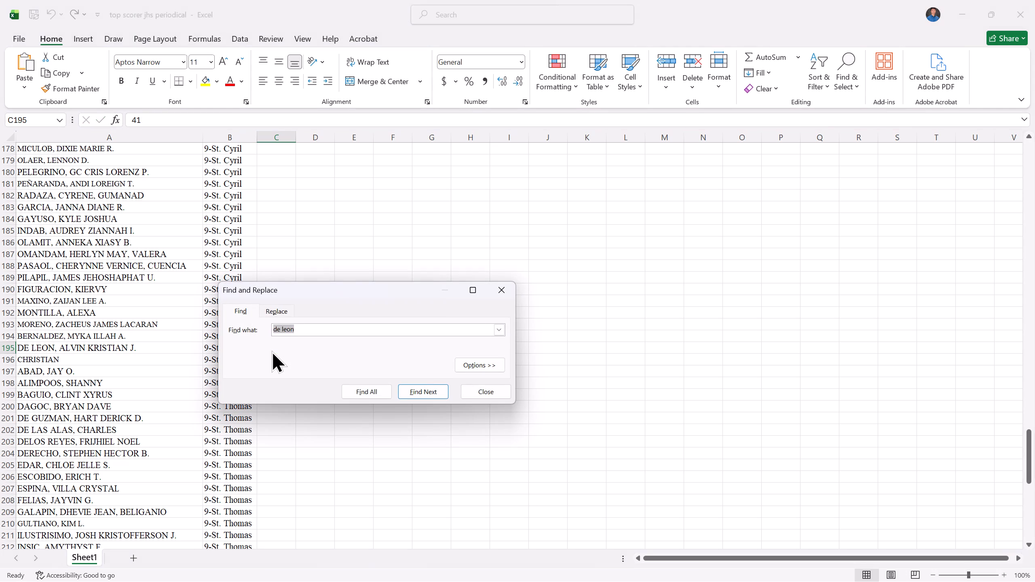
pyautogui.write('jade')
pyautogui.press('Return')
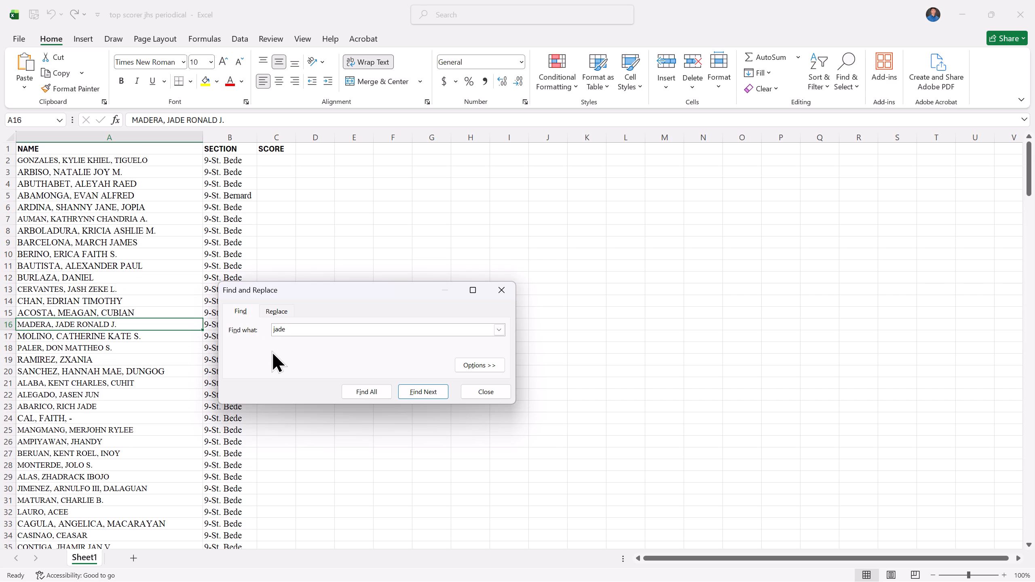
pyautogui.press('Return')
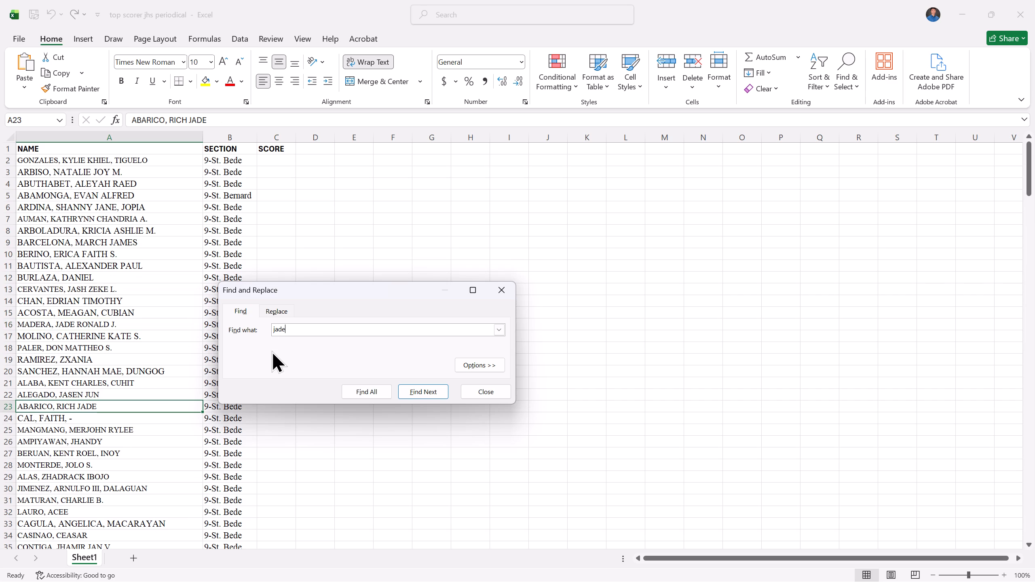
pyautogui.press('Return')
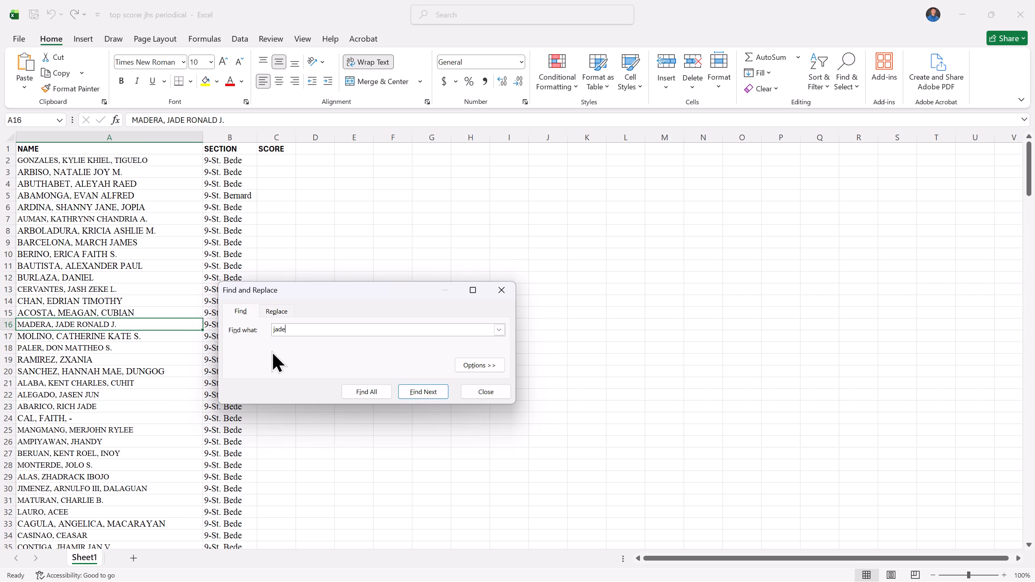
pyautogui.press('Return')
pyautogui.press('Return')
pyautogui.press('Return')
pyautogui.press('Return')
pyautogui.press('BackSpace')
pyautogui.press('BackSpace')
pyautogui.press('BackSpace')
pyautogui.press('BackSpace')
pyautogui.click(484, 390)
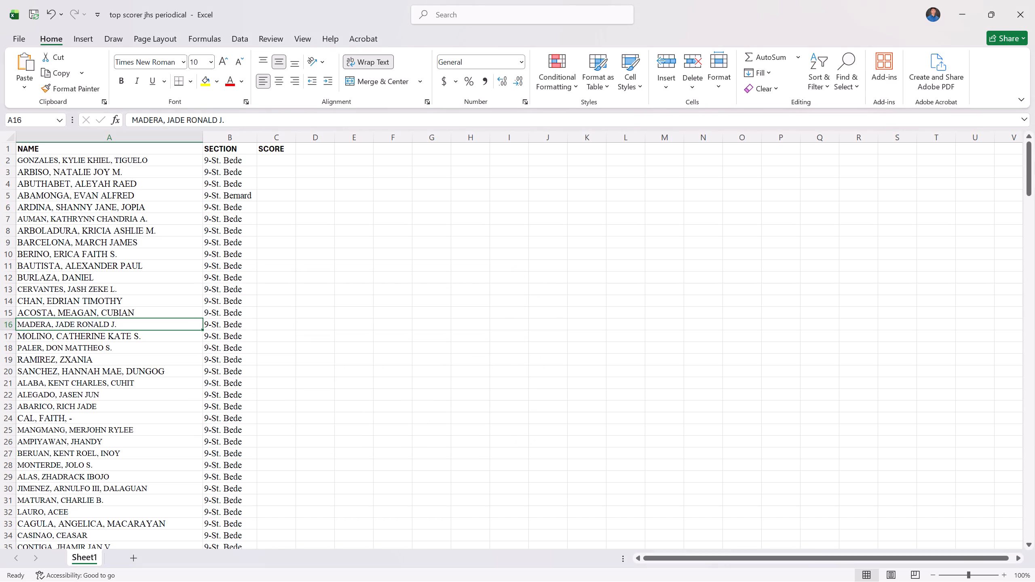
pyautogui.write('gaba')
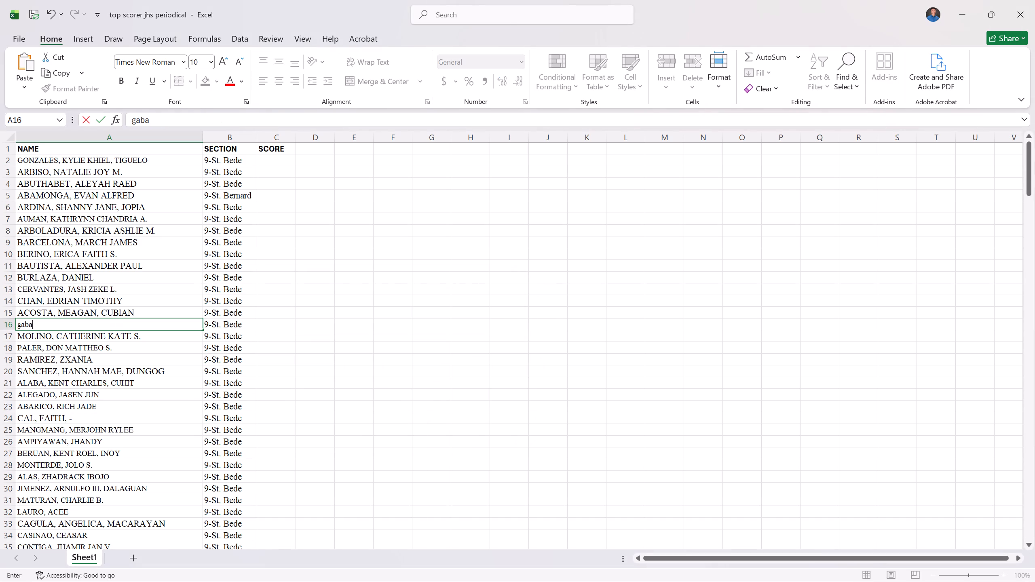
pyautogui.hotkey('ctrl', 'z')
pyautogui.hotkey('ctrl', 'f')
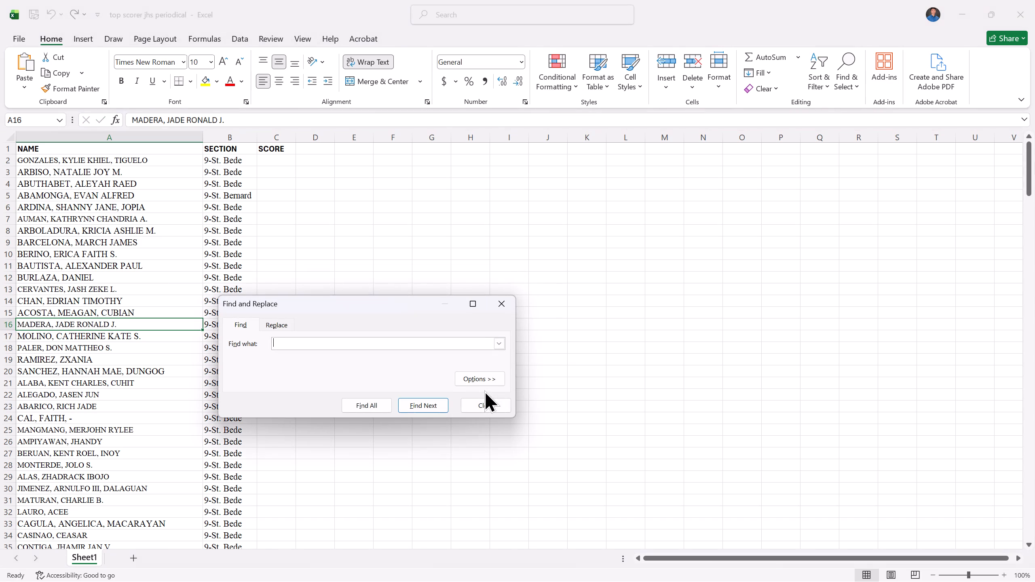
pyautogui.write('gaba')
pyautogui.write('les')
pyautogui.press('Return')
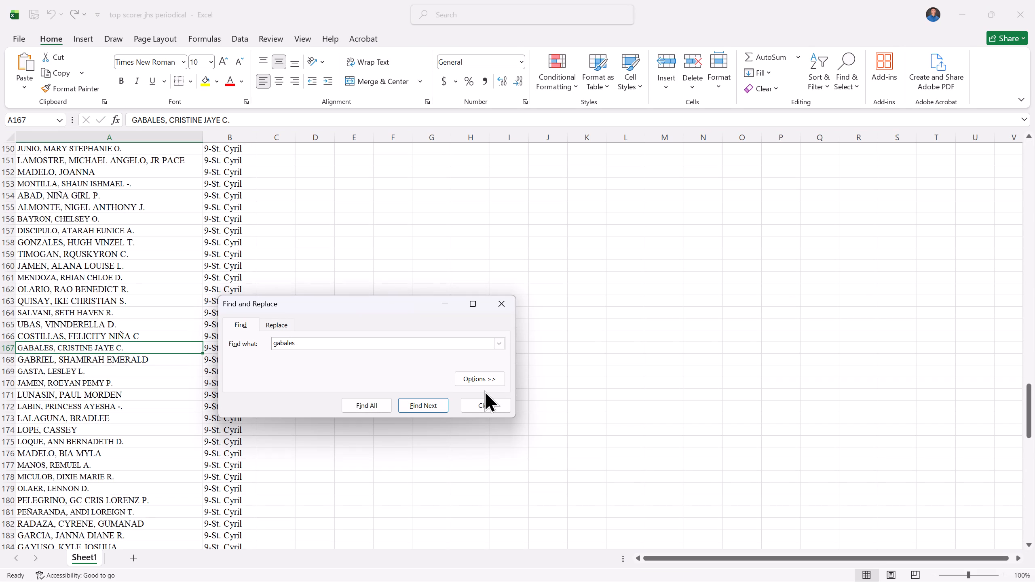
pyautogui.click(484, 401)
pyautogui.click(281, 354)
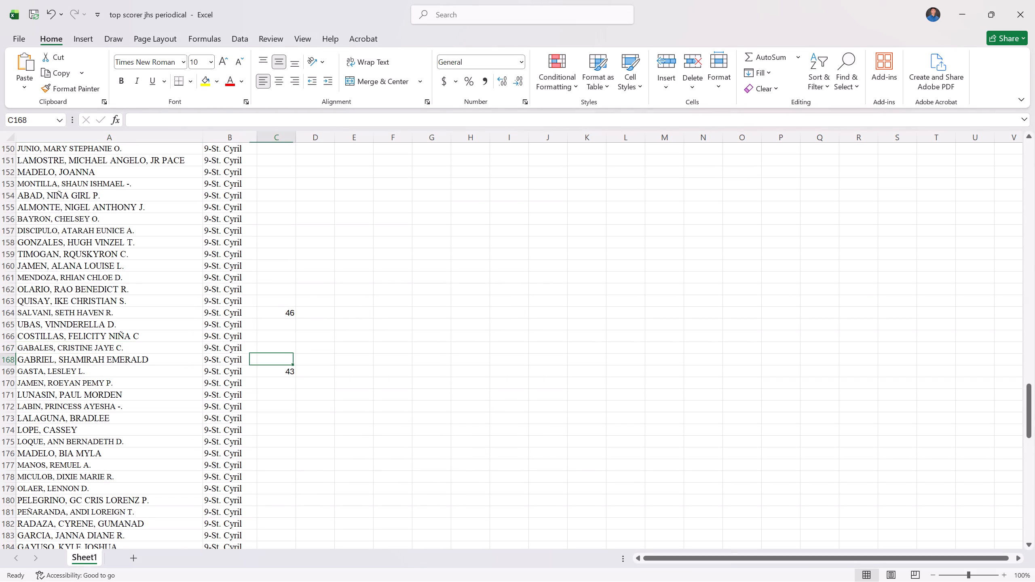
pyautogui.click(285, 347)
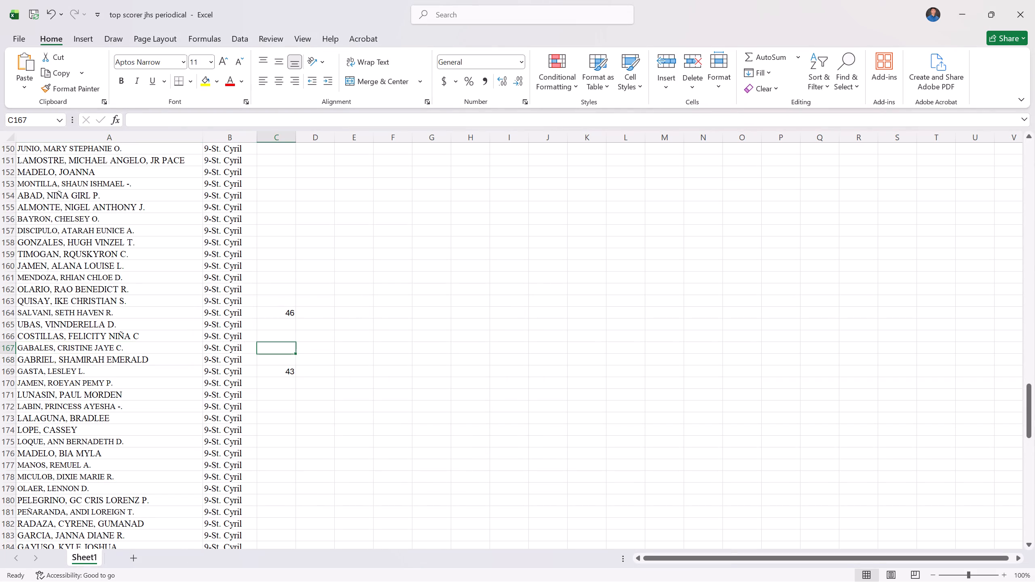
pyautogui.write('43')
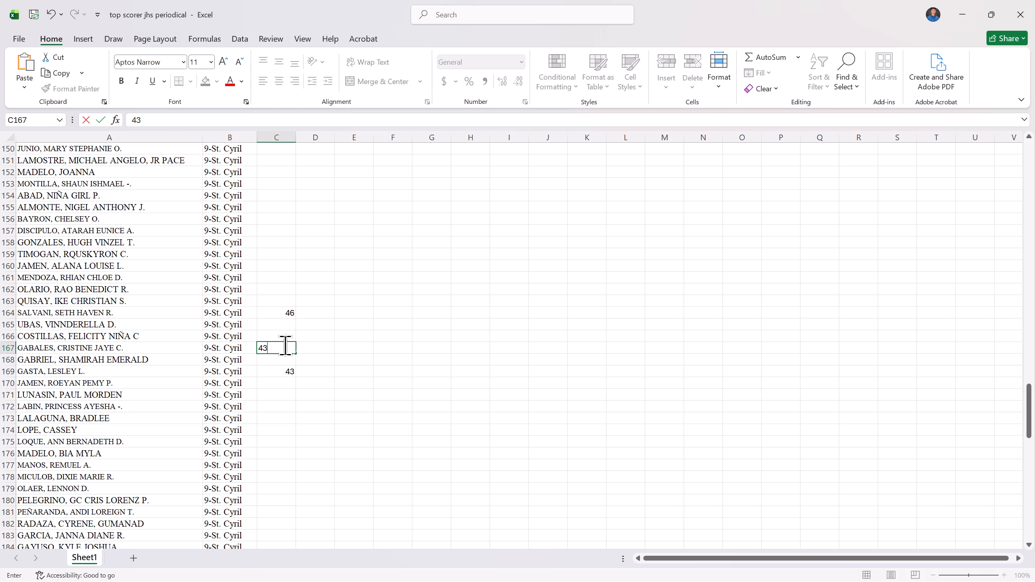
pyautogui.click(280, 402)
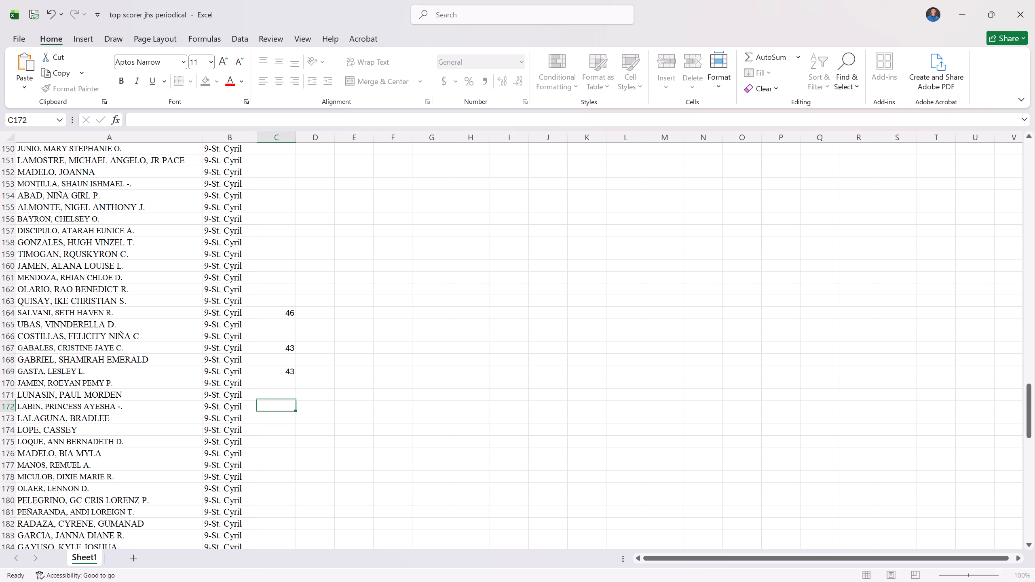
# Enter 44 in SCORE cell C154 for the 9-St. Cyril student in row 154.
pyautogui.click(275, 198)
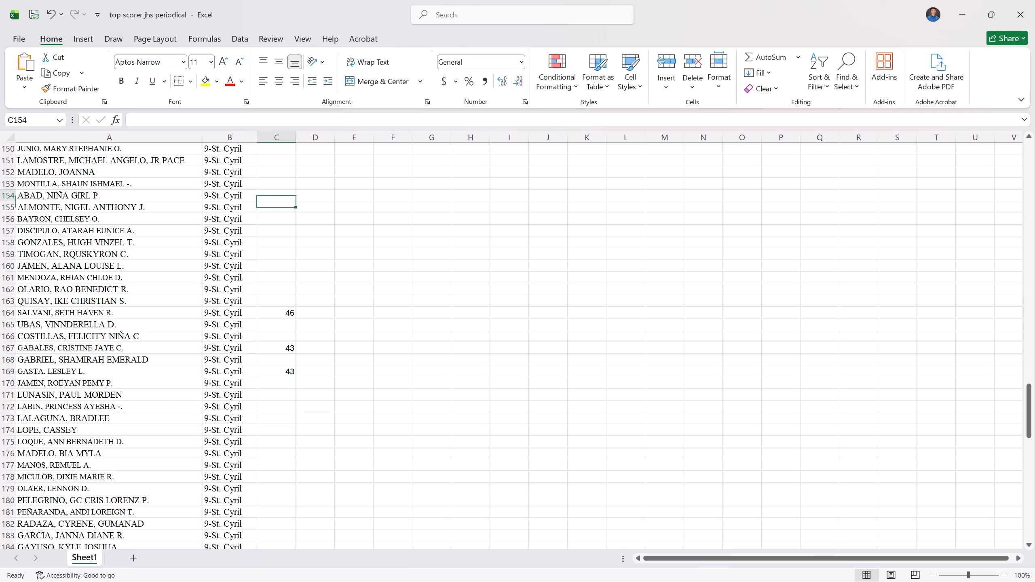
pyautogui.write('44')
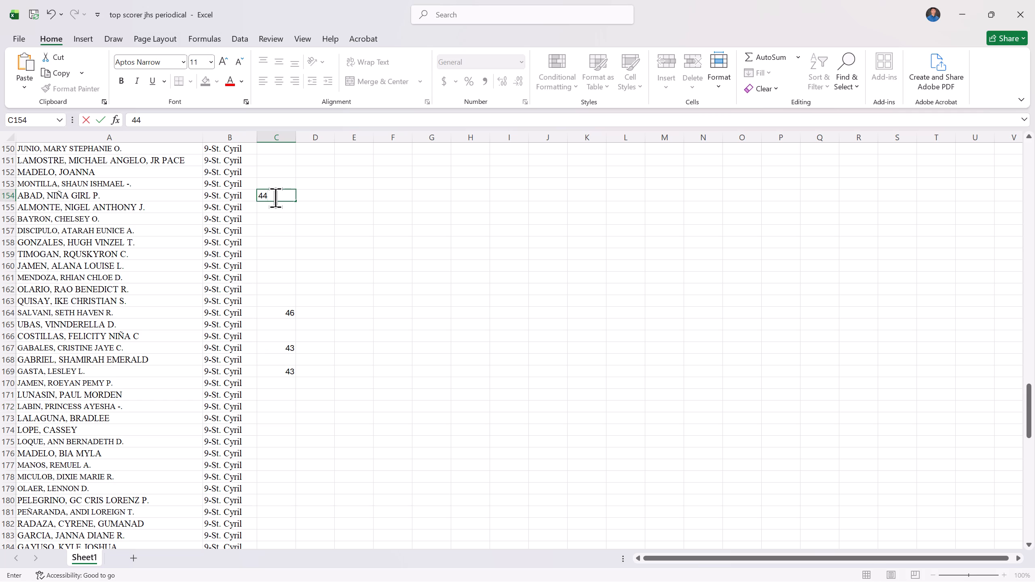
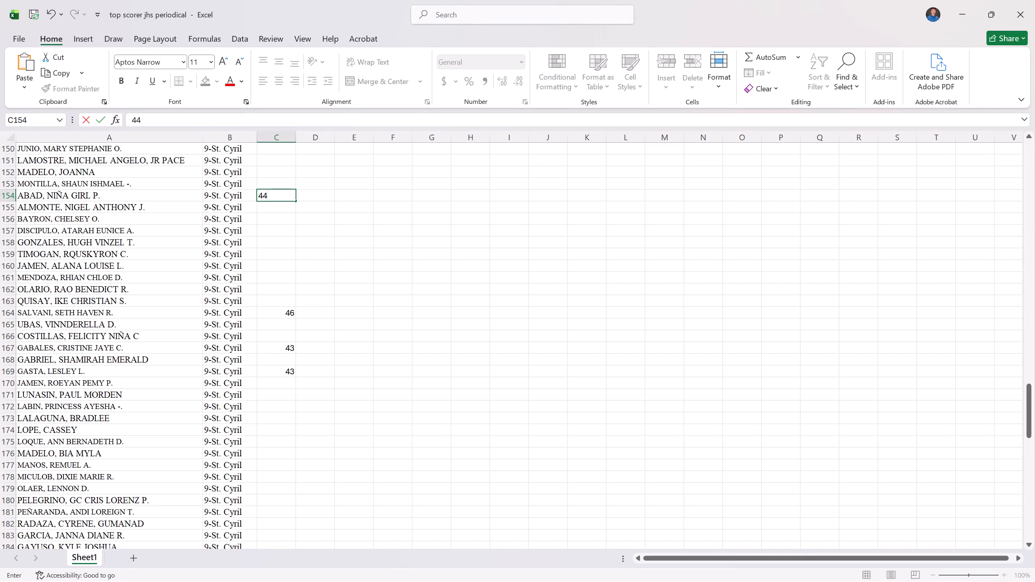
# Find the student matching "jamen" in row 170 of 9-St. Cyril and enter 48 in that row's SCORE column.
pyautogui.click(275, 269)
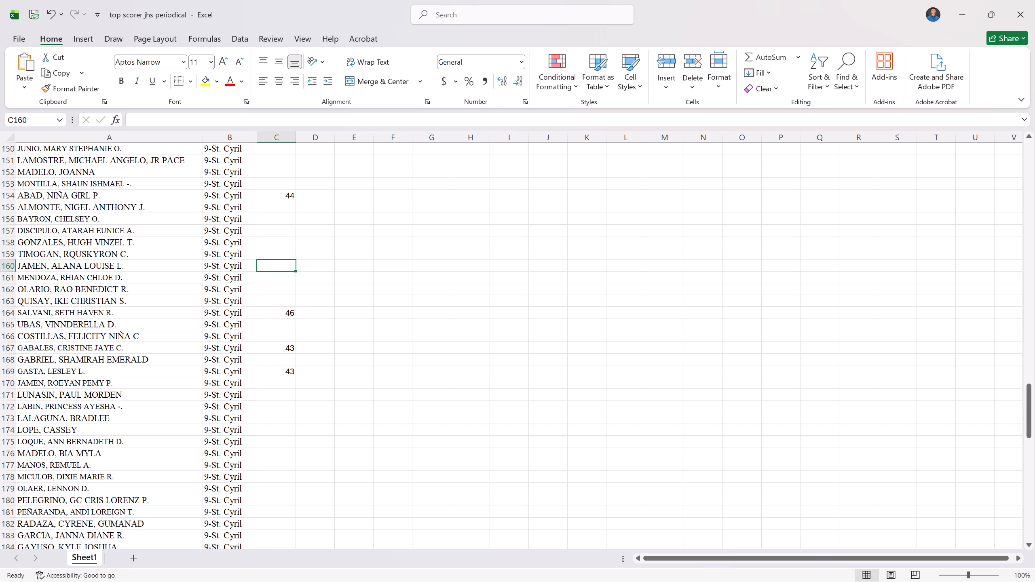
pyautogui.hotkey('ctrl', 'f')
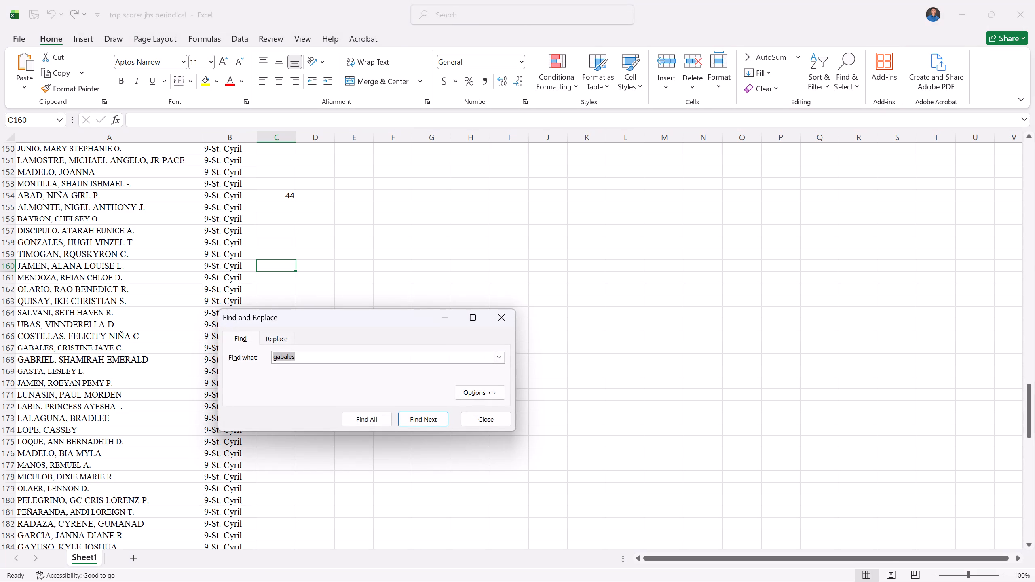
pyautogui.write('jameen')
pyautogui.press('BackSpace')
pyautogui.press('BackSpace')
pyautogui.press('n')
pyautogui.press('Return')
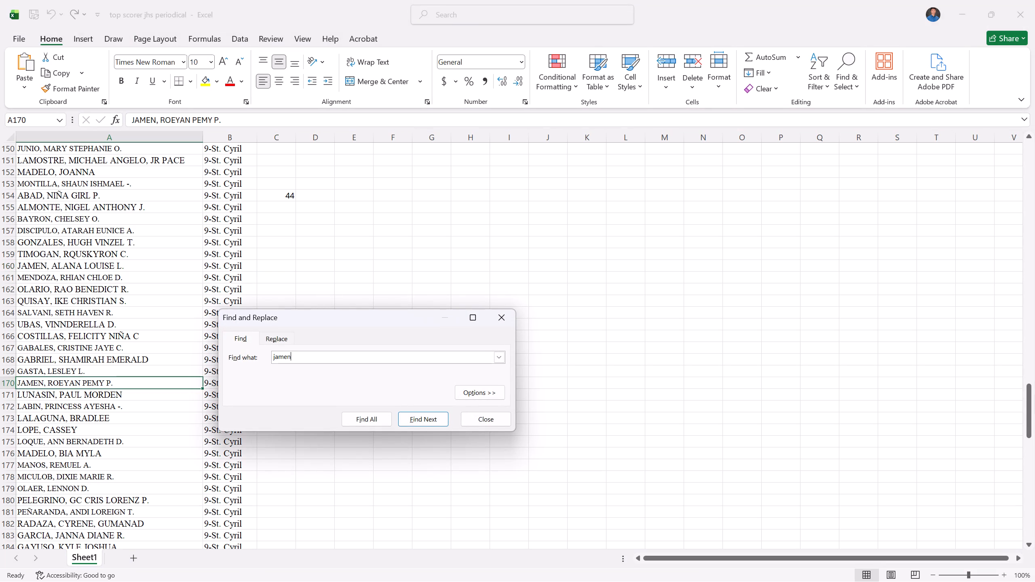
pyautogui.moveTo(276, 314); pyautogui.dragTo(396, 326)
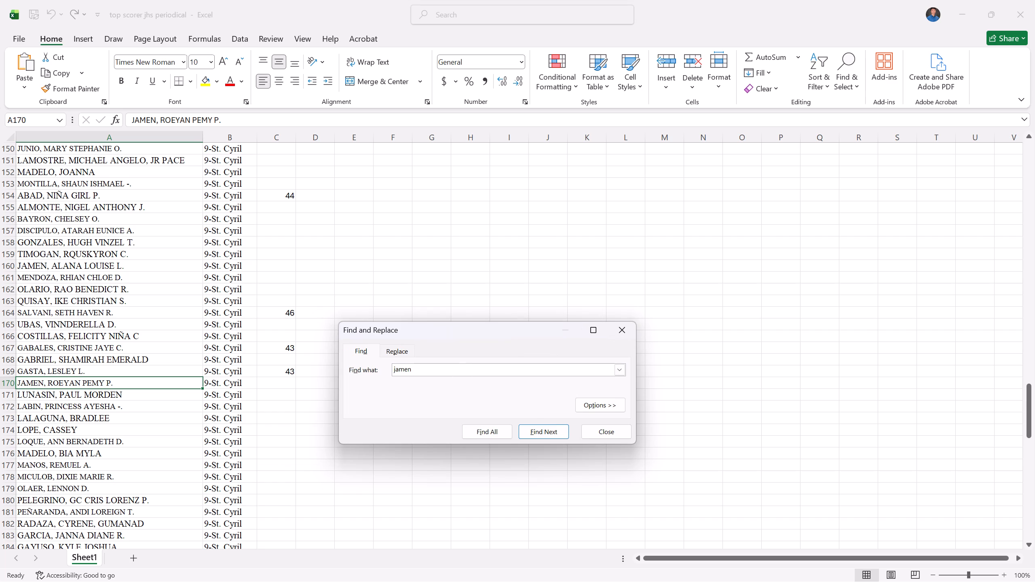
pyautogui.click(611, 435)
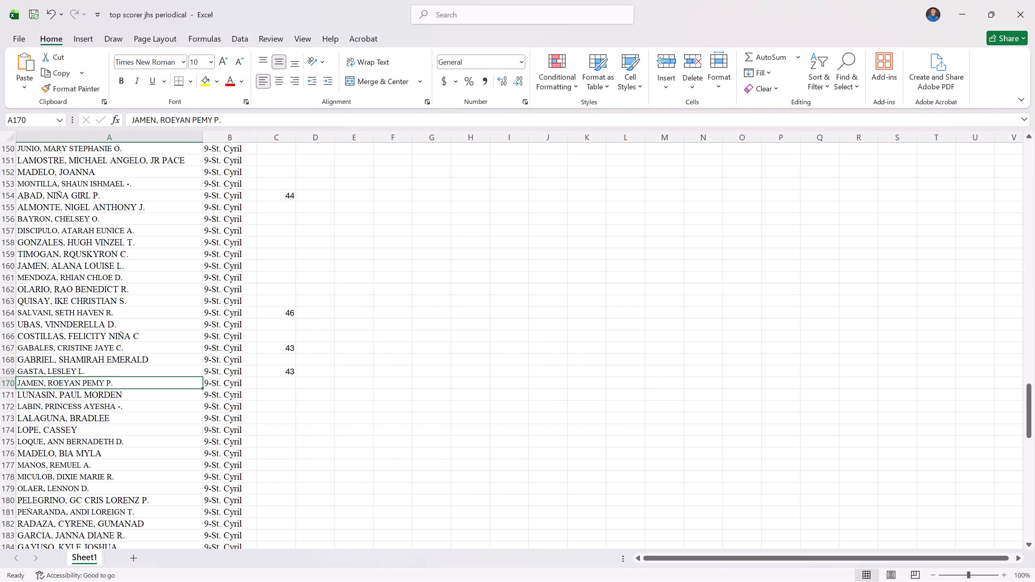
pyautogui.click(288, 385)
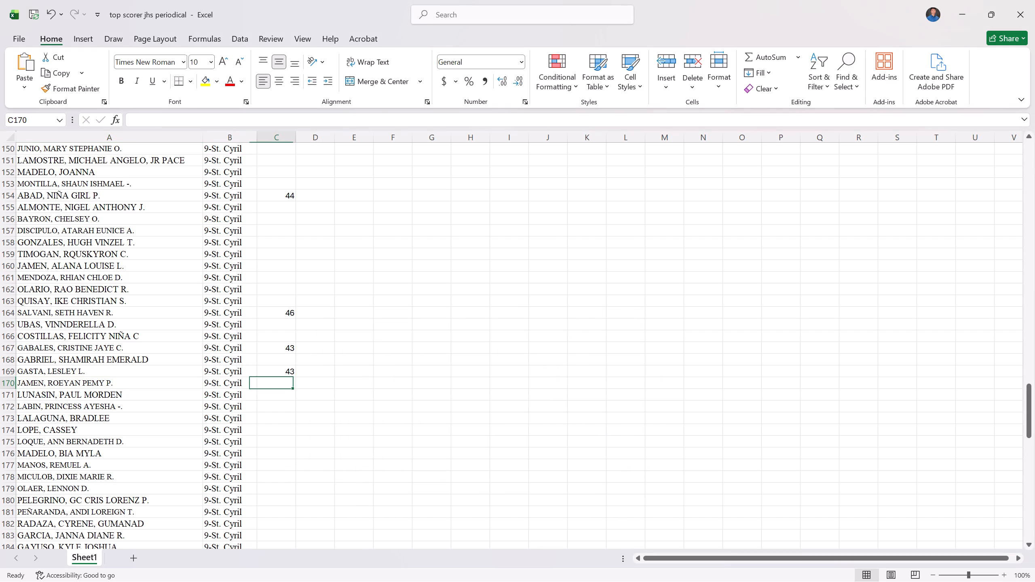
pyautogui.write('48')
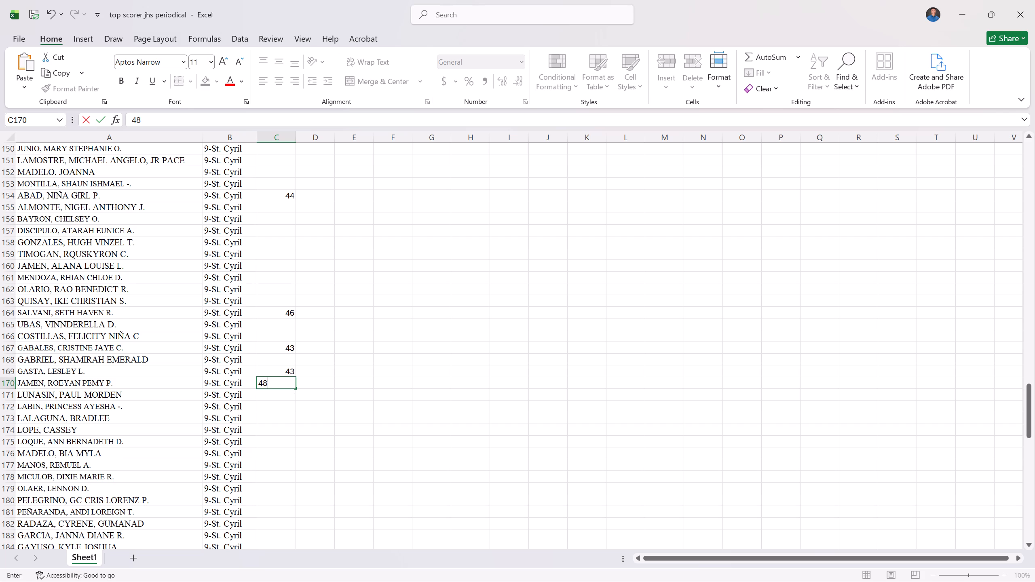
# Find the student matching "rasonabe" and enter 41 in that row's SCORE column.
pyautogui.scroll(-1, 281, 461)
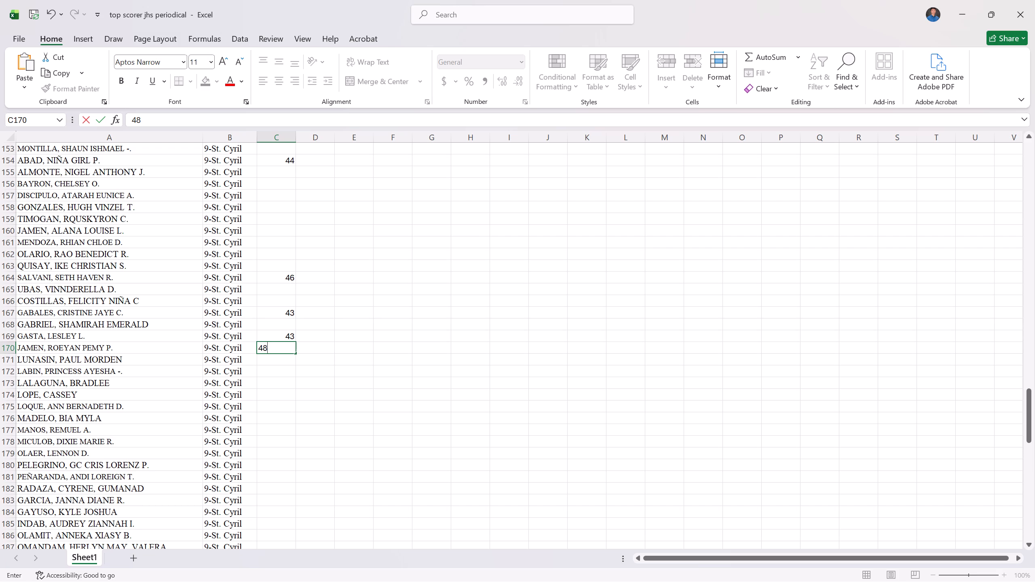
pyautogui.hotkey('ctrl', 'f')
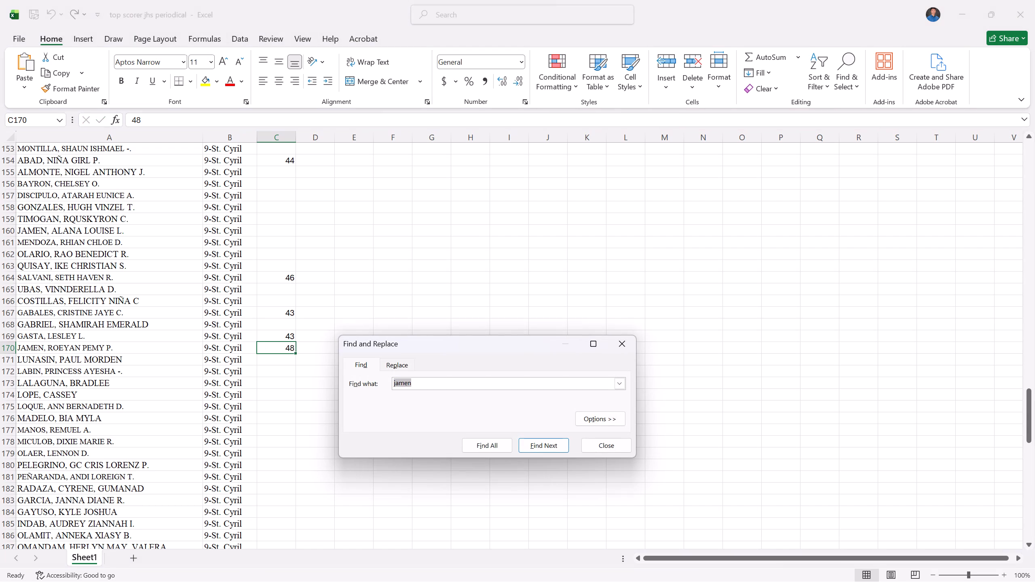
pyautogui.write('rasonabe')
pyautogui.press('Return')
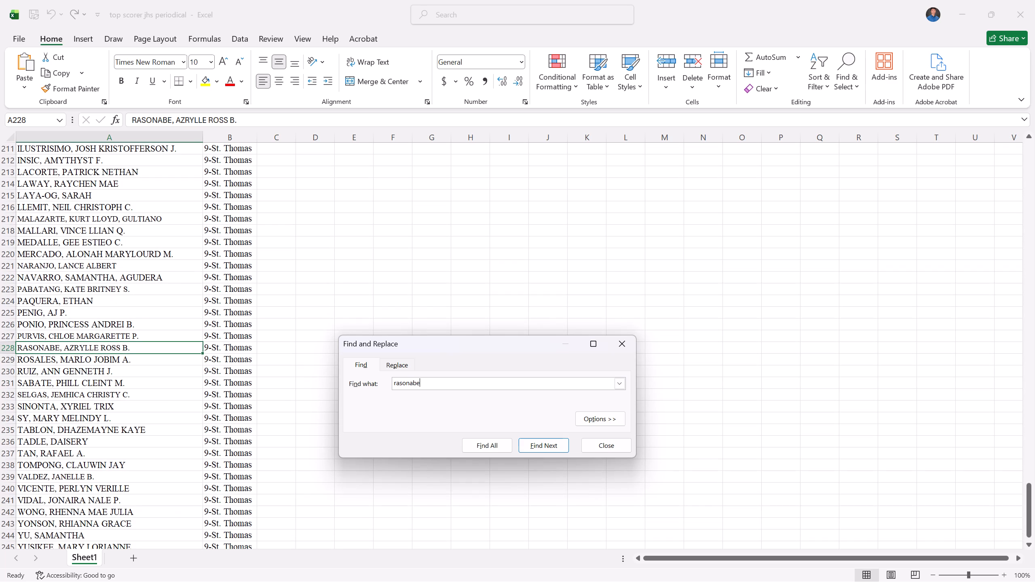
pyautogui.click(618, 445)
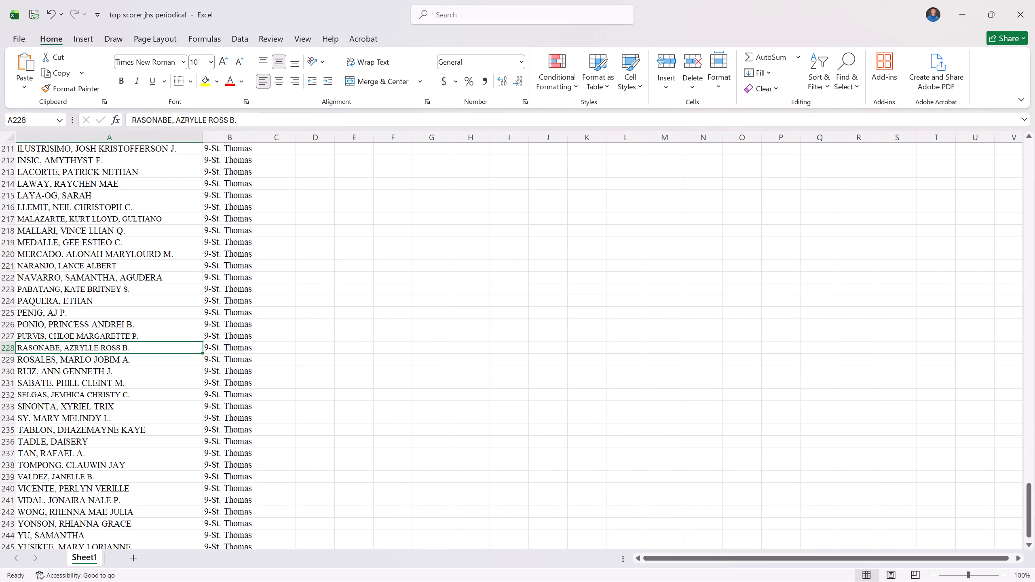
pyautogui.click(288, 348)
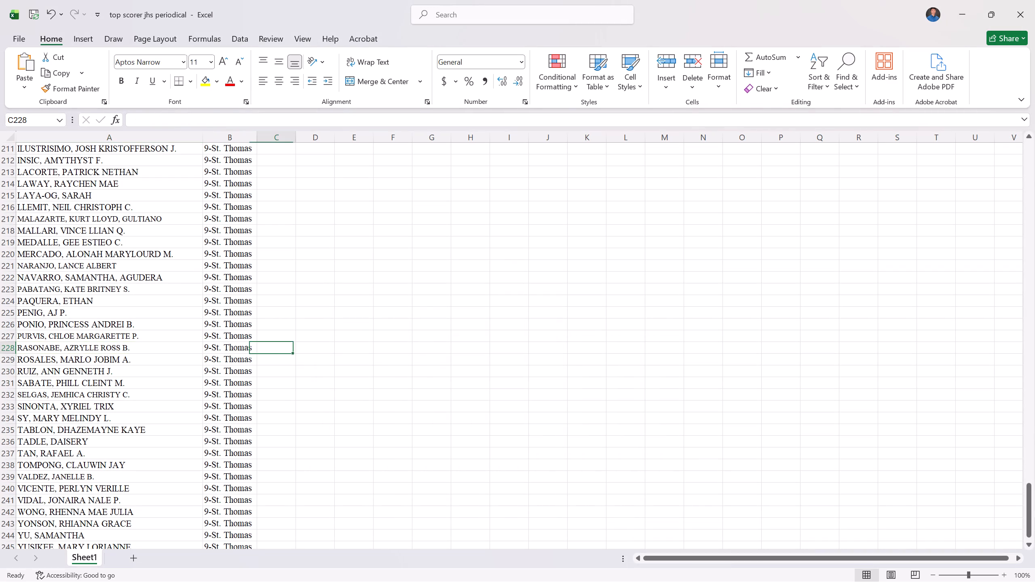
pyautogui.write('41')
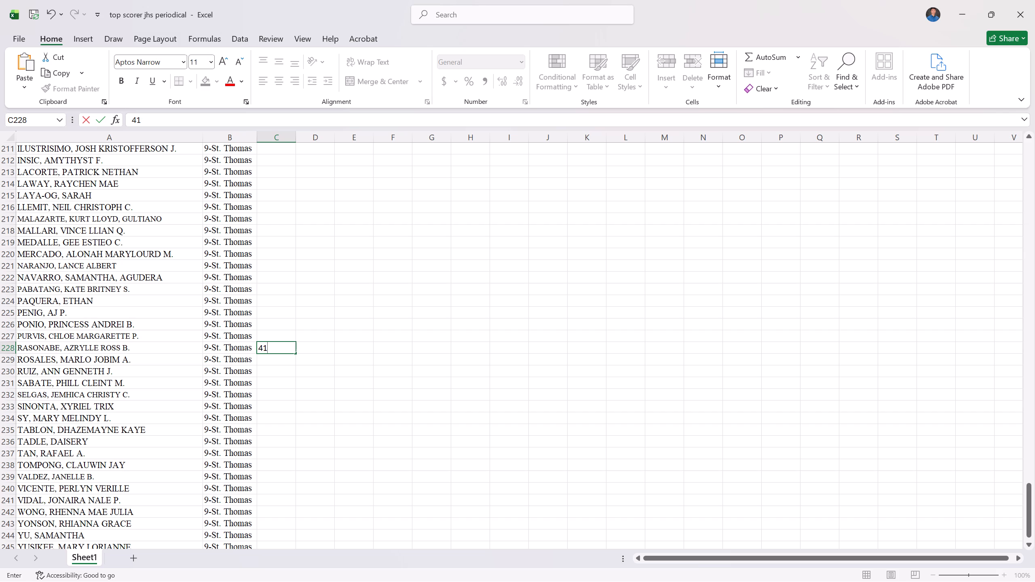
pyautogui.click(232, 349)
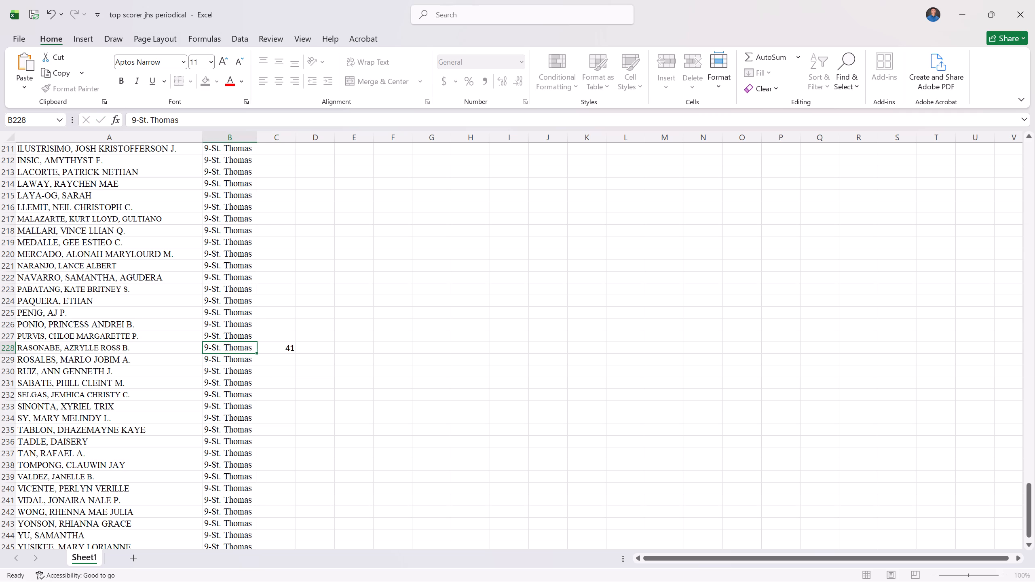
pyautogui.doubleClick(250, 351)
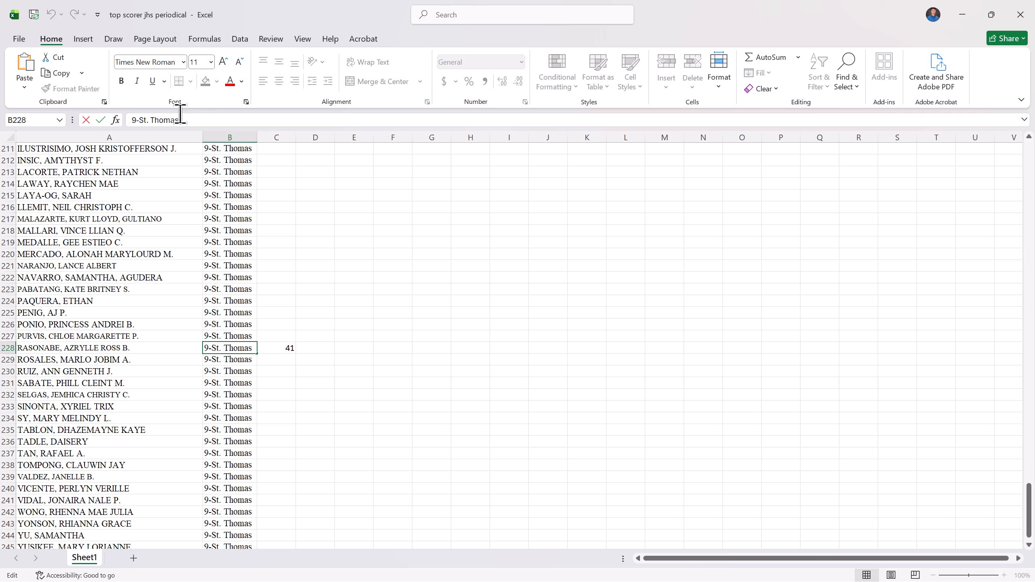
pyautogui.moveTo(182, 116); pyautogui.dragTo(152, 114)
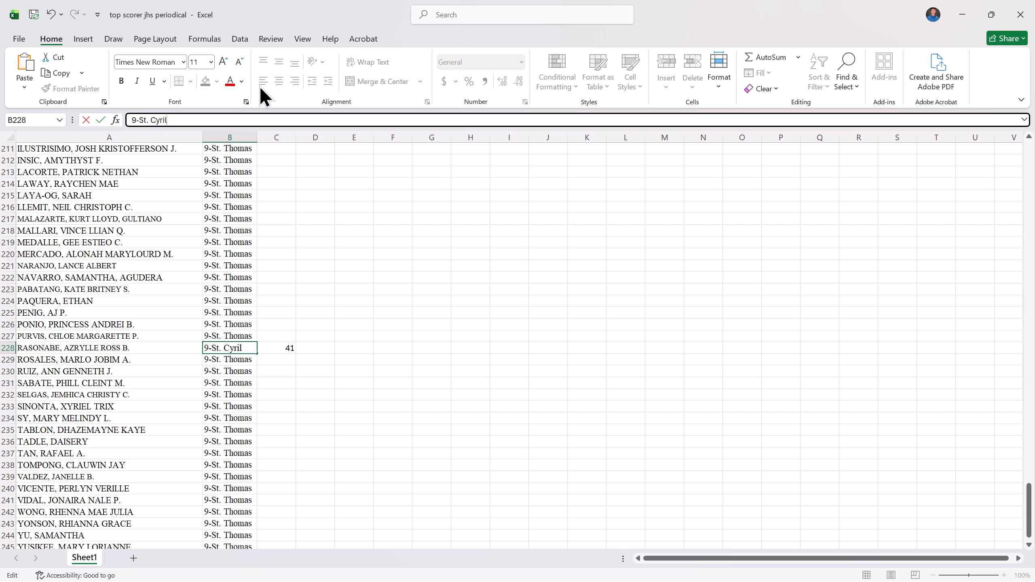
pyautogui.click(364, 319)
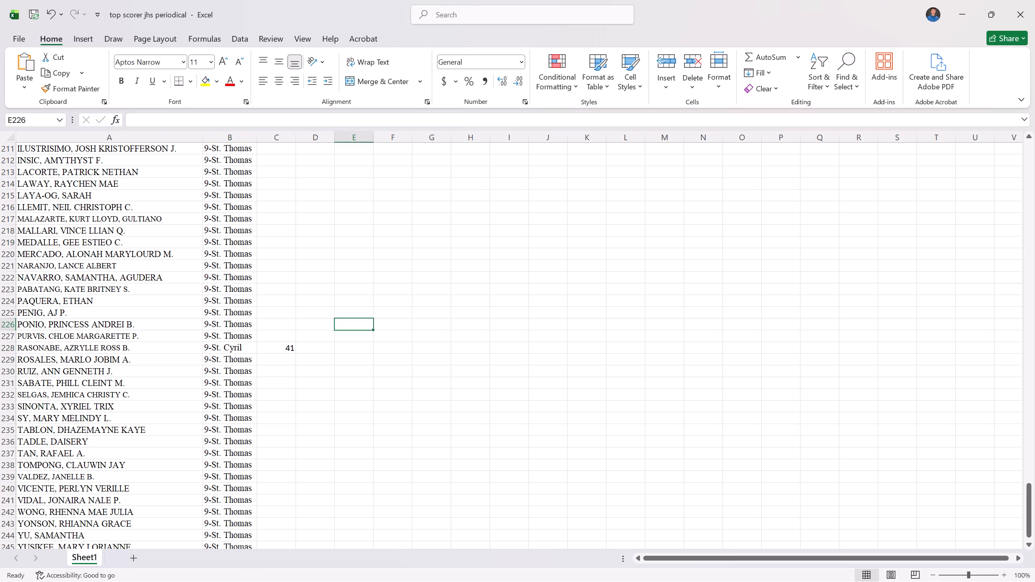
pyautogui.click(235, 345)
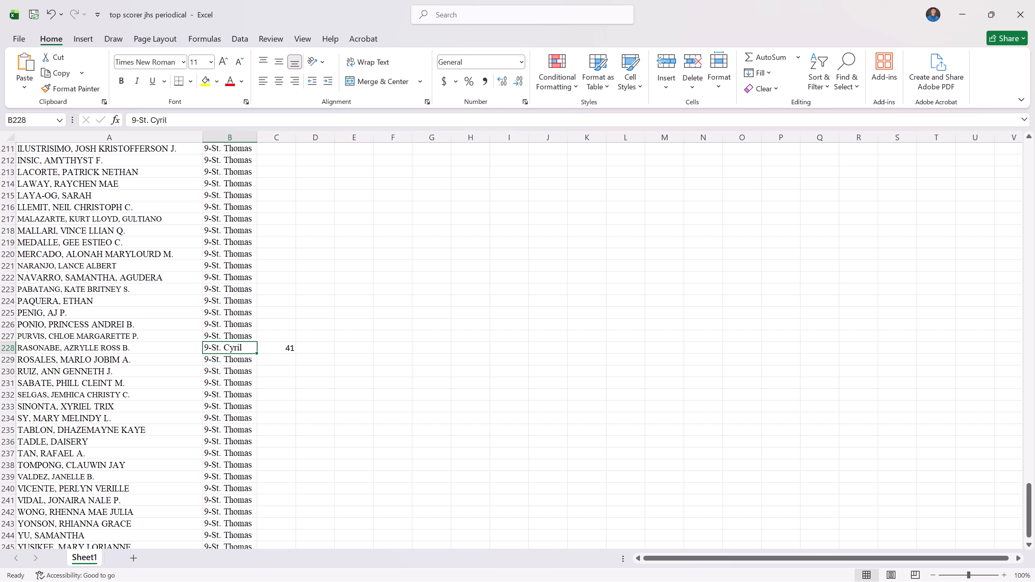
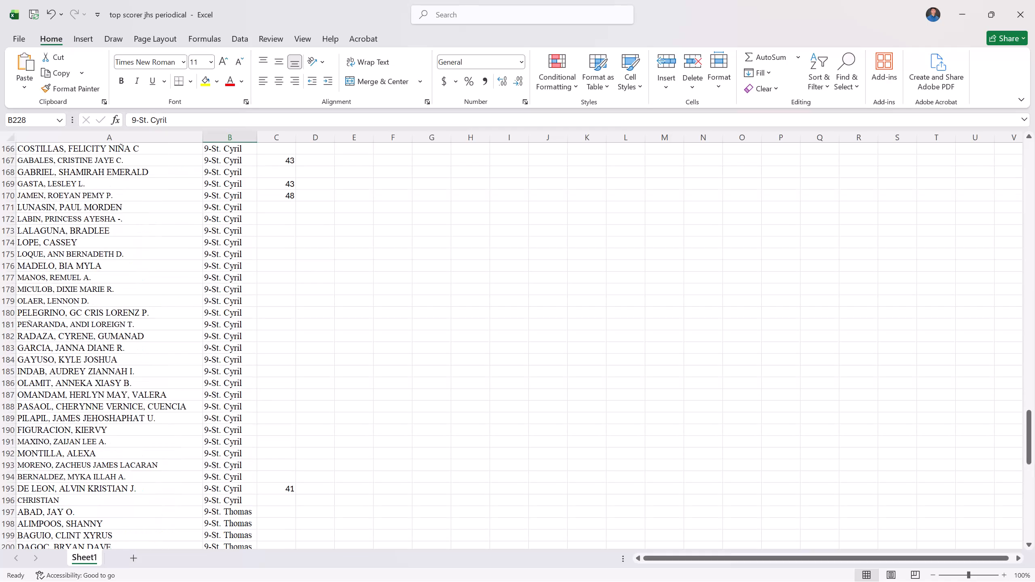
# Find the student matching "de guzman" and change the section in cell B103 to 9-St. Cyril.
pyautogui.scroll(6, 125, 290)
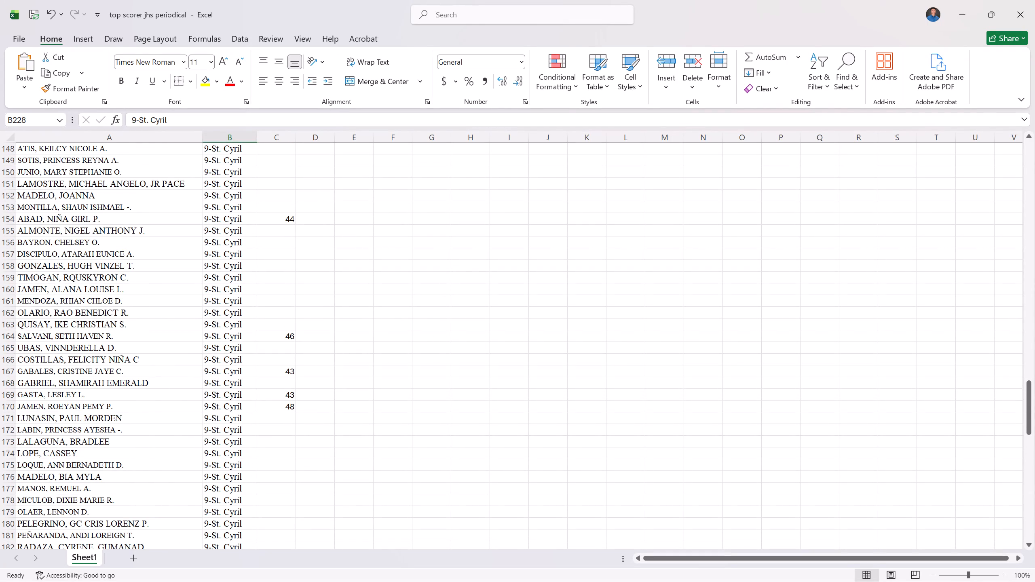
pyautogui.hotkey('ctrl', 'f')
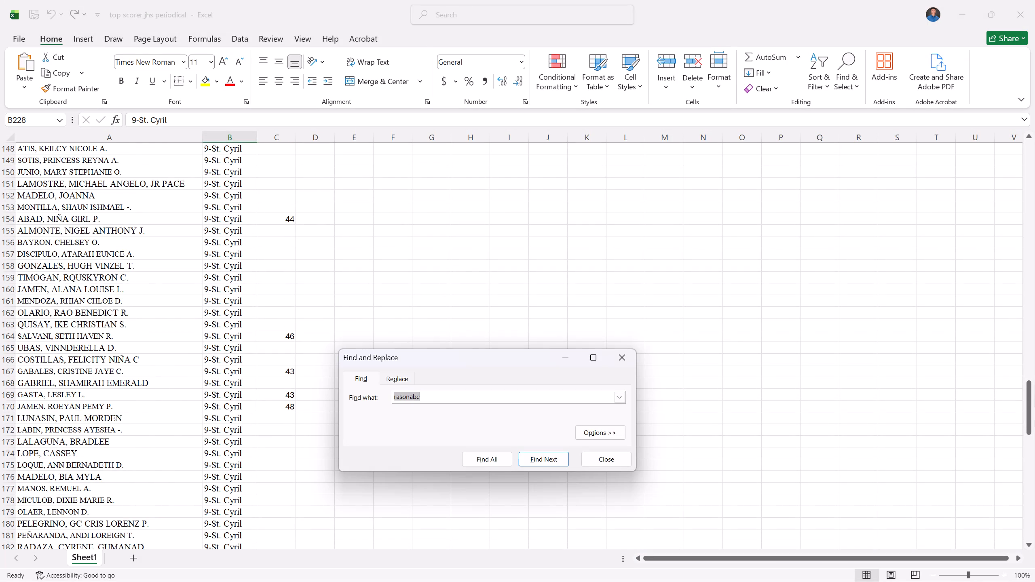
pyautogui.write('de gu')
pyautogui.write('zm')
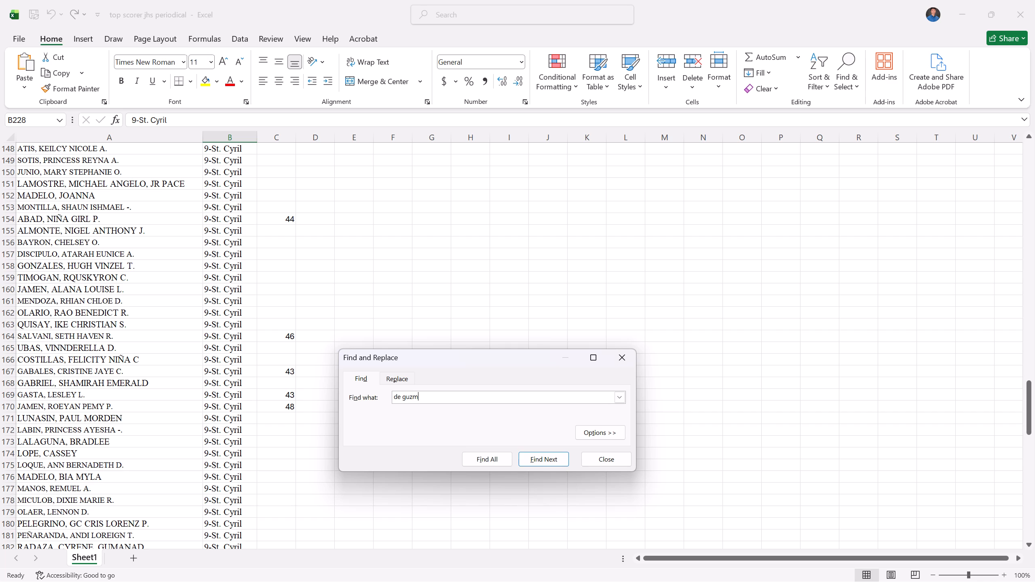
pyautogui.write('an')
pyautogui.press('Return')
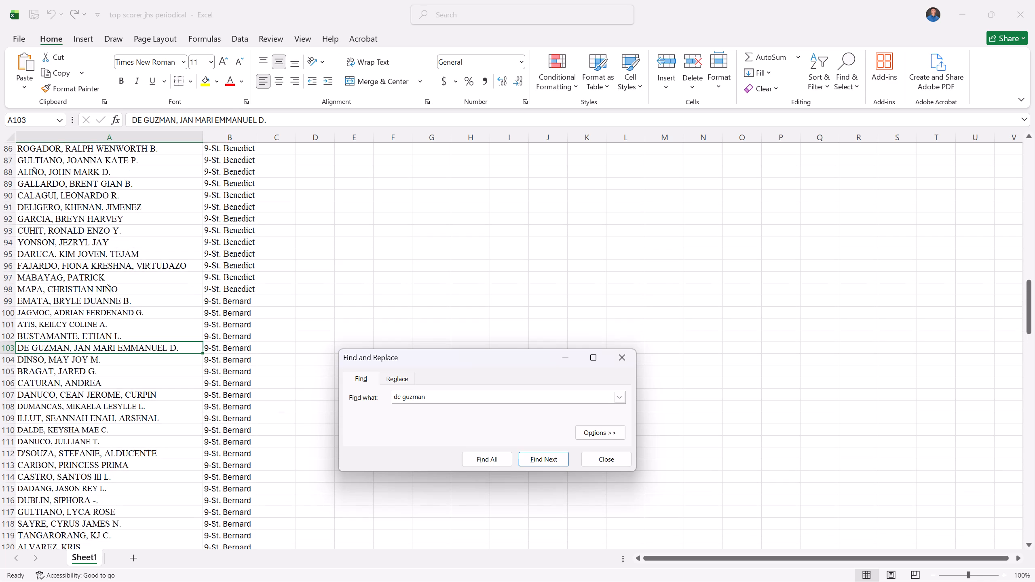
pyautogui.doubleClick(234, 348)
pyautogui.moveTo(200, 118); pyautogui.dragTo(151, 122)
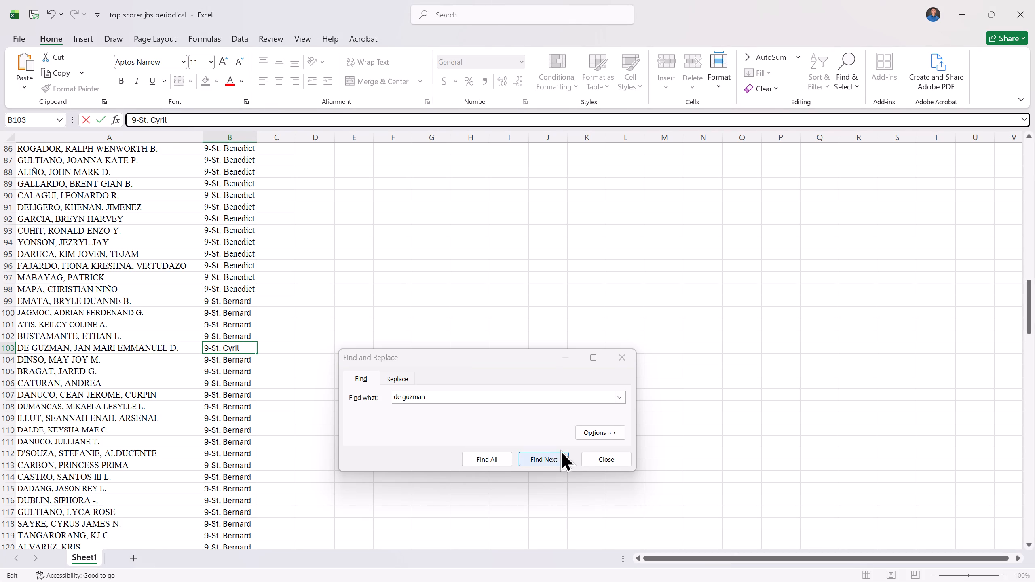
pyautogui.click(596, 455)
# Enter 42 in the SCORE column of row 103 for the student matching "de guzman".
pyautogui.click(281, 350)
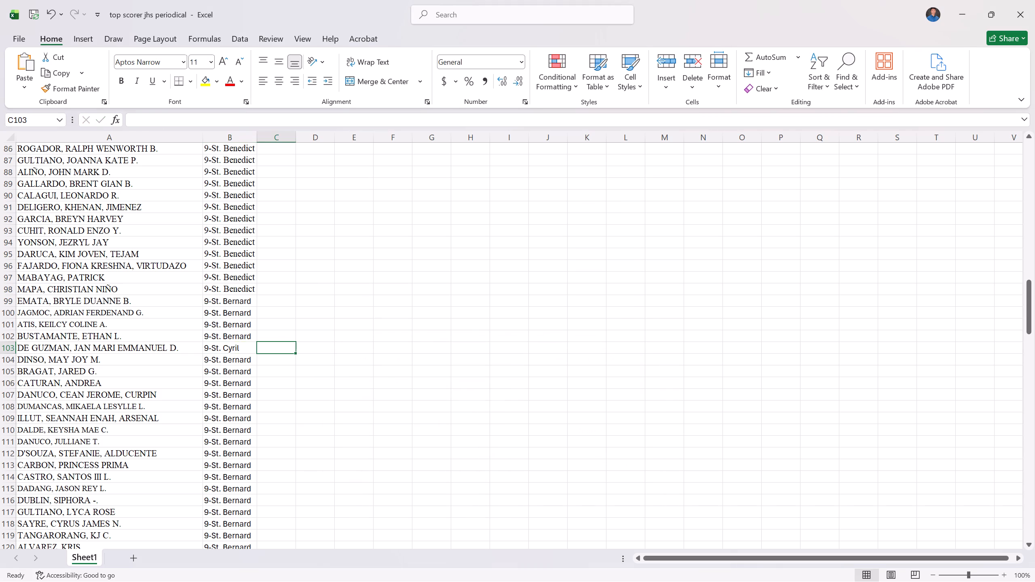
pyautogui.write('42')
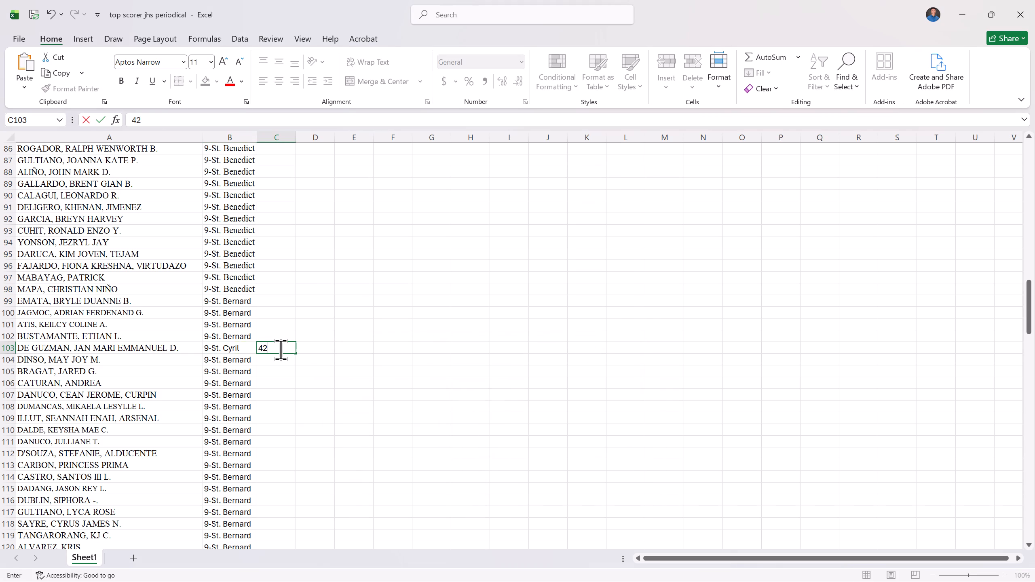
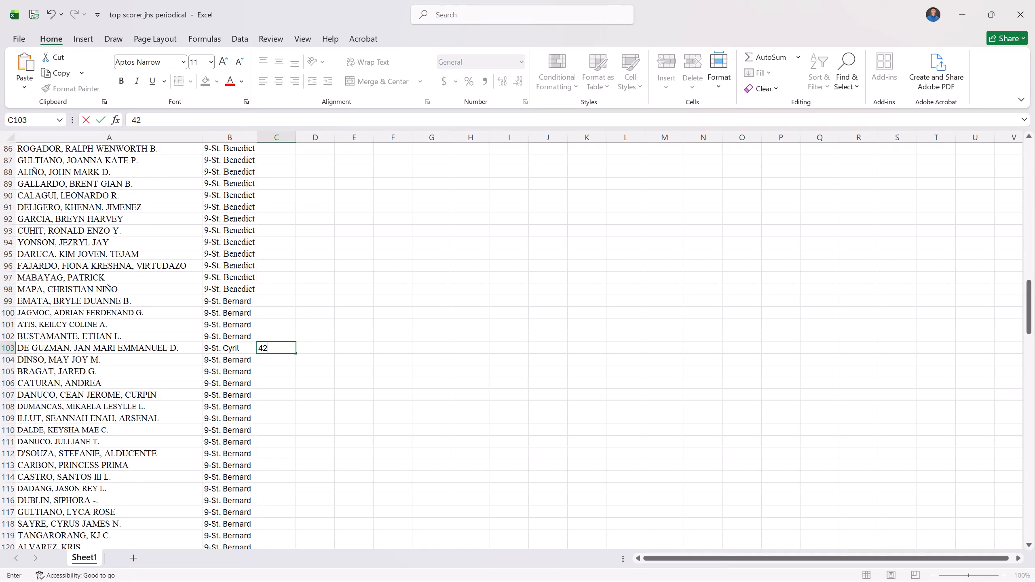
pyautogui.scroll(9, 292, 378)
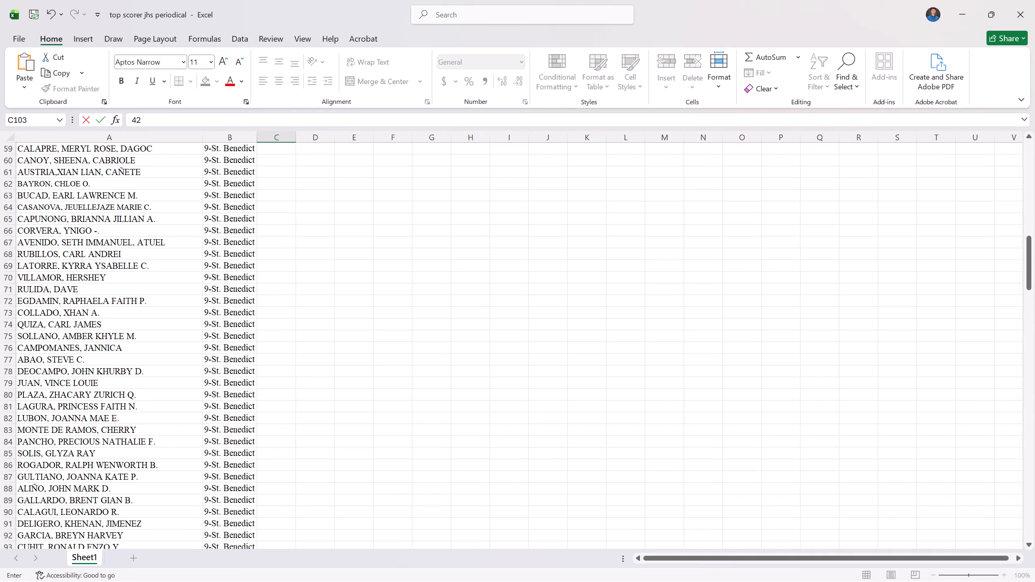
pyautogui.scroll(-6, 293, 369)
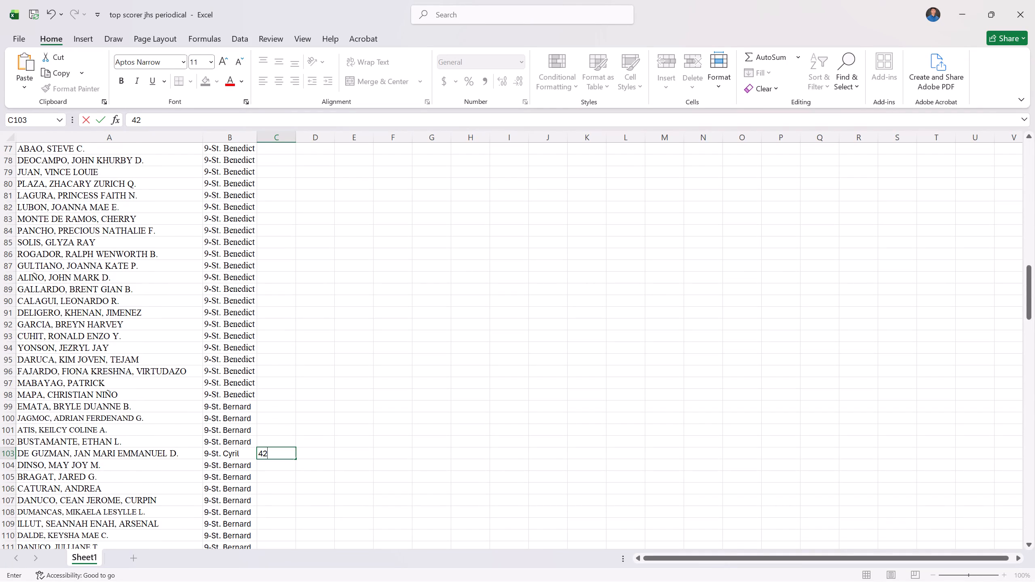
pyautogui.scroll(-5, 311, 393)
pyautogui.hotkey('ctrl', 'f')
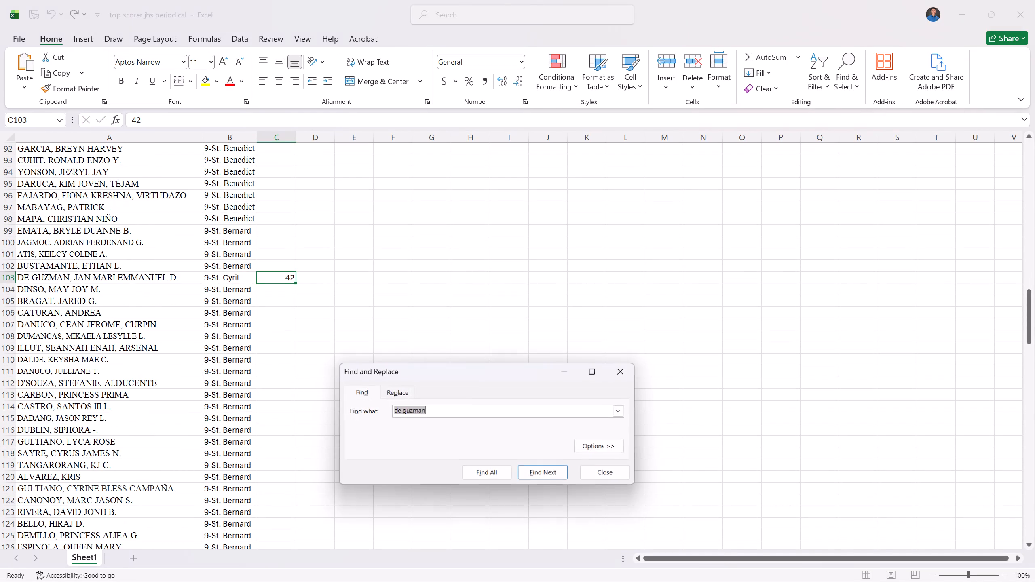
pyautogui.write('maa')
pyautogui.press('=')
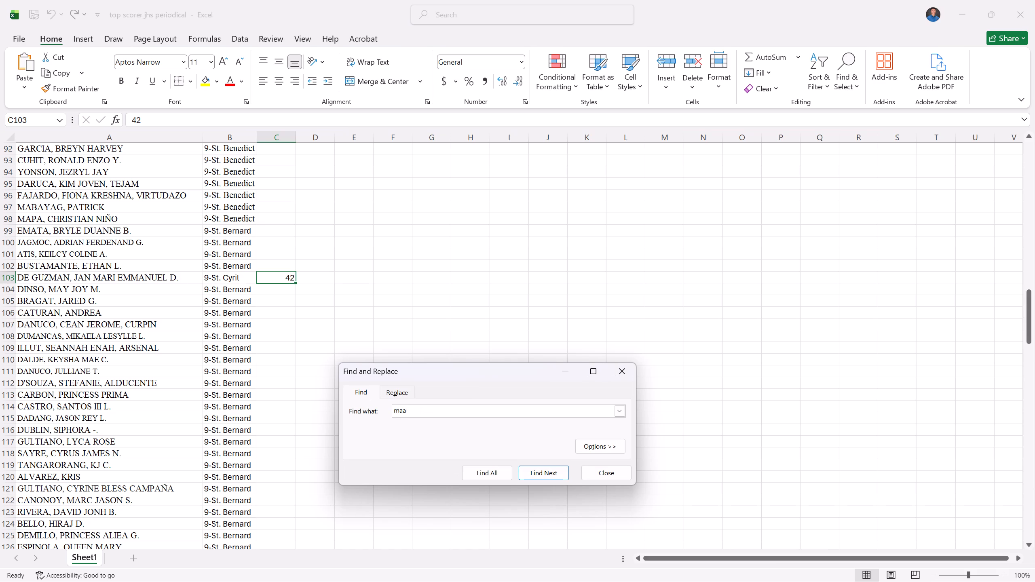
pyautogui.press('BackSpace')
pyautogui.press('BackSpace')
pyautogui.write('la')
pyautogui.write('zarte')
pyautogui.press('Return')
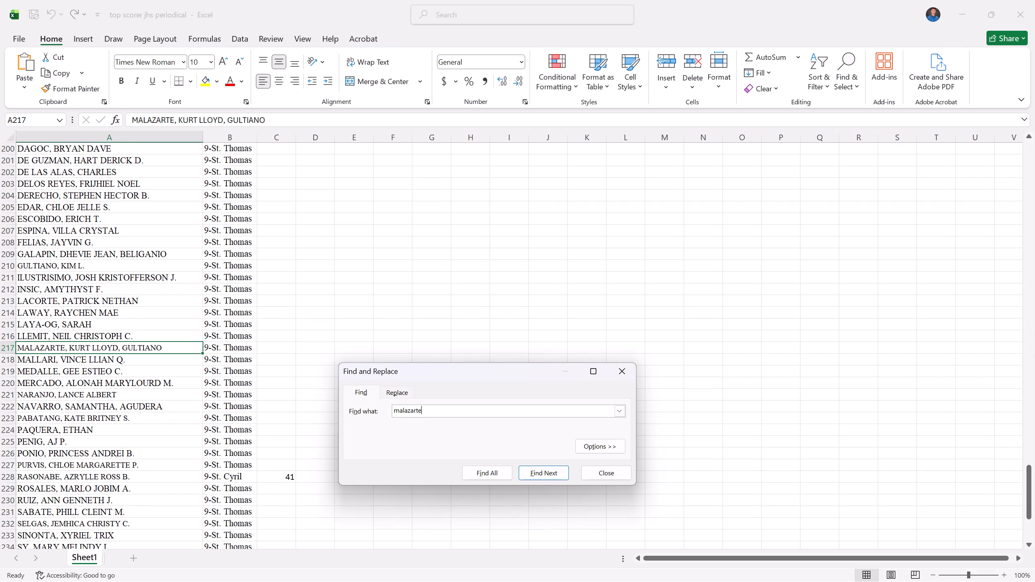
pyautogui.click(240, 349)
pyautogui.moveTo(188, 121); pyautogui.dragTo(152, 120)
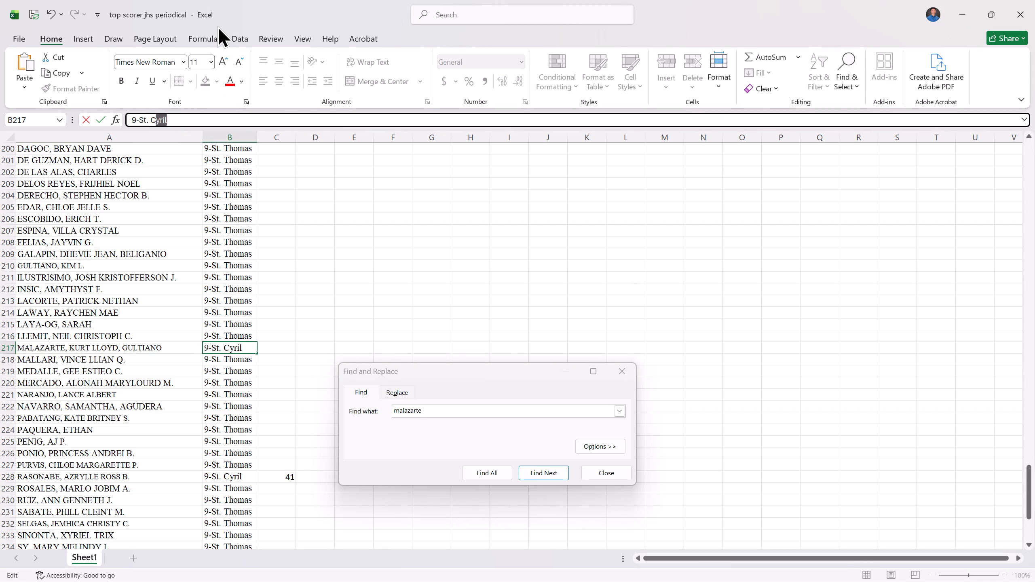
pyautogui.press('Return')
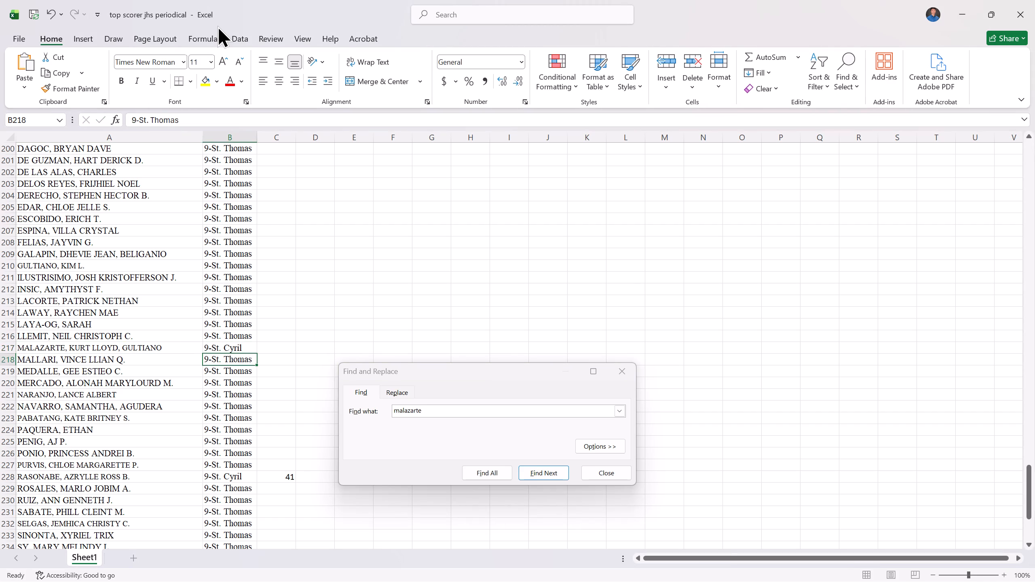
pyautogui.click(280, 347)
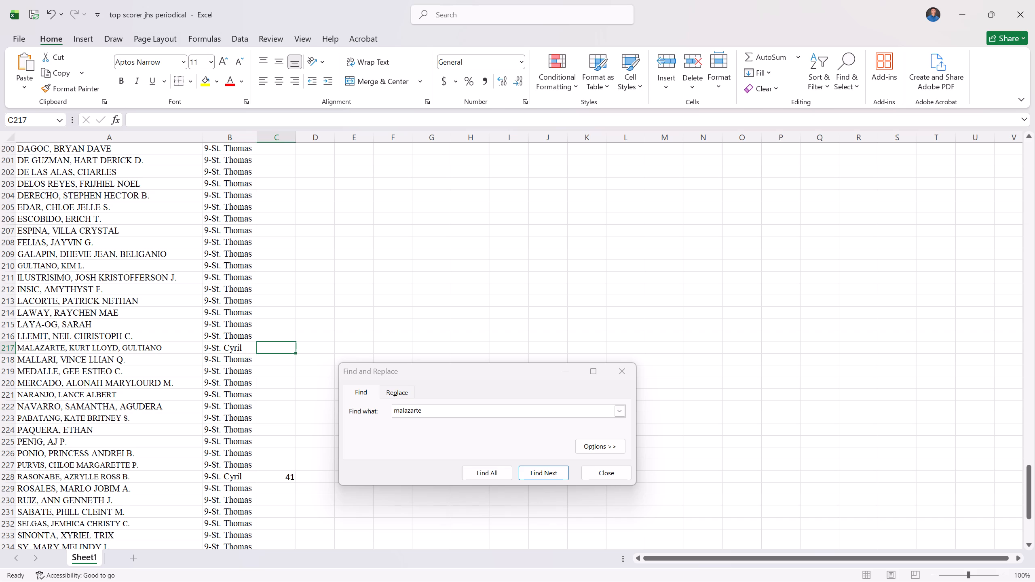
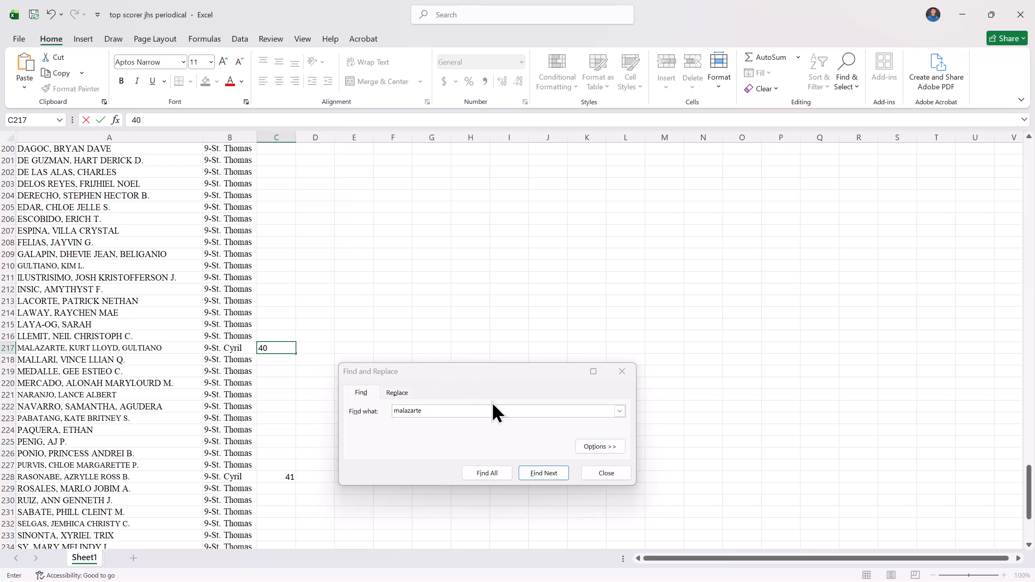
pyautogui.moveTo(431, 414); pyautogui.dragTo(276, 389)
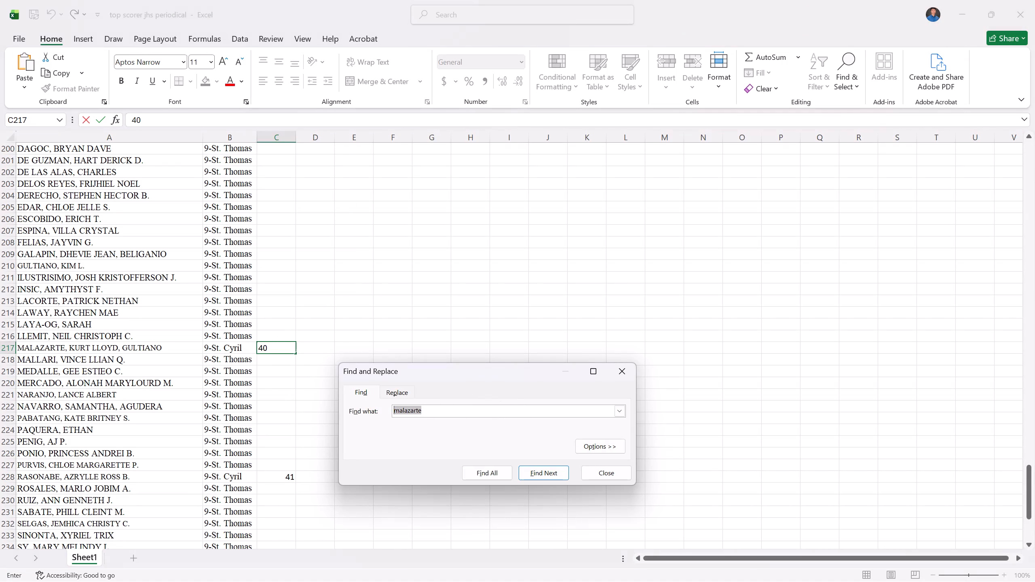
pyautogui.write('almonte')
pyautogui.press('Return')
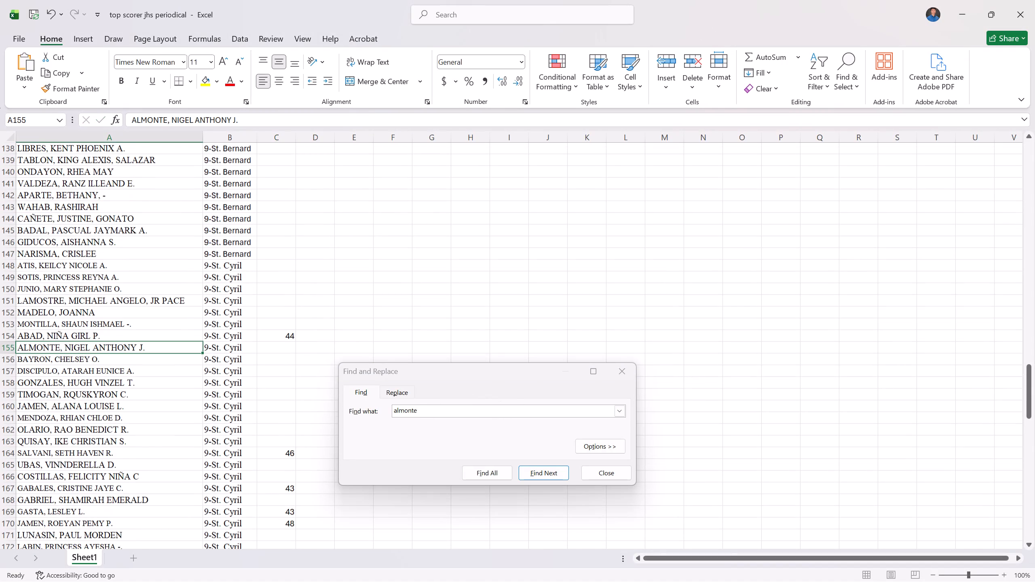
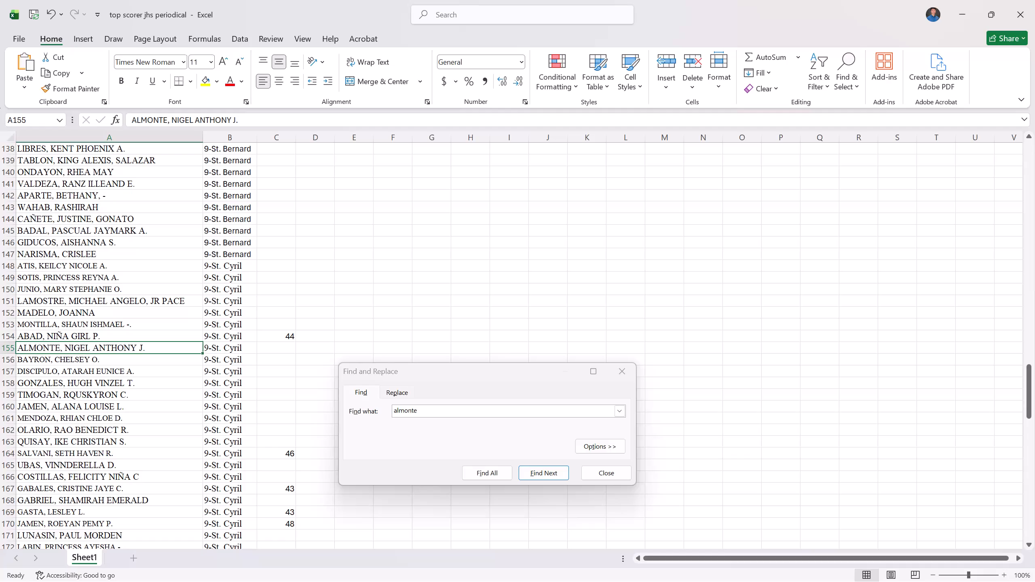
pyautogui.click(286, 350)
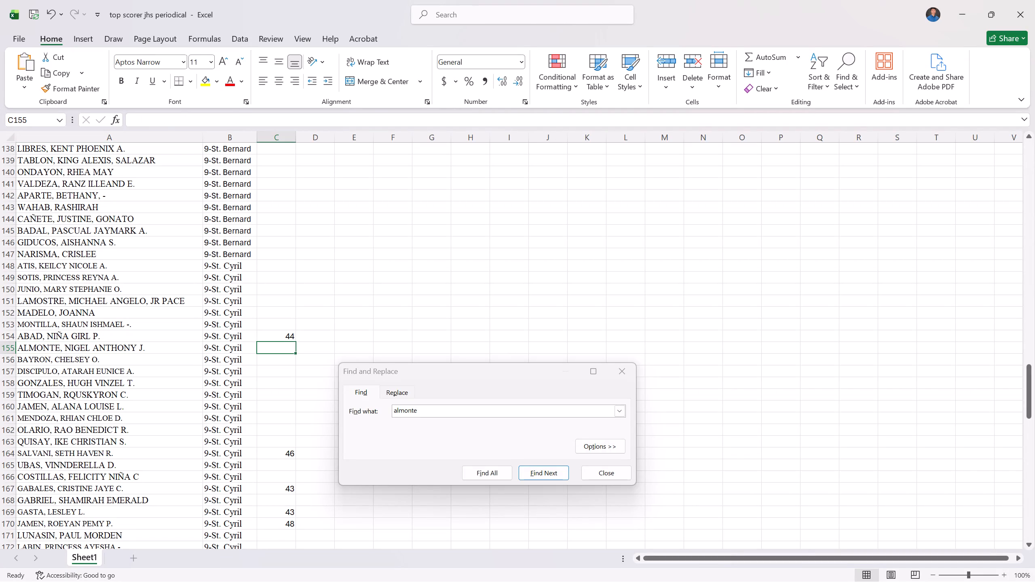
pyautogui.write('489')
pyautogui.press('BackSpace')
pyautogui.press('BackSpace')
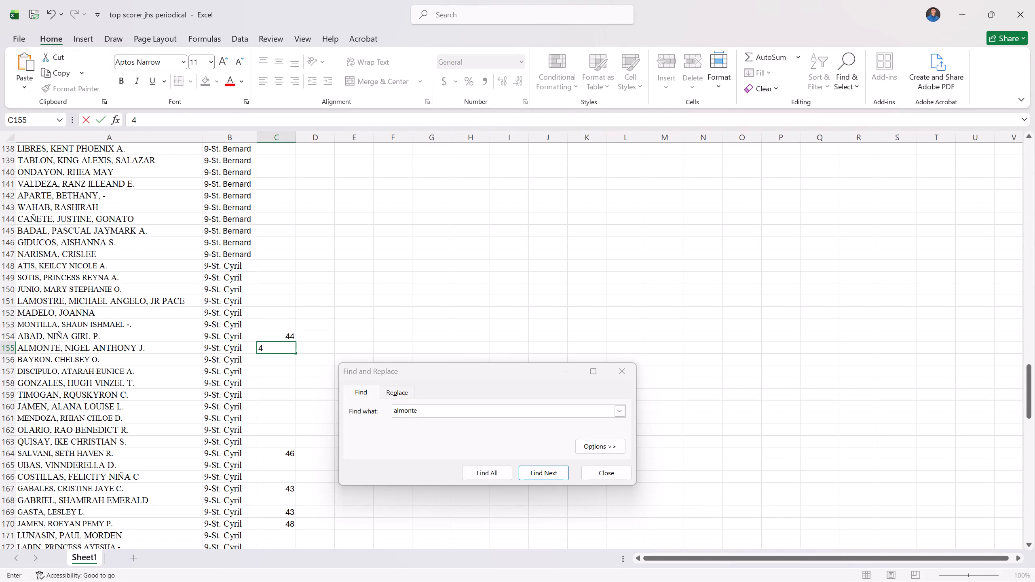
pyautogui.press('9')
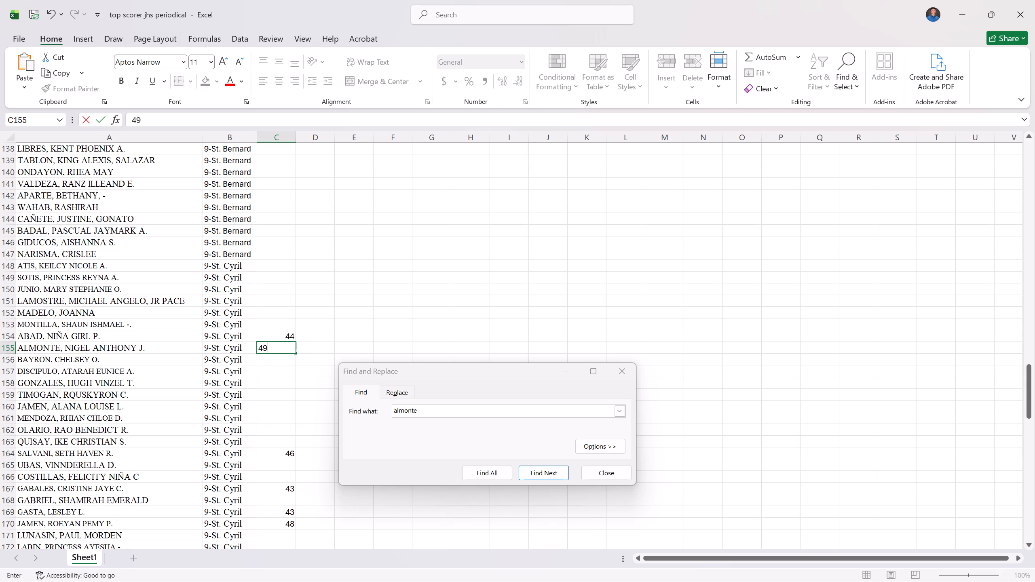
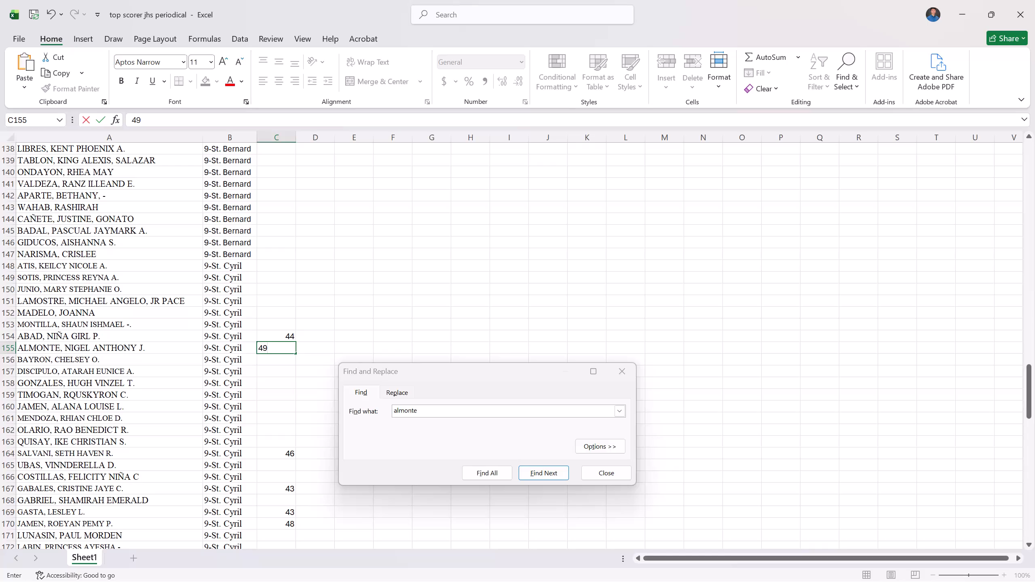
# Switch to Brave and search the web in a new tab for "which paragraphs style is commonly used for citation?".
pyautogui.hotkey('alt', 'Tab')
pyautogui.hotkey('alt', 'Tab')
pyautogui.hotkey('alt', 'Tab')
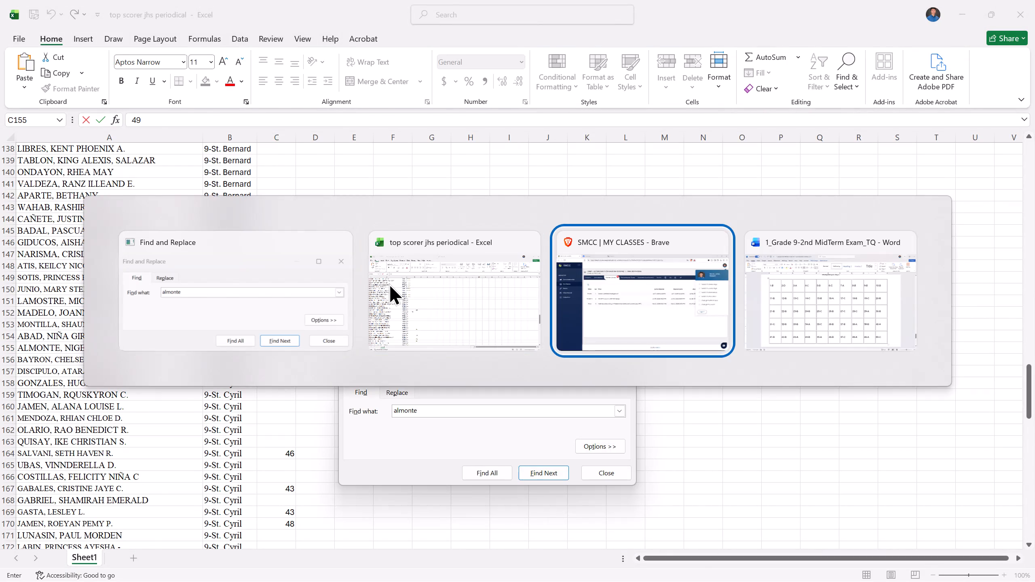
pyautogui.click(458, 8)
pyautogui.write('which p')
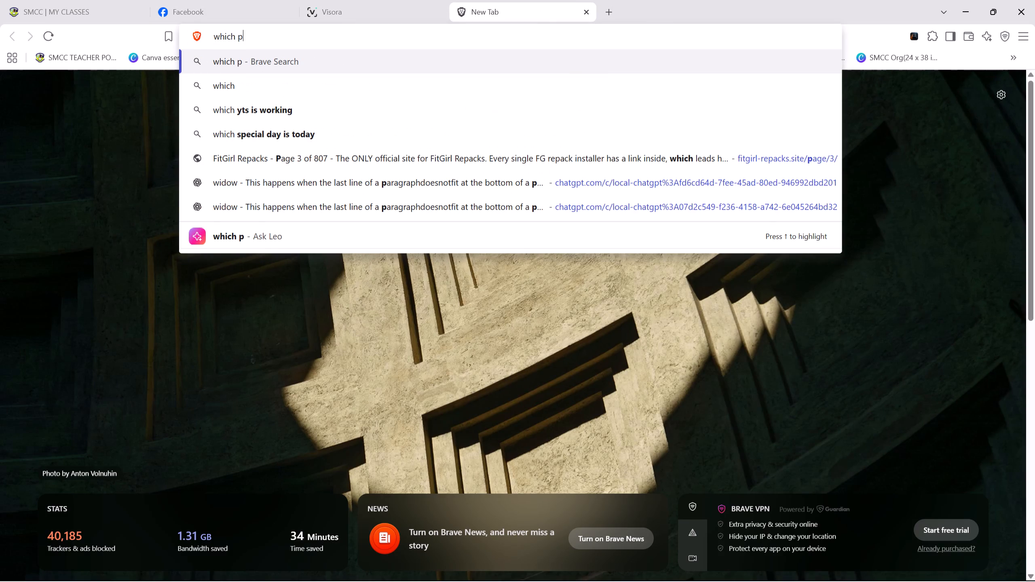
pyautogui.write('ara')
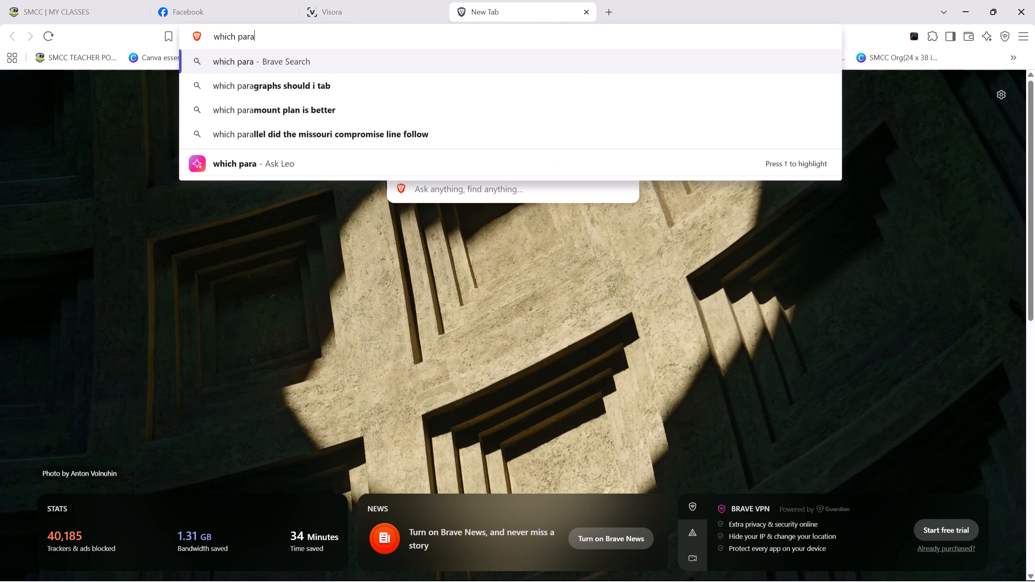
pyautogui.press('Down')
pyautogui.press('Down')
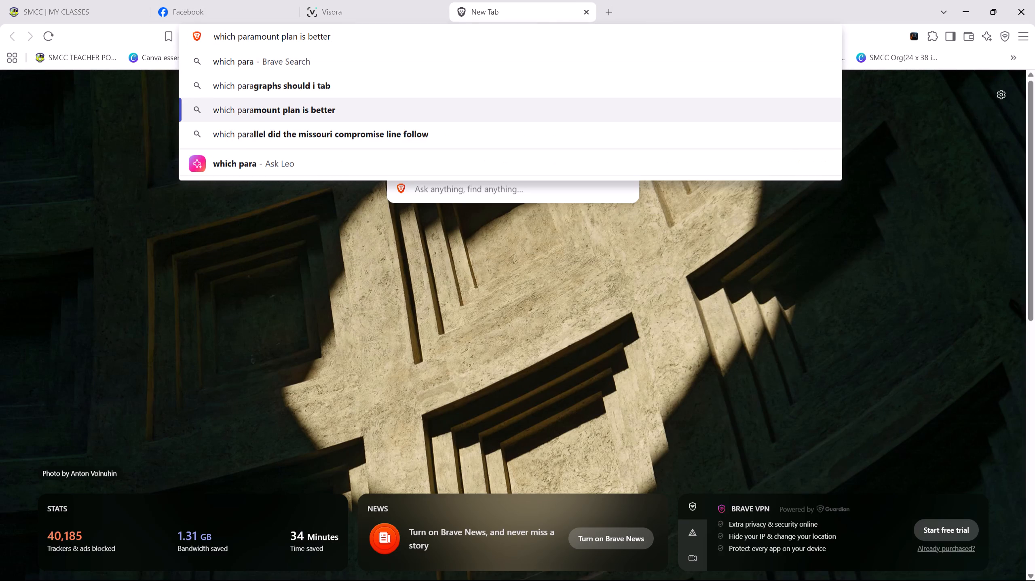
pyautogui.press('Up')
pyautogui.press('BackSpace')
pyautogui.press('BackSpace')
pyautogui.press('BackSpace')
pyautogui.press('BackSpace')
pyautogui.press('BackSpace')
pyautogui.press('BackSpace')
pyautogui.press('BackSpace')
pyautogui.press('BackSpace')
pyautogui.press('BackSpace')
pyautogui.press('BackSpace')
pyautogui.press('BackSpace')
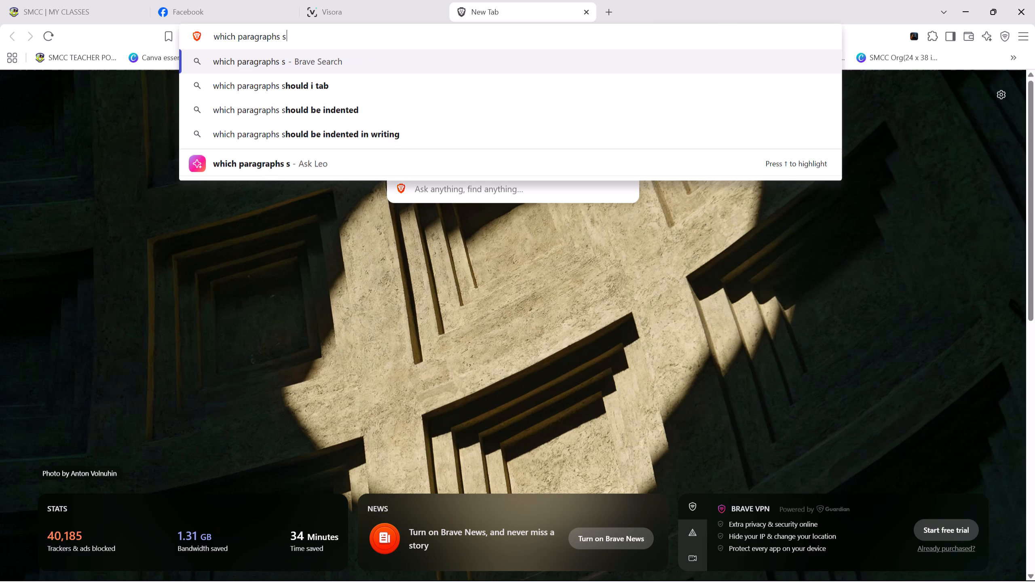
pyautogui.write('tyle f')
pyautogui.press('BackSpace')
pyautogui.write('is commonly usedd fo=')
pyautogui.press('BackSpace')
pyautogui.press('BackSpace')
pyautogui.press('BackSpace')
pyautogui.press('BackSpace')
pyautogui.press('BackSpace')
pyautogui.press('space')
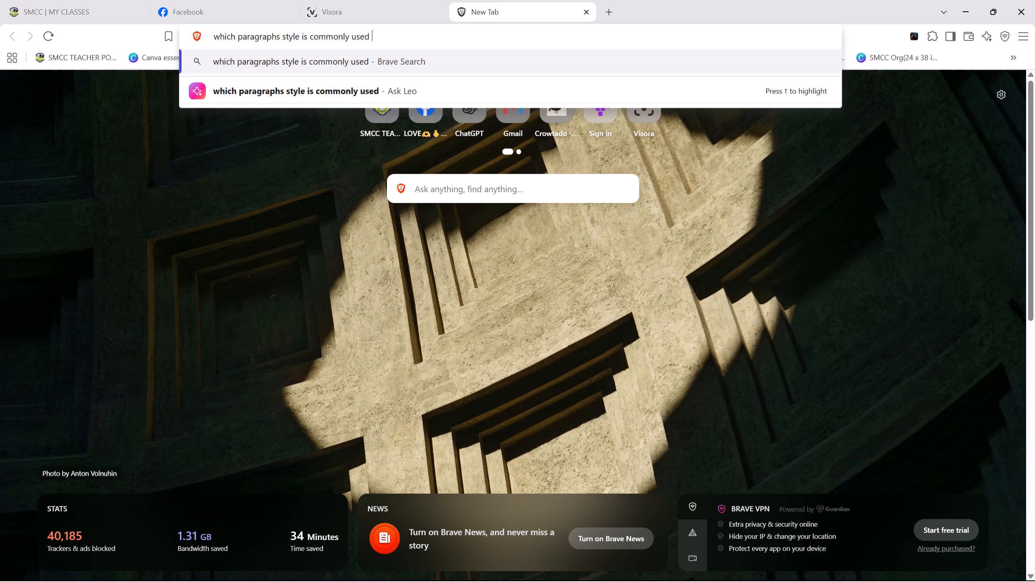
pyautogui.write('for')
pyautogui.press('space')
pyautogui.write('citation')
pyautogui.hotkey('shift', '?')
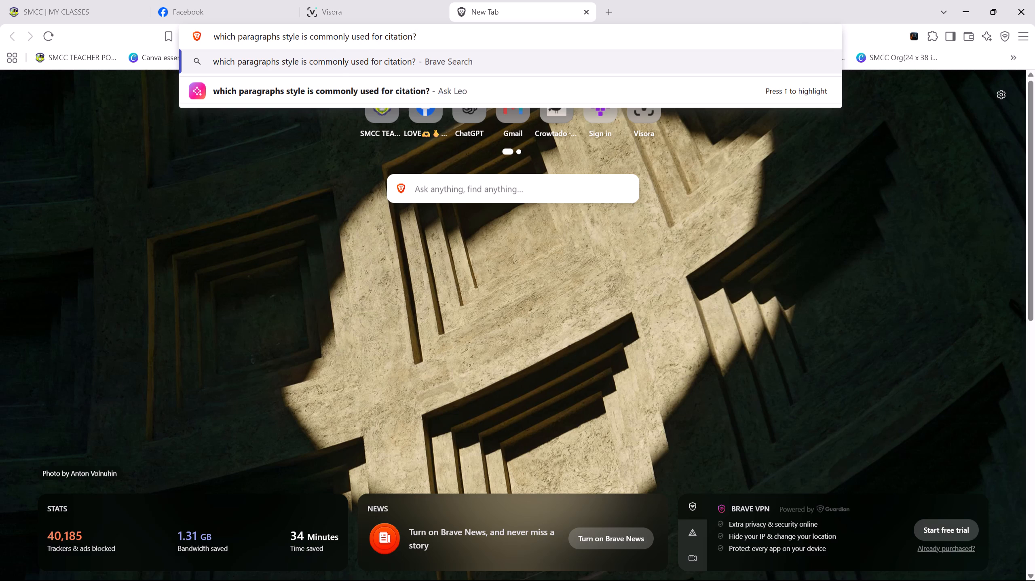
pyautogui.press('Return')
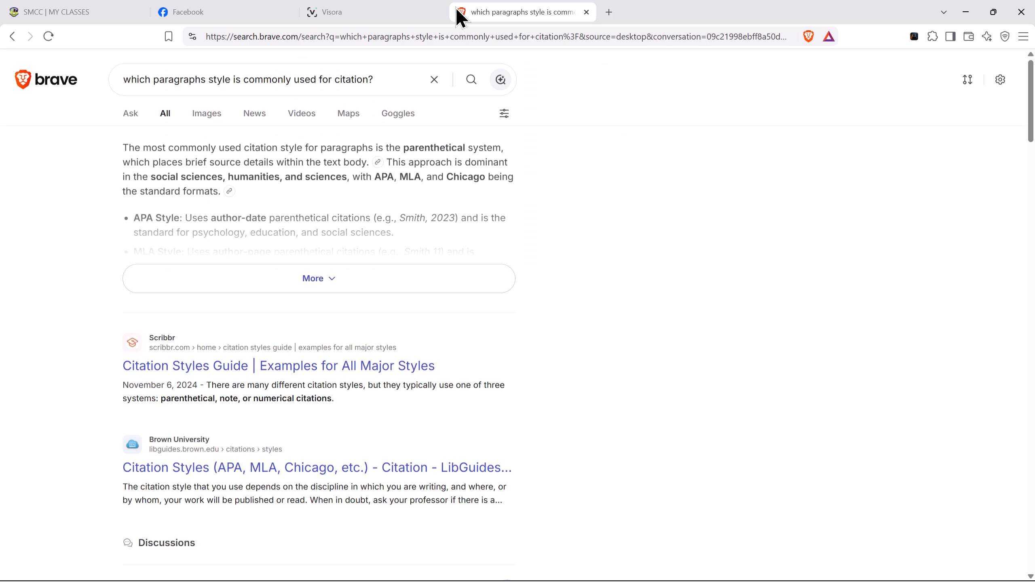
# Expand the generated answer and examine the citation styles it describes.
pyautogui.click(276, 287)
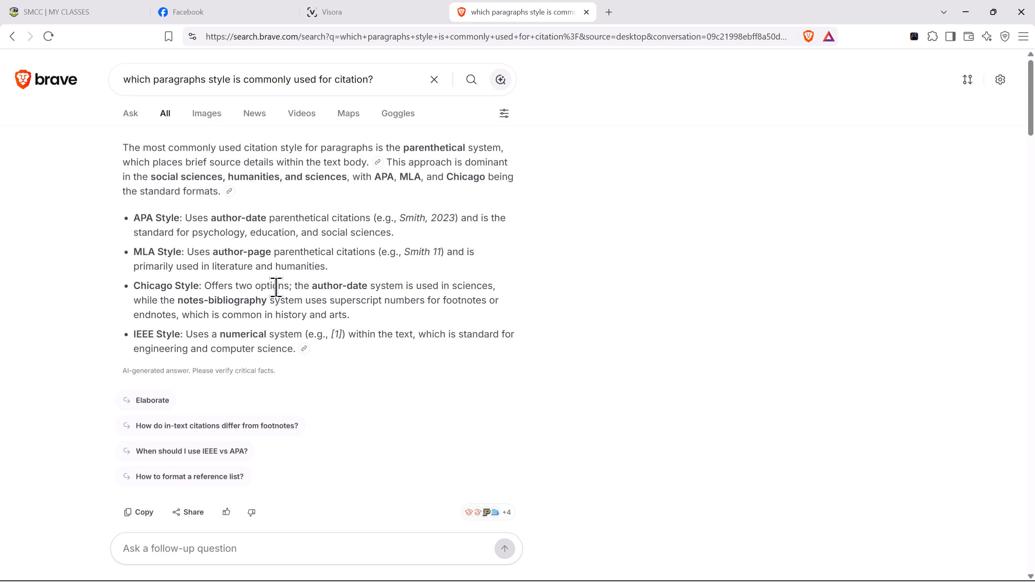
pyautogui.hscroll(4, 361, 238)
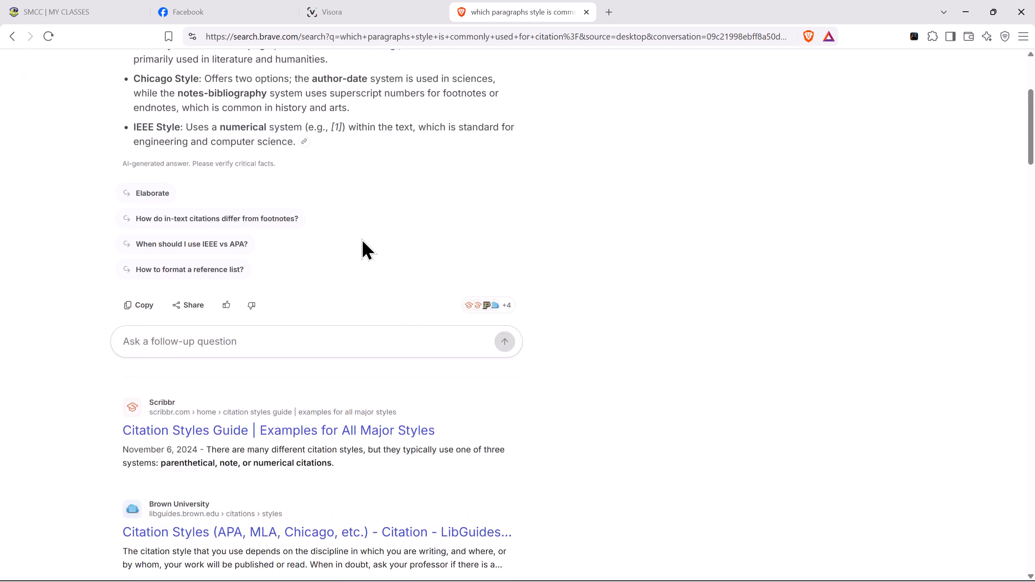
pyautogui.hscroll(1, 361, 238)
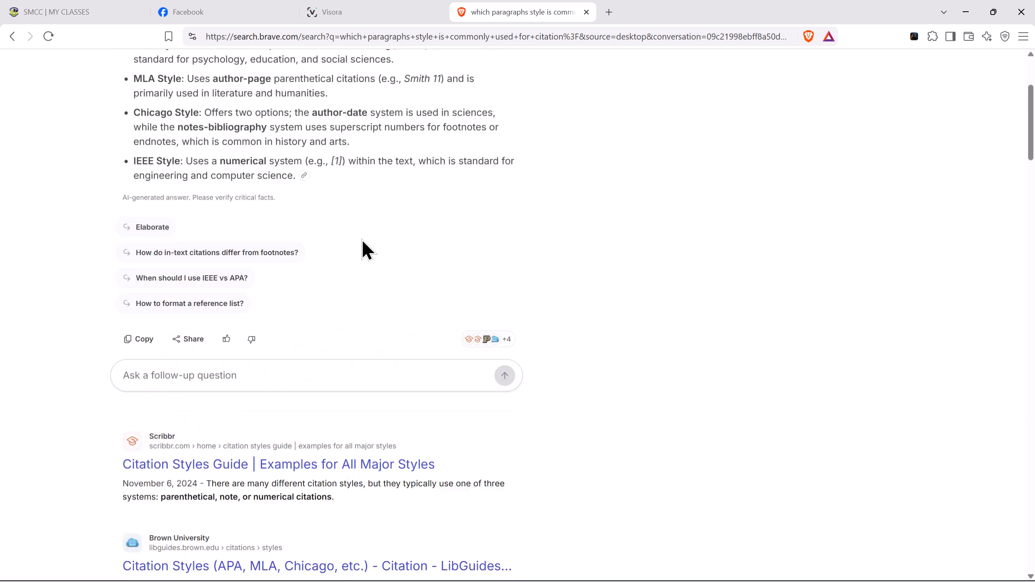
pyautogui.hscroll(1, 361, 238)
pyautogui.scroll(2, 342, 163)
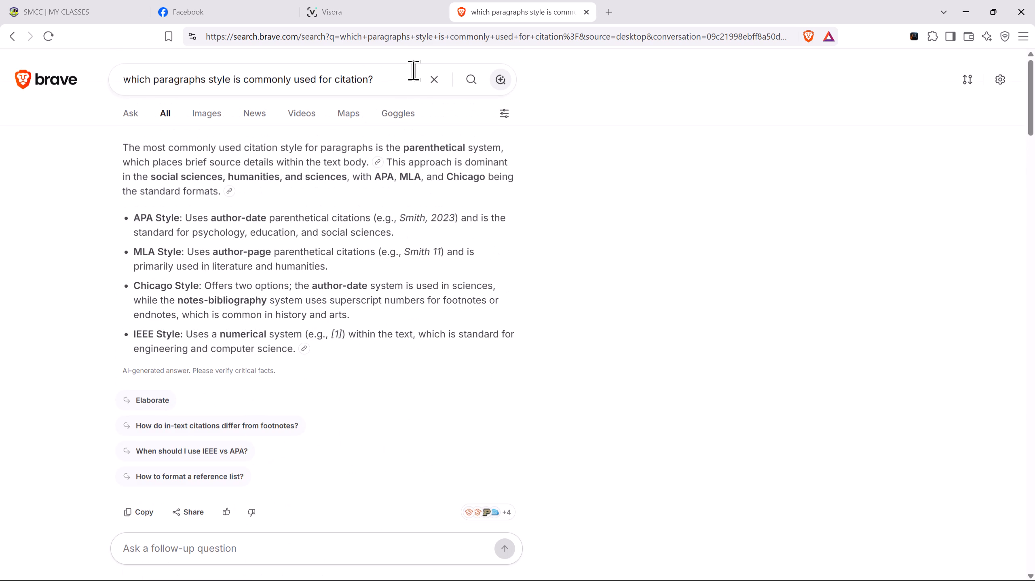
# Extend the search query with "is it hanging indent or pull qoute?", run it, and expand the generated answer for reading.
pyautogui.click(413, 71)
pyautogui.press('space')
pyautogui.write('is it')
pyautogui.press('space')
pyautogui.write('hanging indent or')
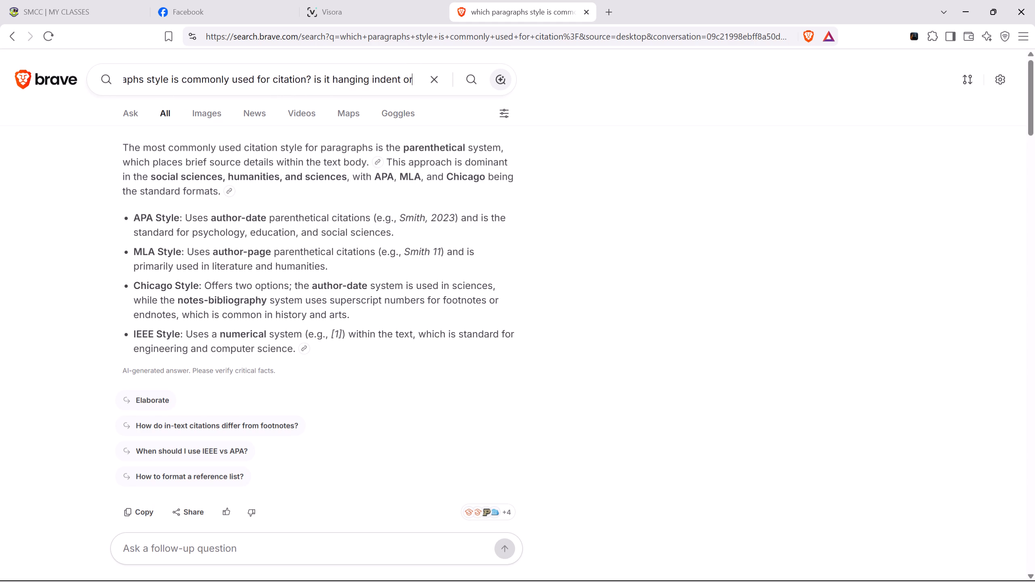
pyautogui.press('space')
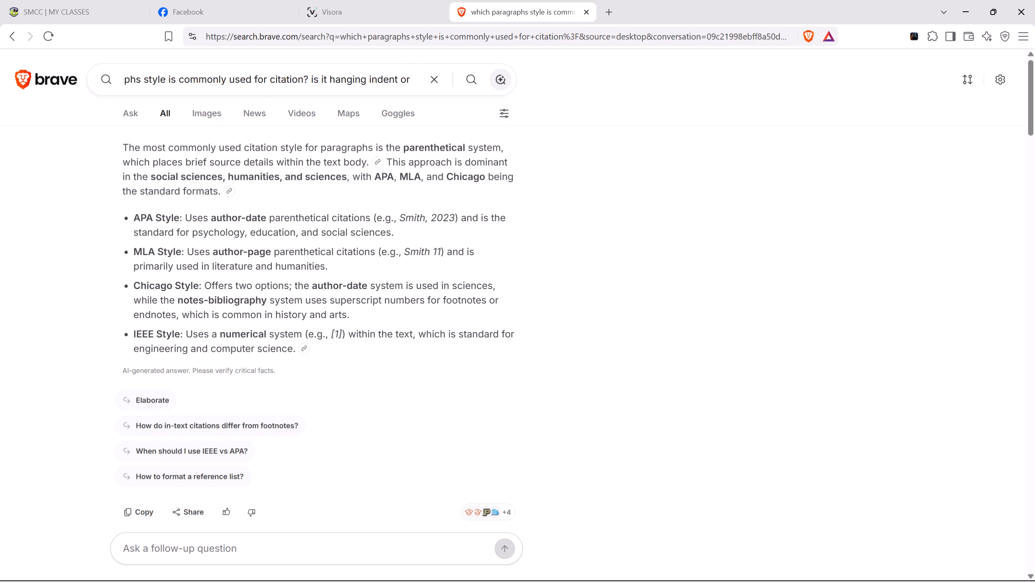
pyautogui.write('pull qoute?')
pyautogui.press('Return')
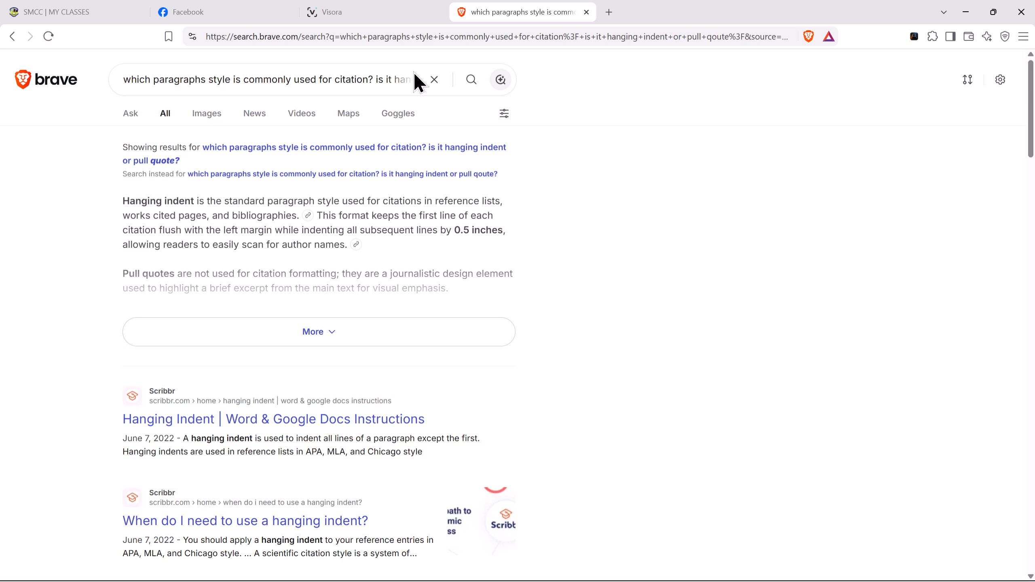
pyautogui.click(364, 336)
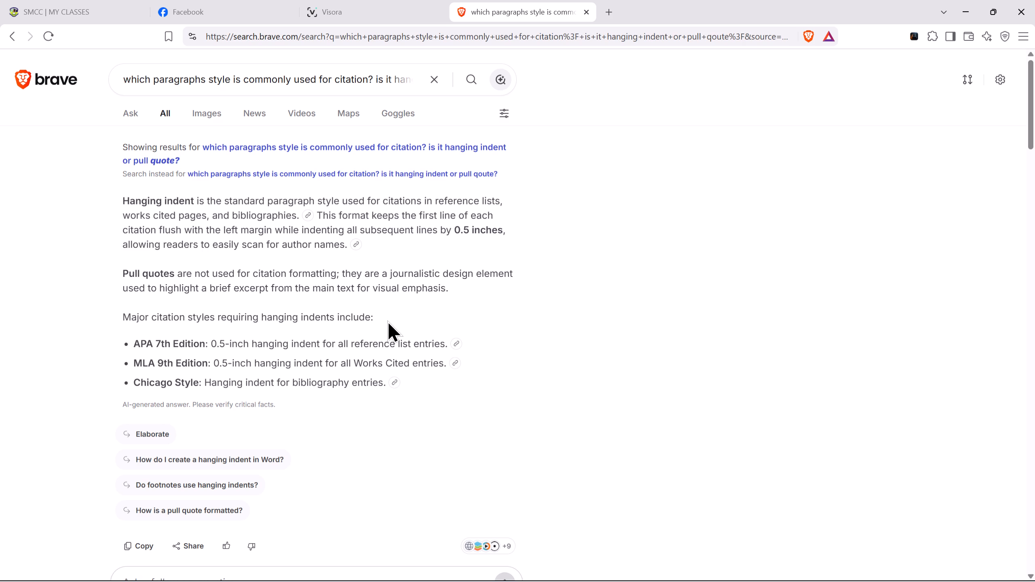
# Return to the Excel workbook, find the 9-St. Cyril student "sotis", and enter the score 44 in column C of row 149.
pyautogui.hotkey('alt', 'Tab')
pyautogui.hotkey('alt', 'Tab')
pyautogui.hotkey('alt', 'Tab')
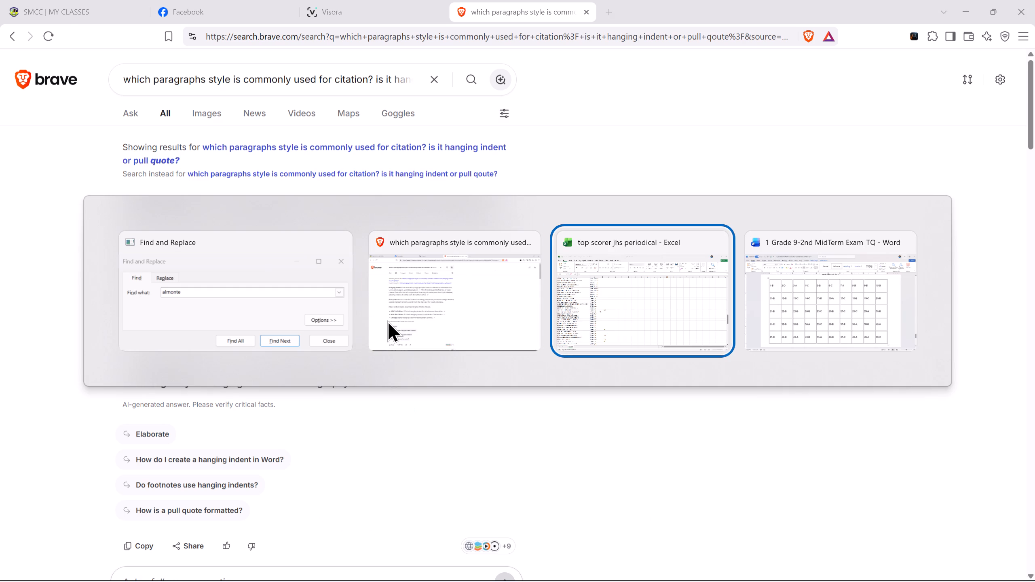
pyautogui.hotkey('alt', 'Tab')
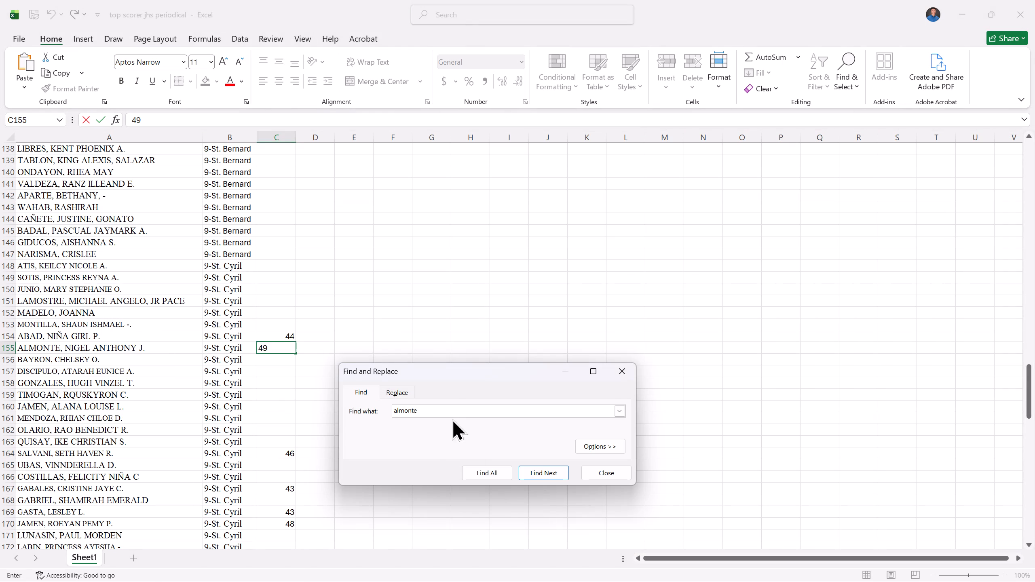
pyautogui.click(453, 409)
pyautogui.moveTo(450, 413); pyautogui.dragTo(209, 412)
pyautogui.write('sotis')
pyautogui.click(539, 474)
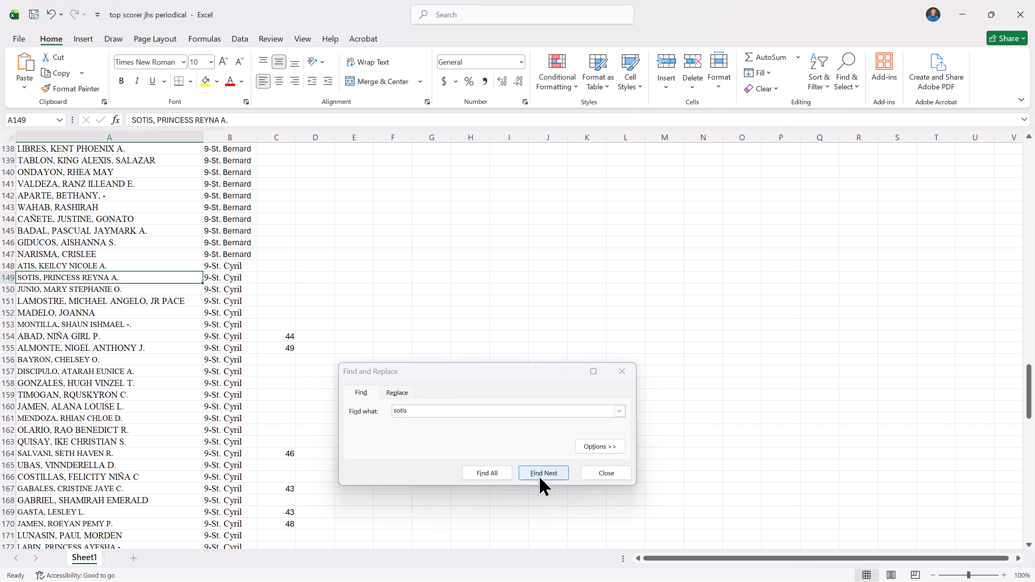
pyautogui.click(274, 280)
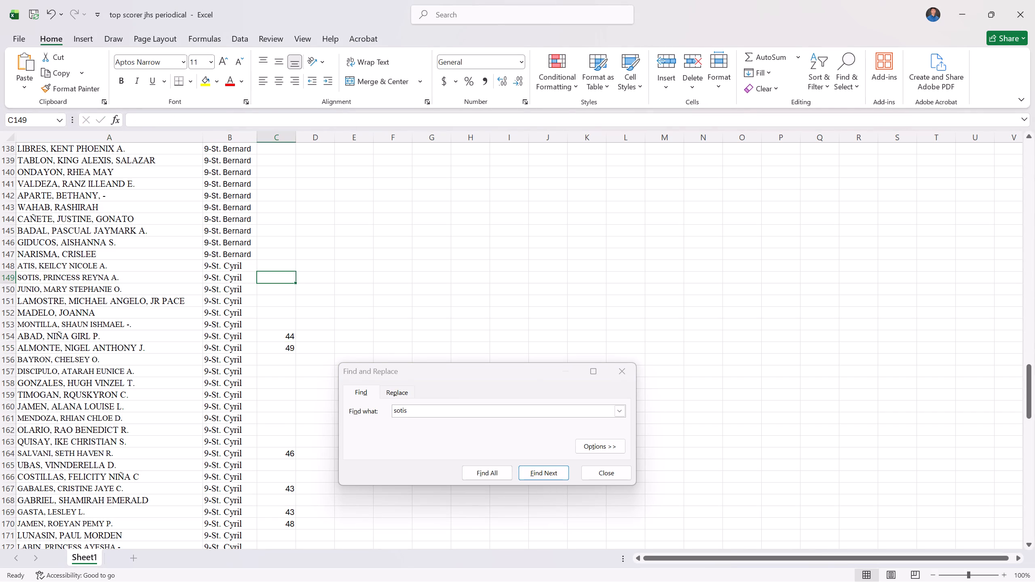
pyautogui.write('44')
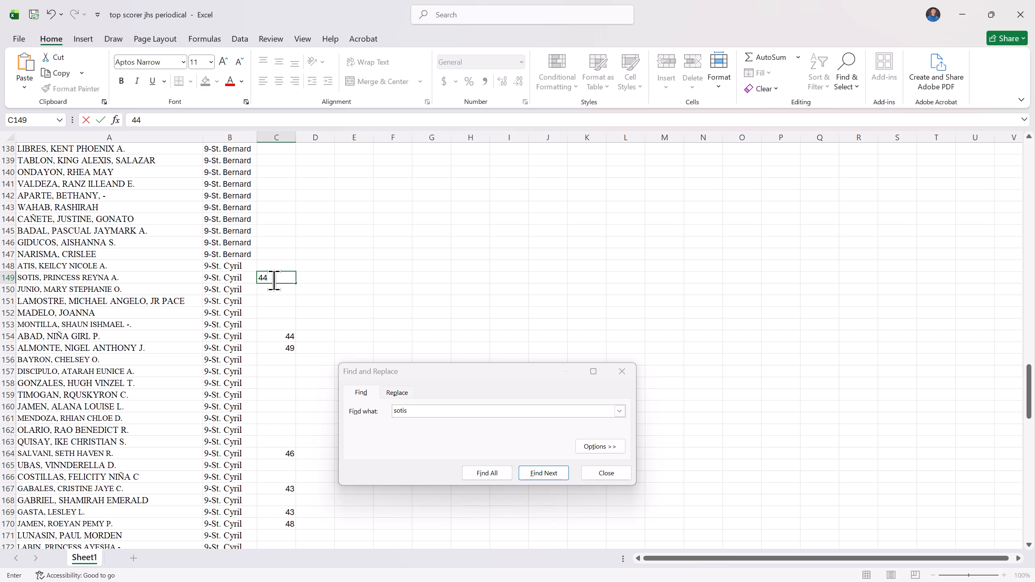
# Switch to Brave and start a web search for "shoify" in a new tab.
pyautogui.hotkey('alt', 'Tab')
pyautogui.hotkey('alt', 'Tab')
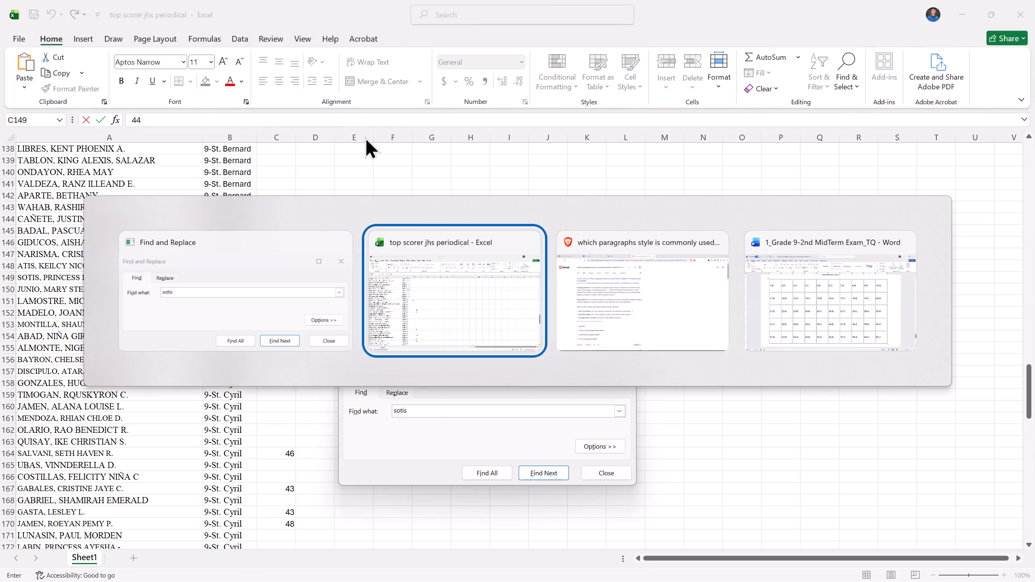
pyautogui.hotkey('alt', 'Tab')
pyautogui.moveTo(607, 17); pyautogui.dragTo(609, 13)
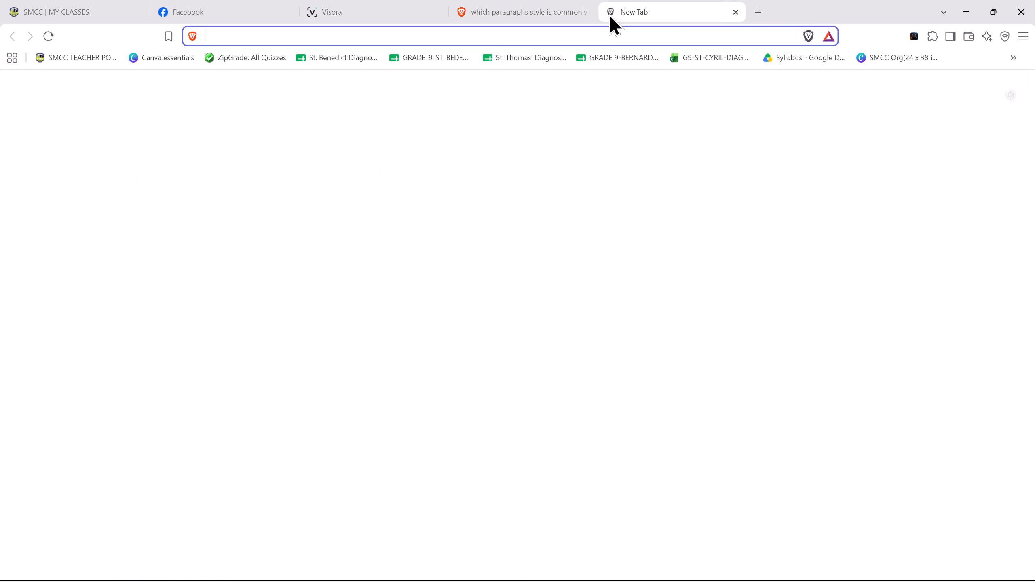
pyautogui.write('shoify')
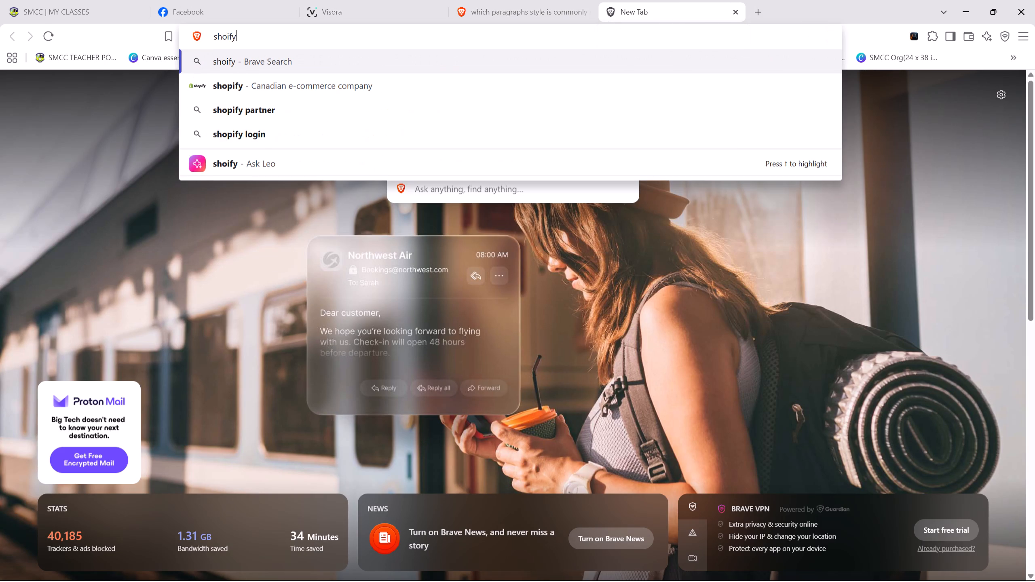
# Correct the misspelled address entry to shopify.com and open the Shopify website.
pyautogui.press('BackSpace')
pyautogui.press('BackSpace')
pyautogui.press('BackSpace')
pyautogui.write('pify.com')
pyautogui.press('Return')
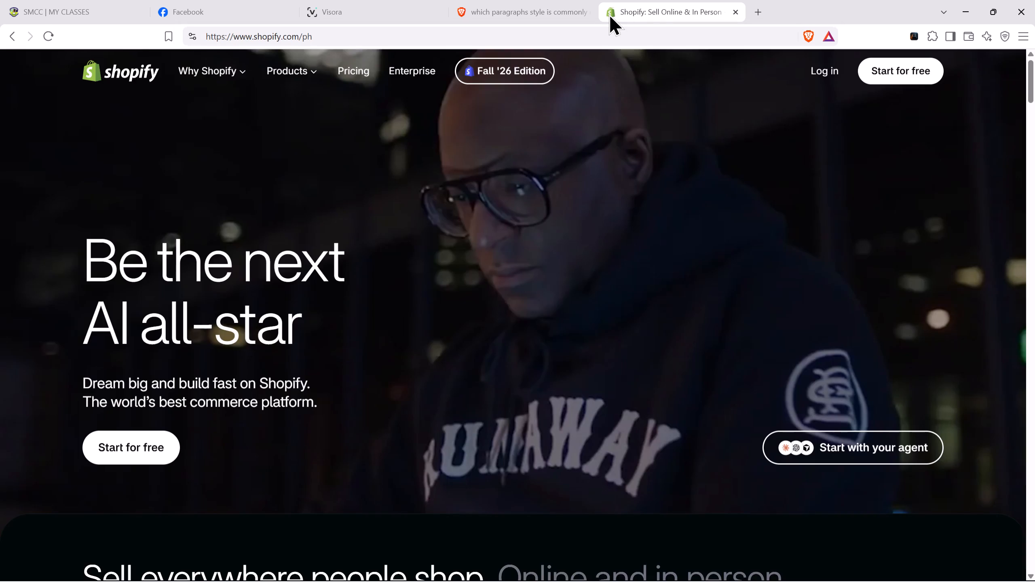
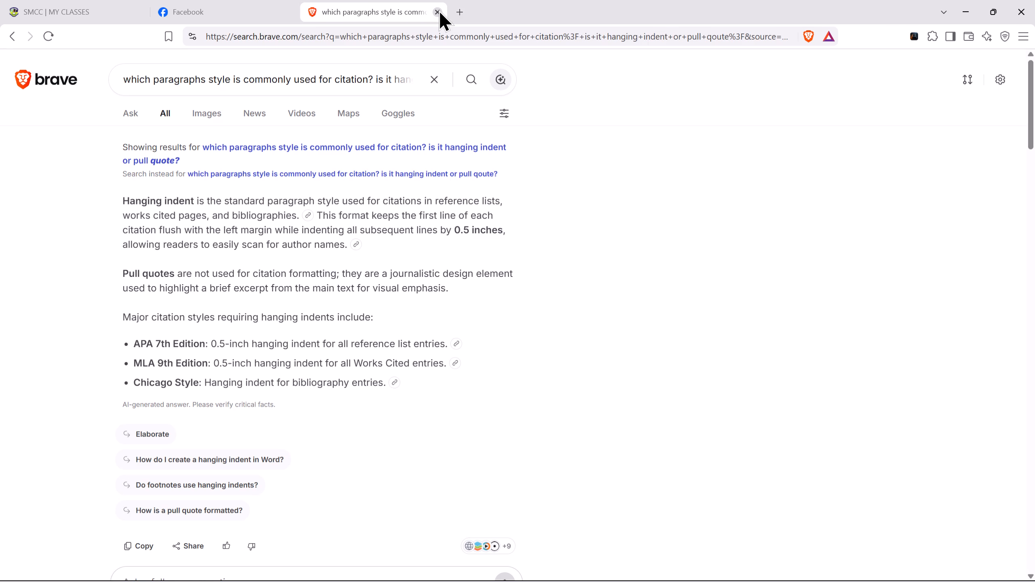
# Close the citation-style search results tab.
pyautogui.click(438, 9)
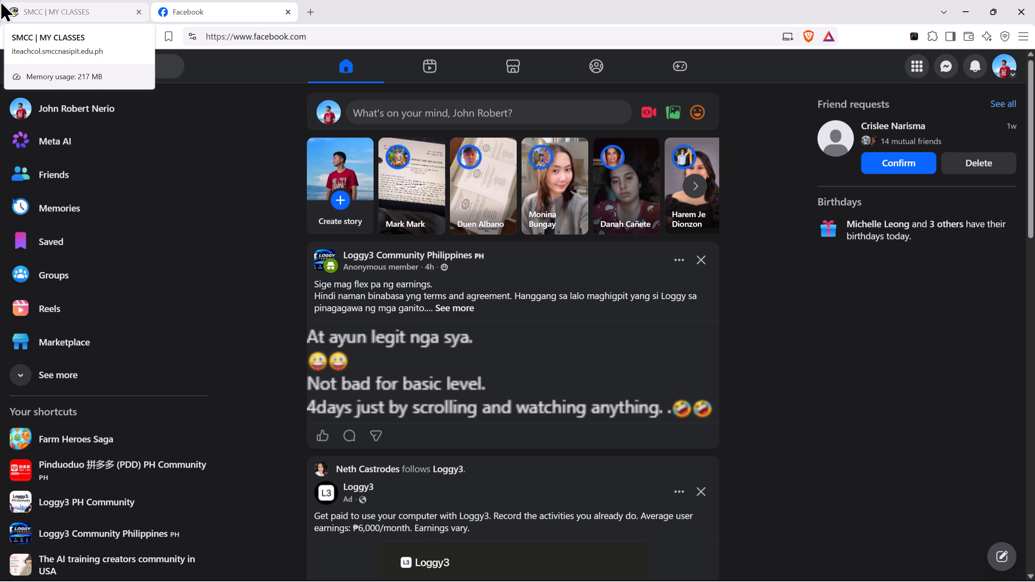
# Browse the Facebook feed and expand the post about one week's earnings on Project Odin for reading.
pyautogui.scroll(-4, 48, 42)
pyautogui.scroll(-7, 690, 403)
pyautogui.scroll(-2, 663, 360)
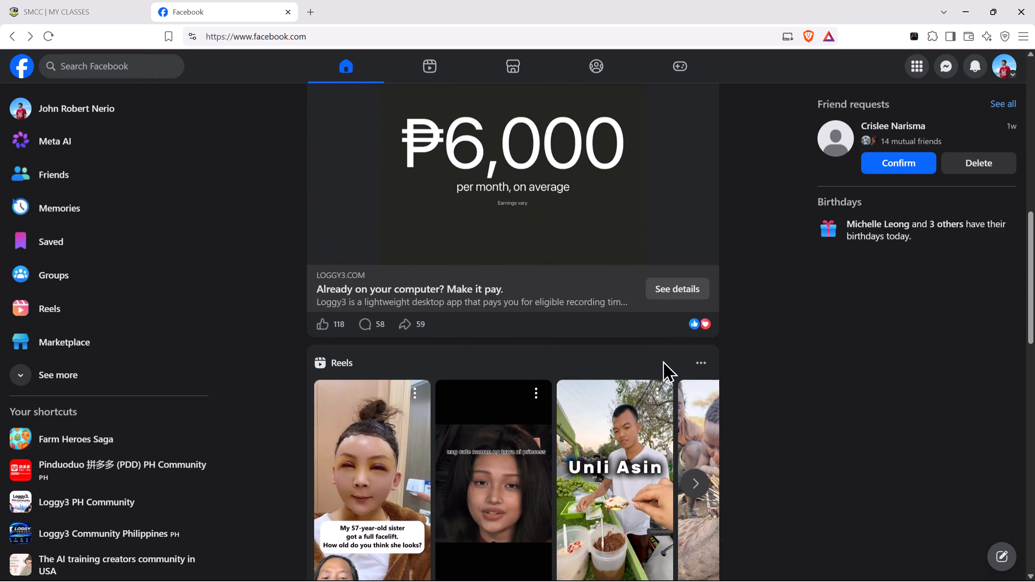
pyautogui.scroll(-3, 663, 360)
pyautogui.scroll(-16, 643, 397)
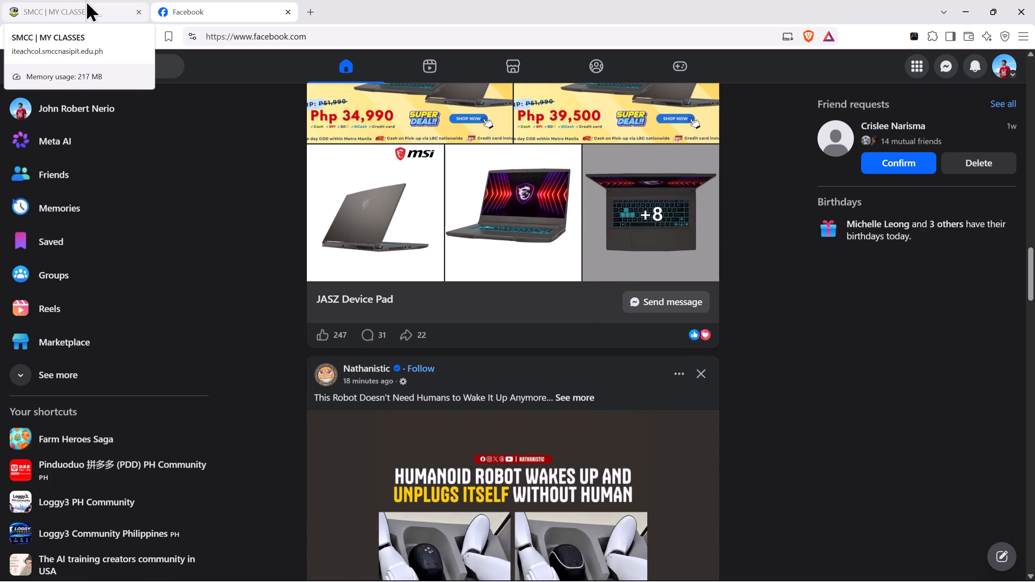
pyautogui.scroll(-4, 403, 260)
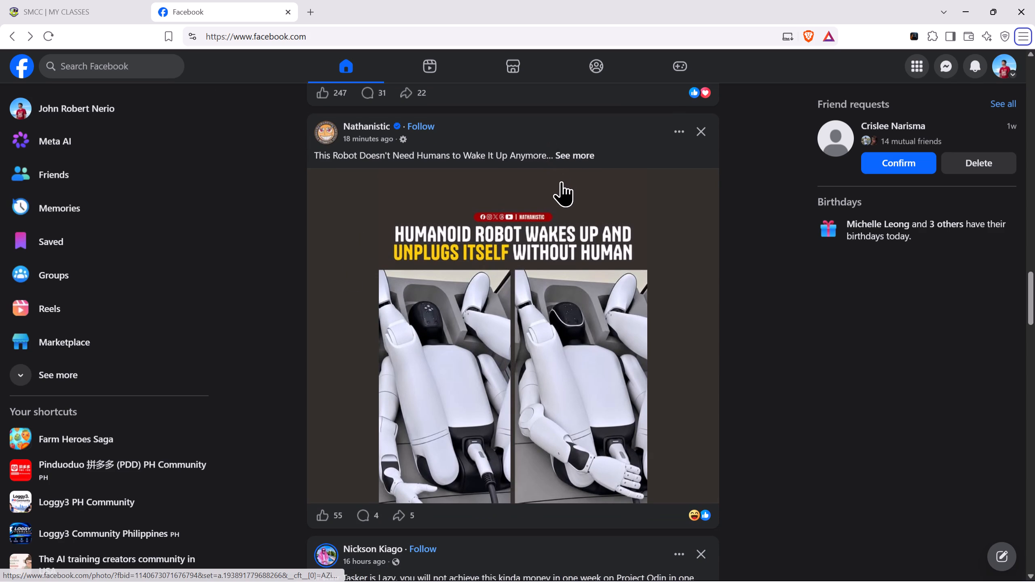
pyautogui.scroll(-9, 609, 259)
pyautogui.scroll(2, 611, 249)
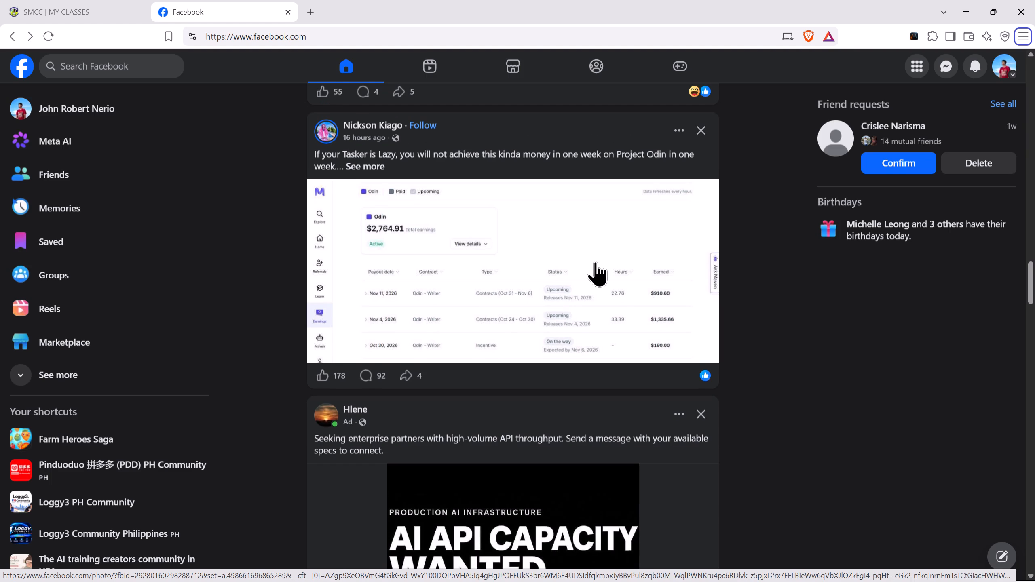
pyautogui.click(361, 170)
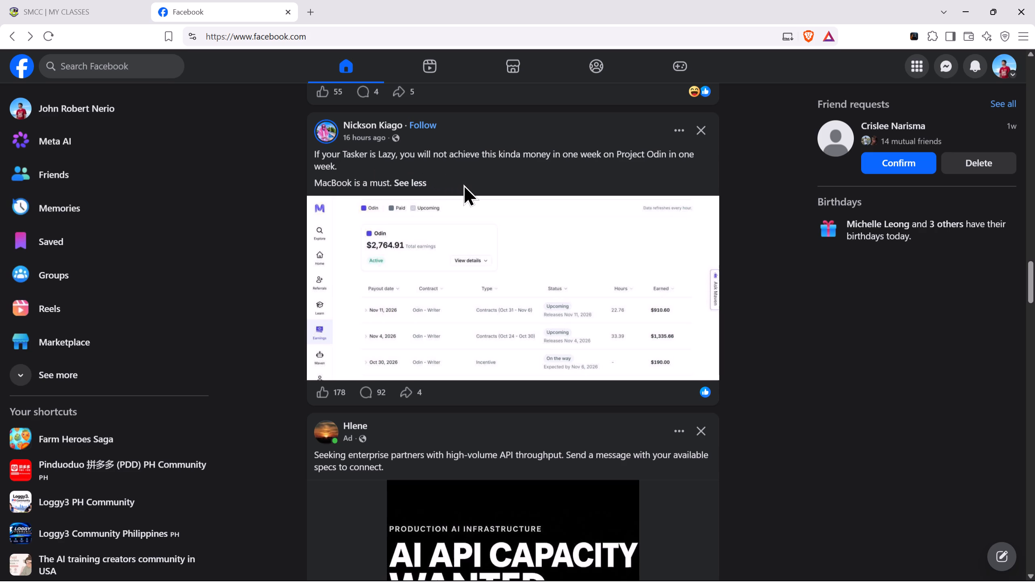
# Switch to the Excel score workbook and look through the student list, sections and recorded scores on Sheet1.
pyautogui.hotkey('alt', 'Tab')
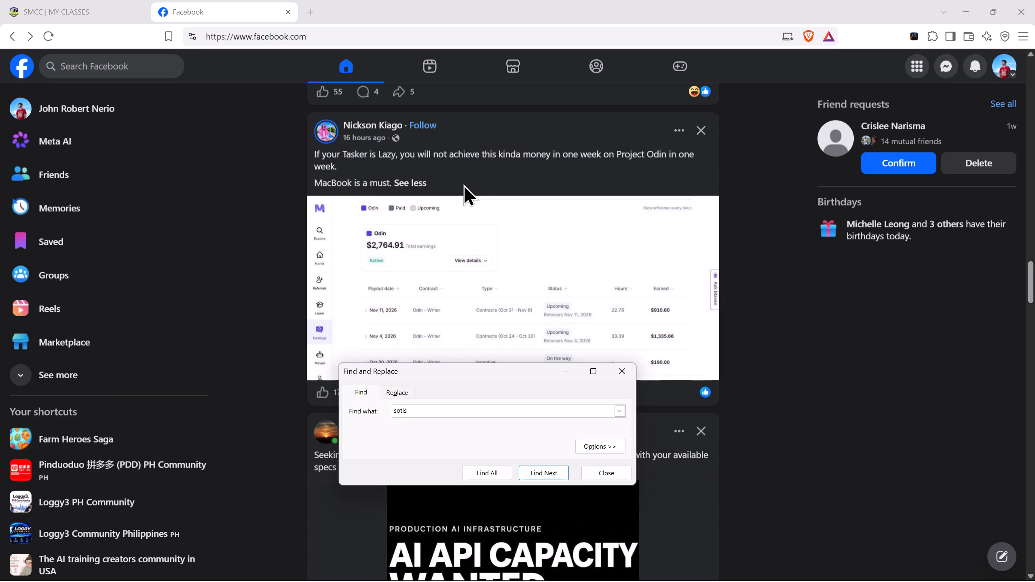
pyautogui.hotkey('alt', 'Tab')
pyautogui.hotkey('alt', 'Tab')
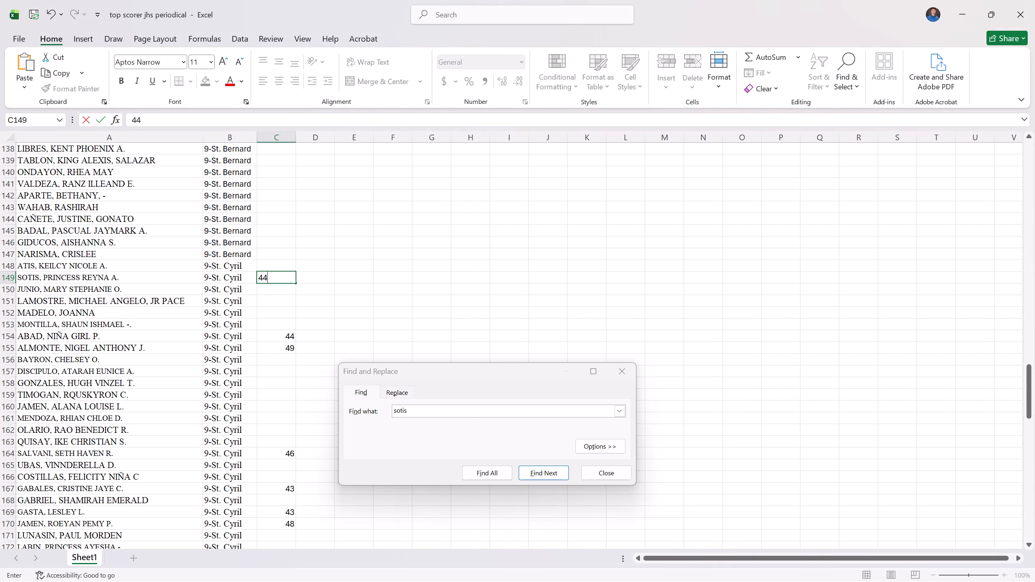
pyautogui.scroll(-1, 224, 473)
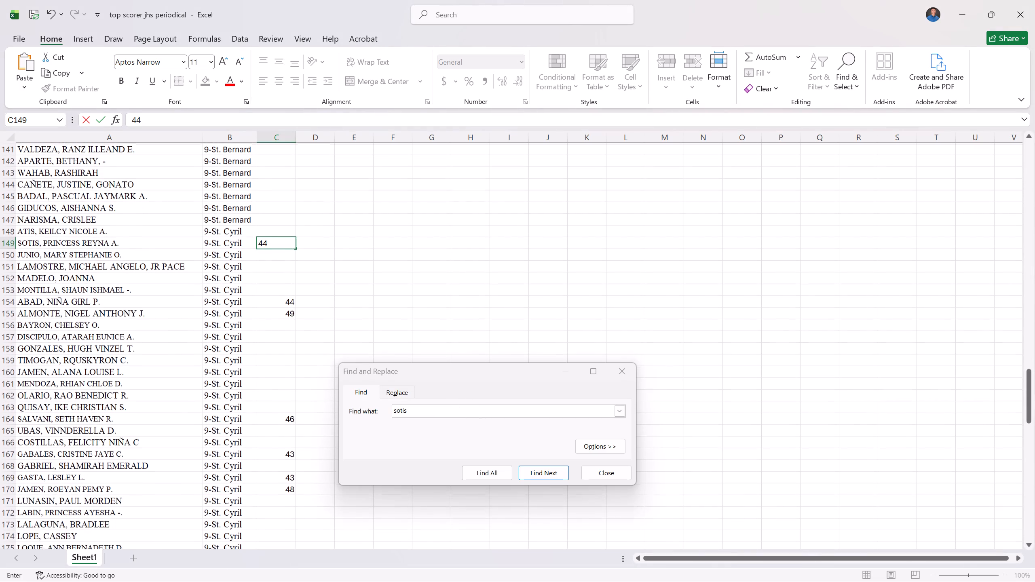
pyautogui.scroll(-3, 317, 475)
pyautogui.scroll(-5, 249, 473)
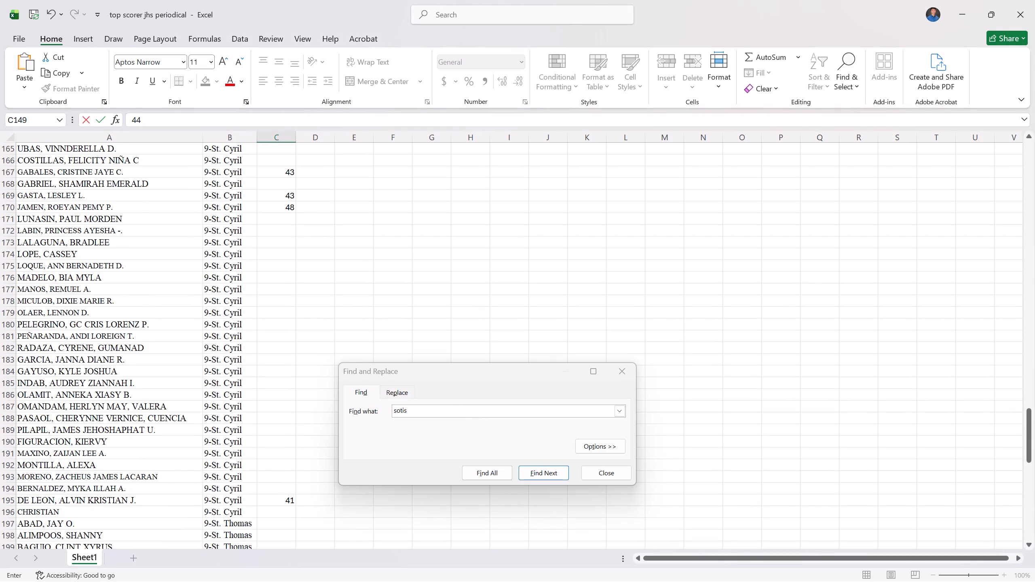
pyautogui.scroll(-10, 249, 475)
pyautogui.scroll(20, 256, 474)
pyautogui.scroll(6, 256, 474)
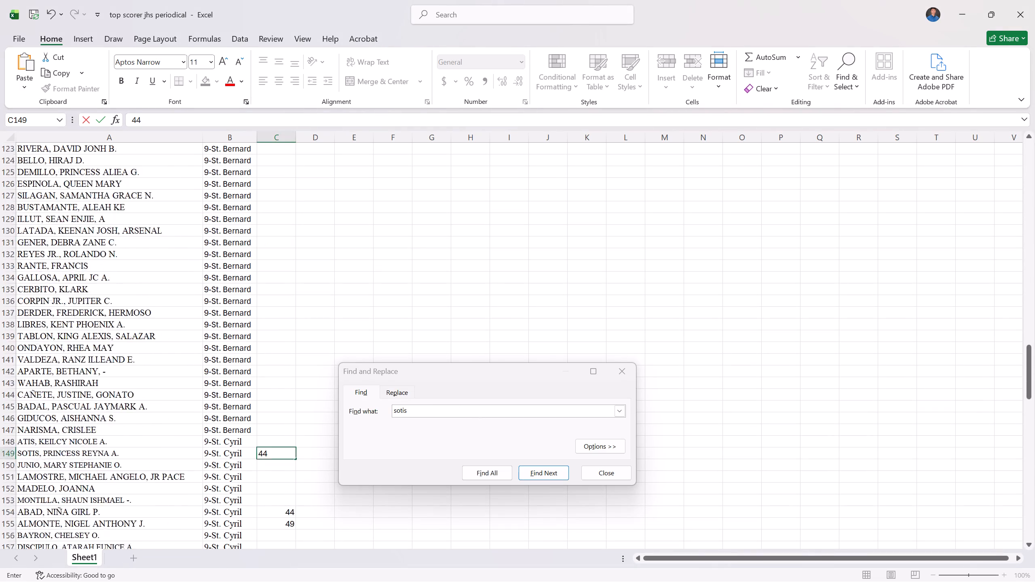
pyautogui.scroll(10, 302, 489)
pyautogui.scroll(17, 323, 460)
pyautogui.scroll(15, 330, 468)
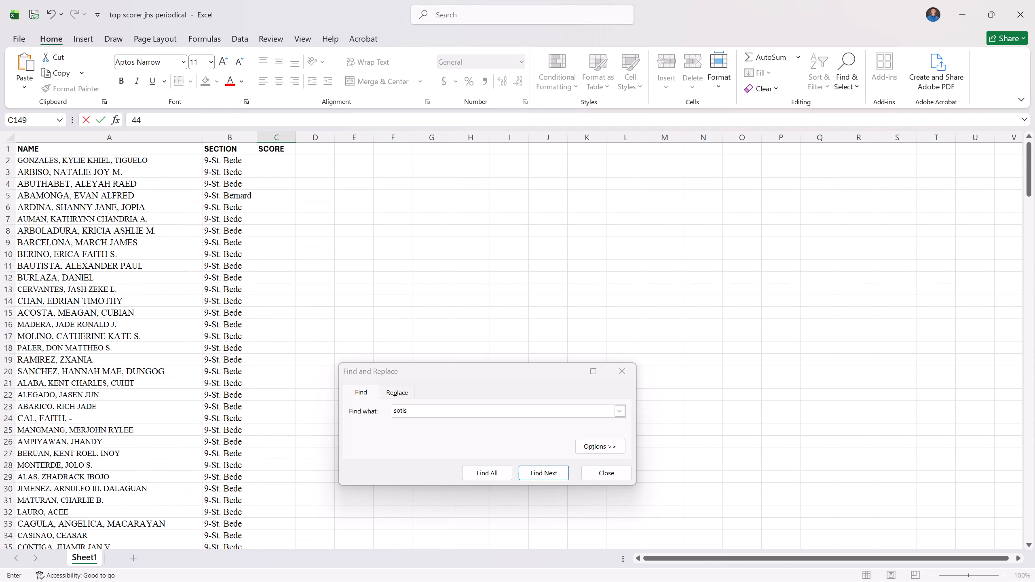
# Select the existing student search term in the Find and Replace dialog.
pyautogui.moveTo(427, 410); pyautogui.dragTo(288, 385)
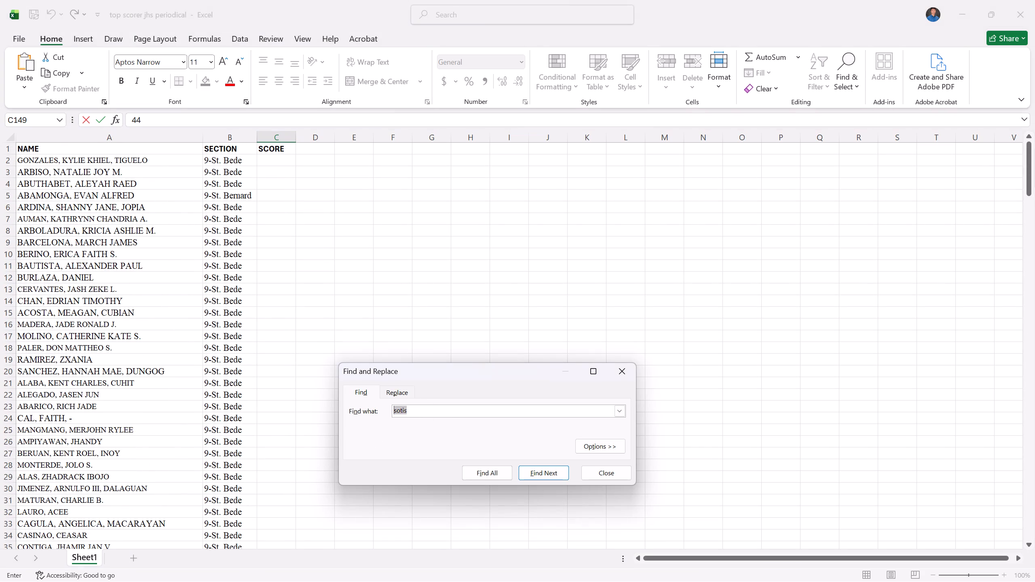
pyautogui.write('olamit')
pyautogui.press('Return')
pyautogui.click(264, 348)
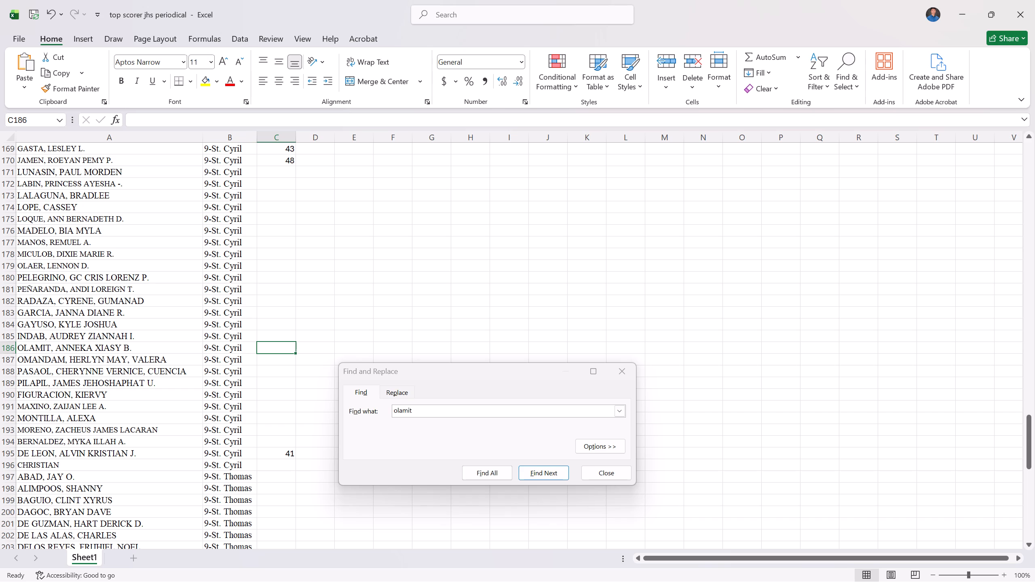
pyautogui.write('43')
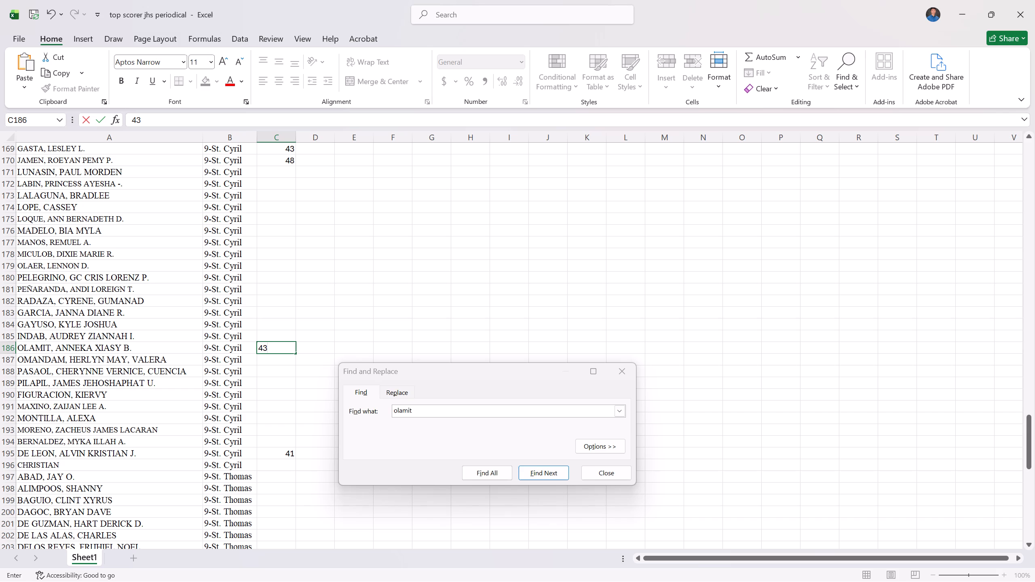
pyautogui.moveTo(432, 404); pyautogui.dragTo(322, 406)
pyautogui.moveTo(423, 403); pyautogui.dragTo(404, 429)
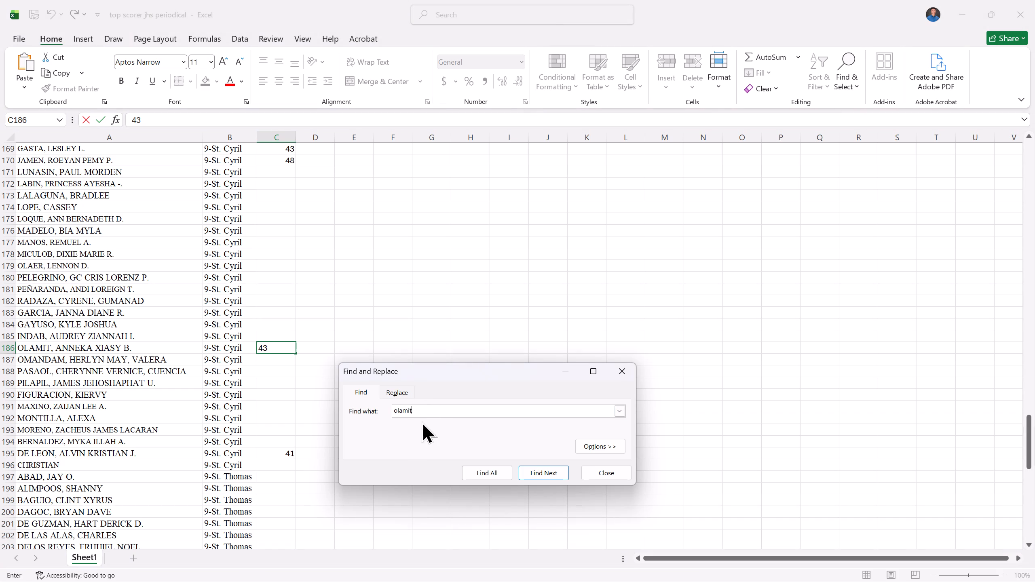
pyautogui.moveTo(422, 409); pyautogui.dragTo(302, 402)
pyautogui.write('bonajos')
pyautogui.press('Return')
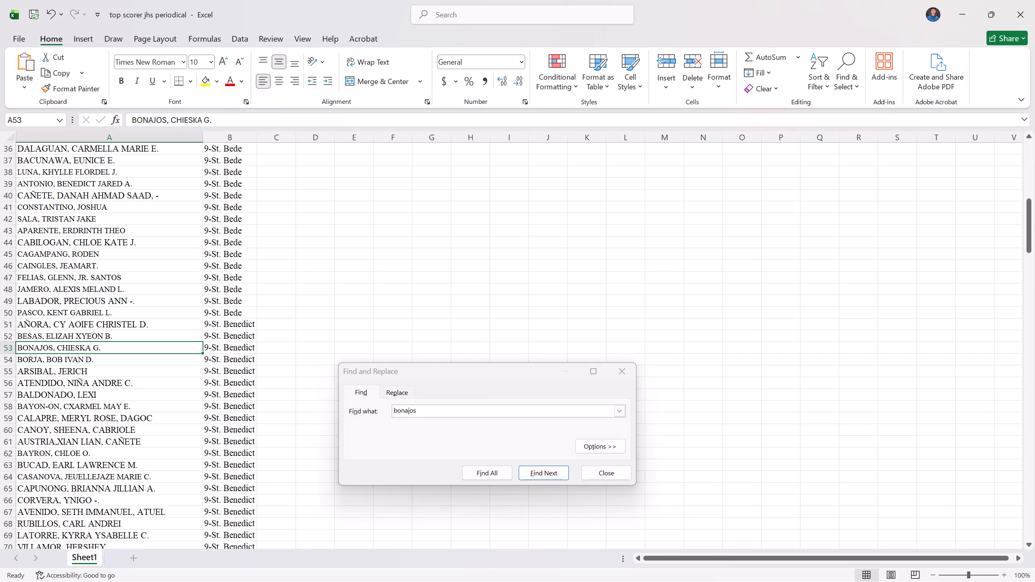
pyautogui.click(247, 349)
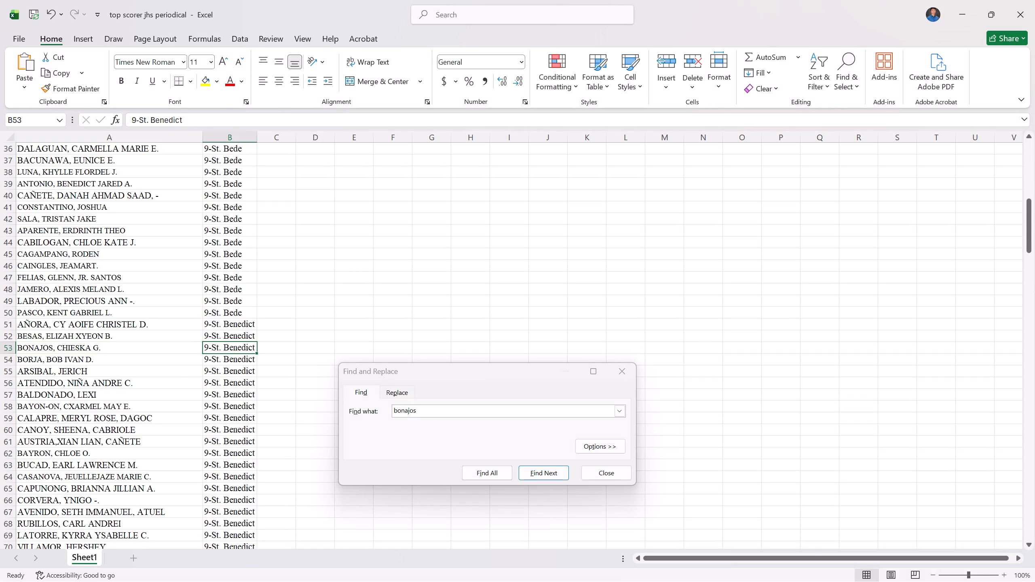
pyautogui.moveTo(209, 116); pyautogui.dragTo(153, 129)
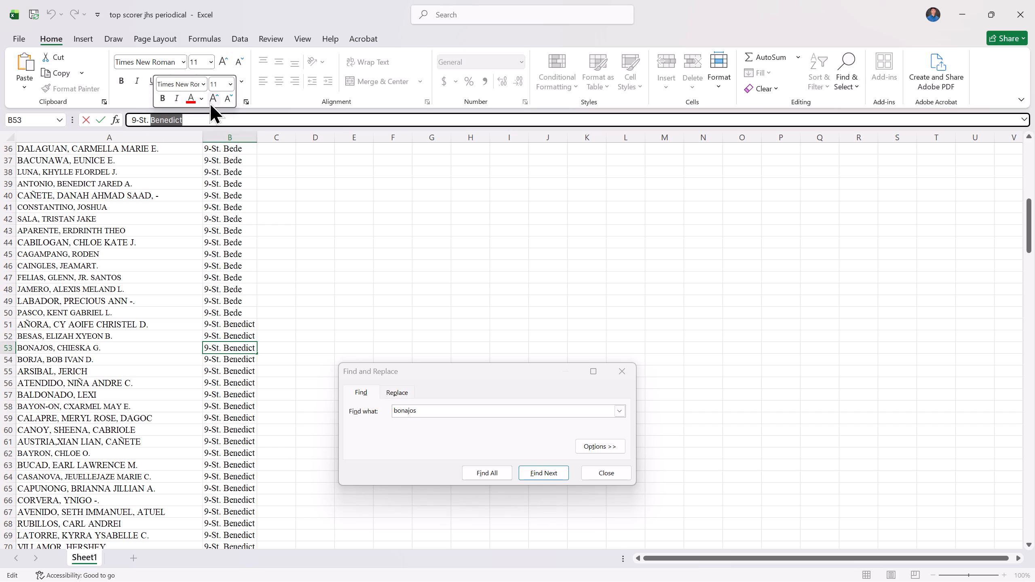
pyautogui.press('c')
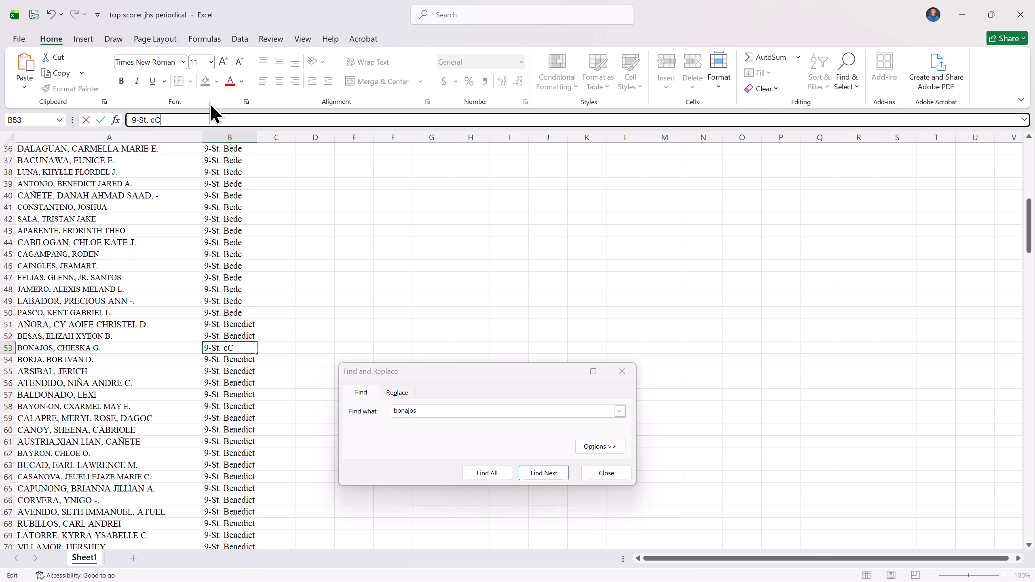
pyautogui.press('BackSpace')
pyautogui.press('BackSpace')
pyautogui.press('c')
pyautogui.press('Return')
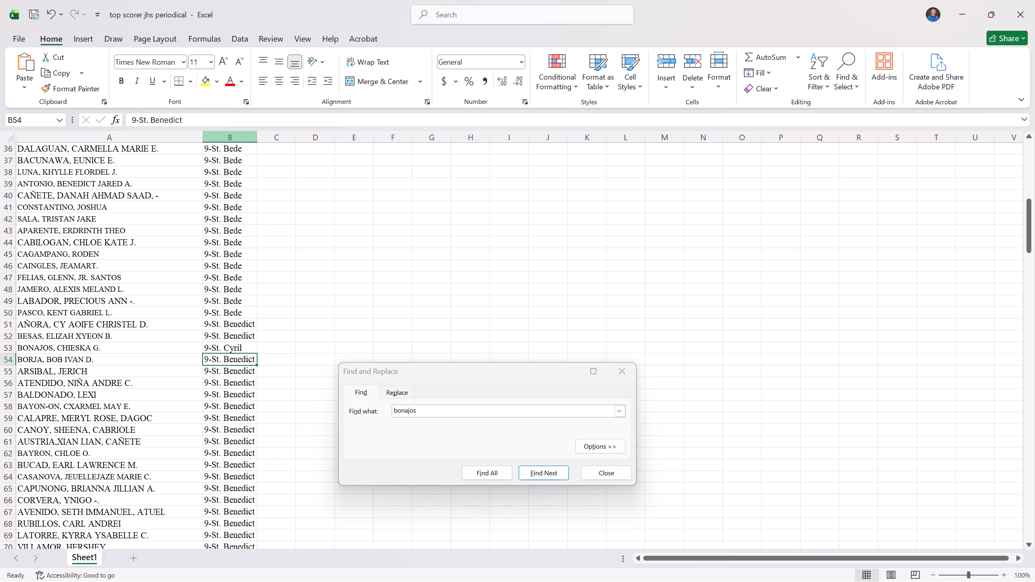
pyautogui.click(281, 351)
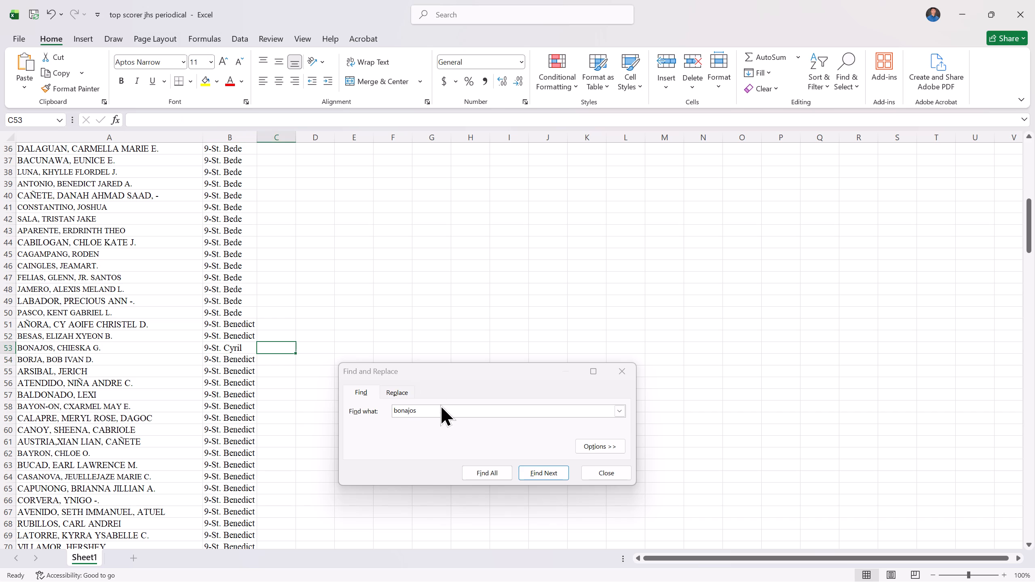
pyautogui.write('45')
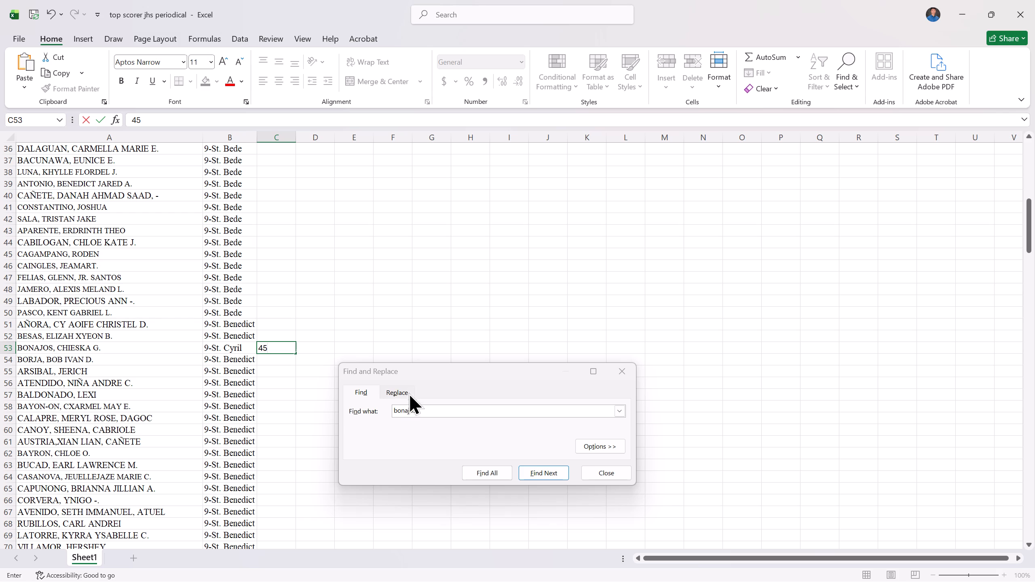
pyautogui.moveTo(423, 406); pyautogui.dragTo(346, 404)
pyautogui.write('MENDOZA')
pyautogui.press('Return')
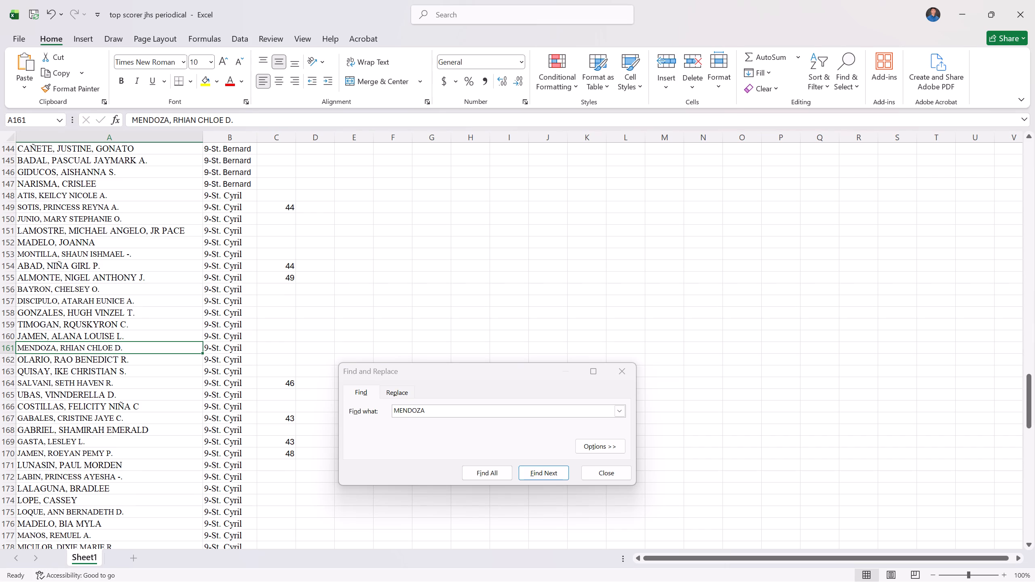
pyautogui.click(267, 350)
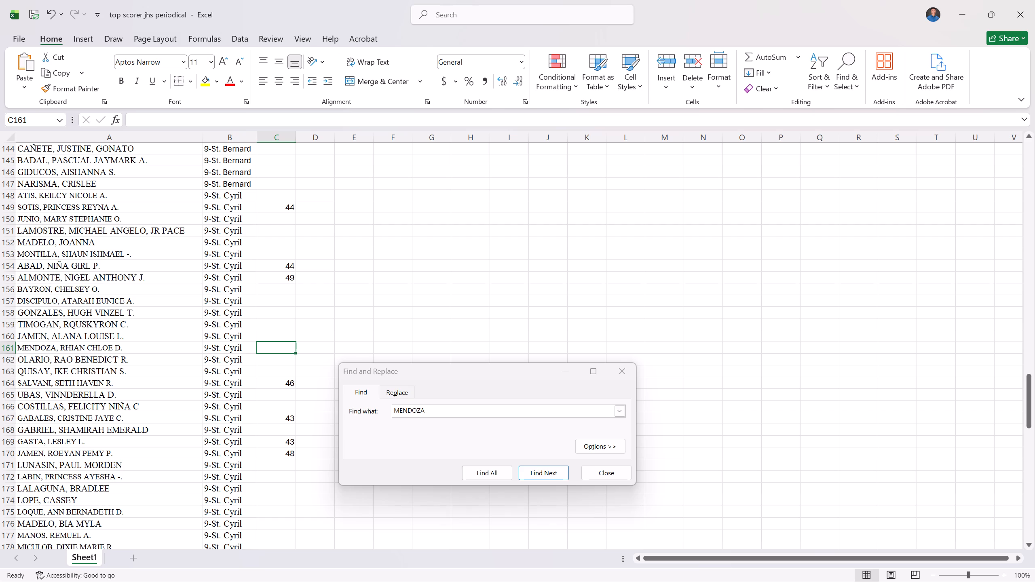
pyautogui.write('44')
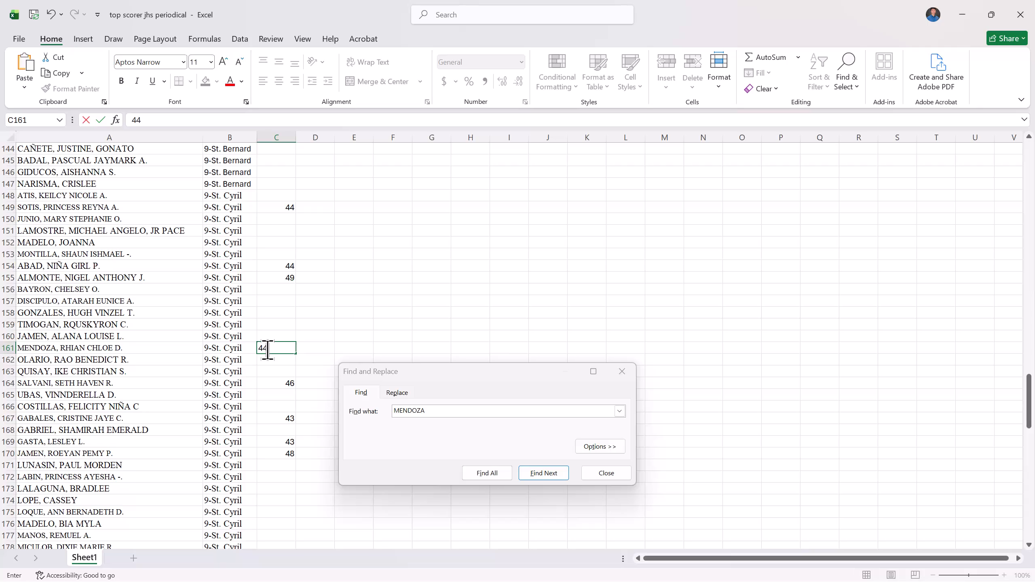
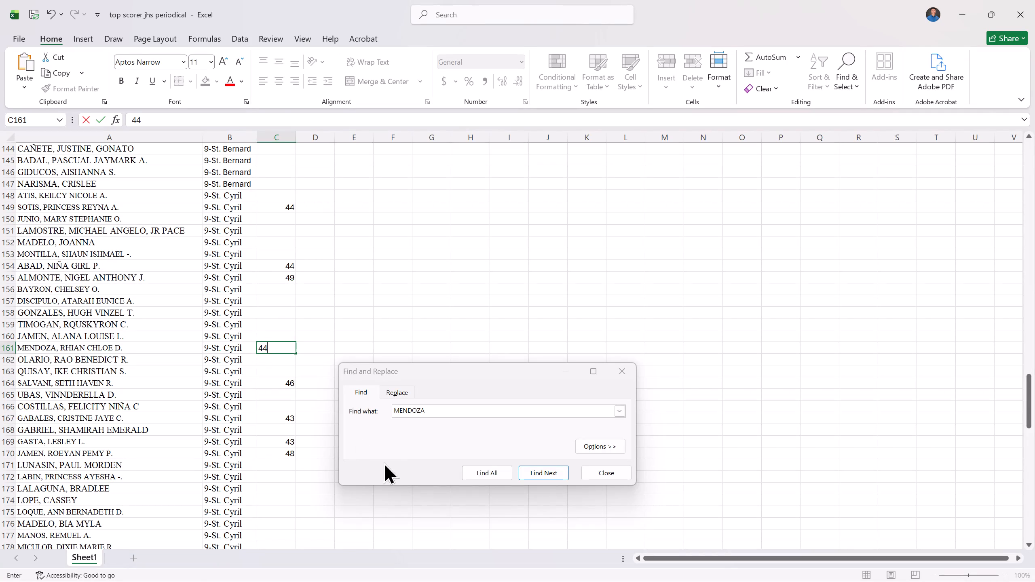
# Find the student "ATIS" and change the section in column B of row 101 to 9-St. Cyril.
pyautogui.moveTo(444, 409); pyautogui.dragTo(328, 411)
pyautogui.write('ATIS')
pyautogui.press('Return')
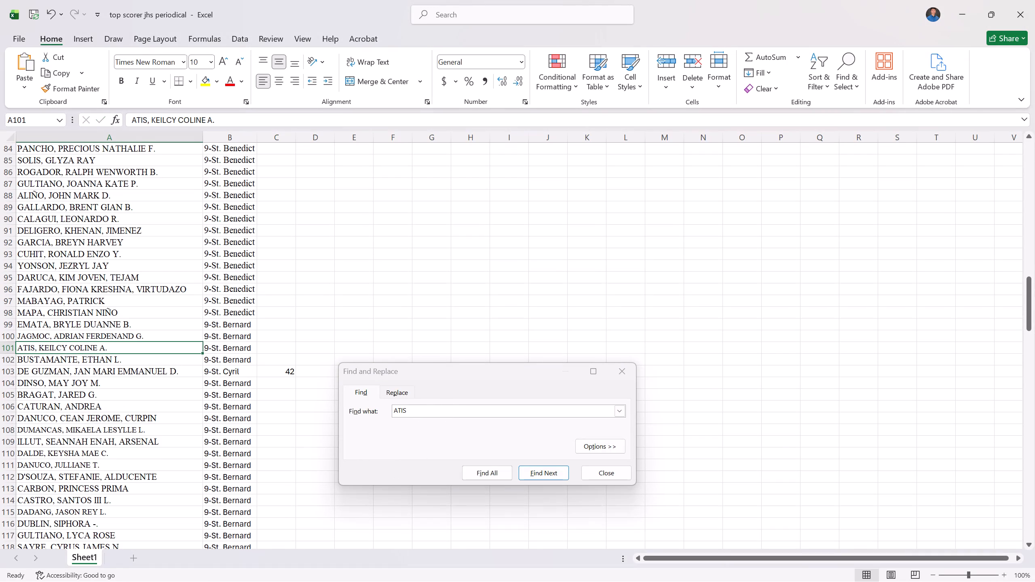
pyautogui.click(235, 350)
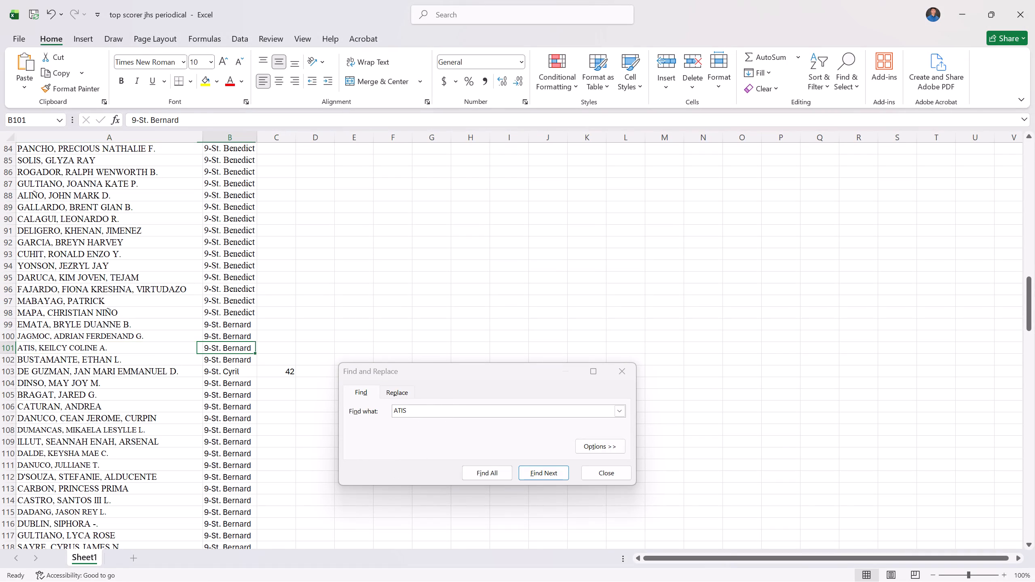
pyautogui.moveTo(202, 120); pyautogui.dragTo(146, 118)
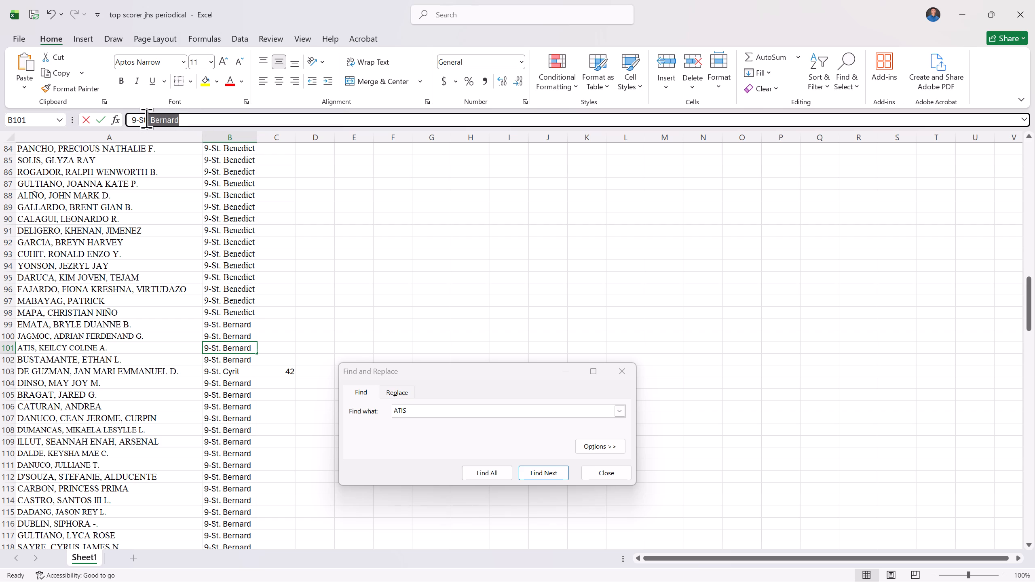
pyautogui.moveTo(146, 118); pyautogui.dragTo(149, 120)
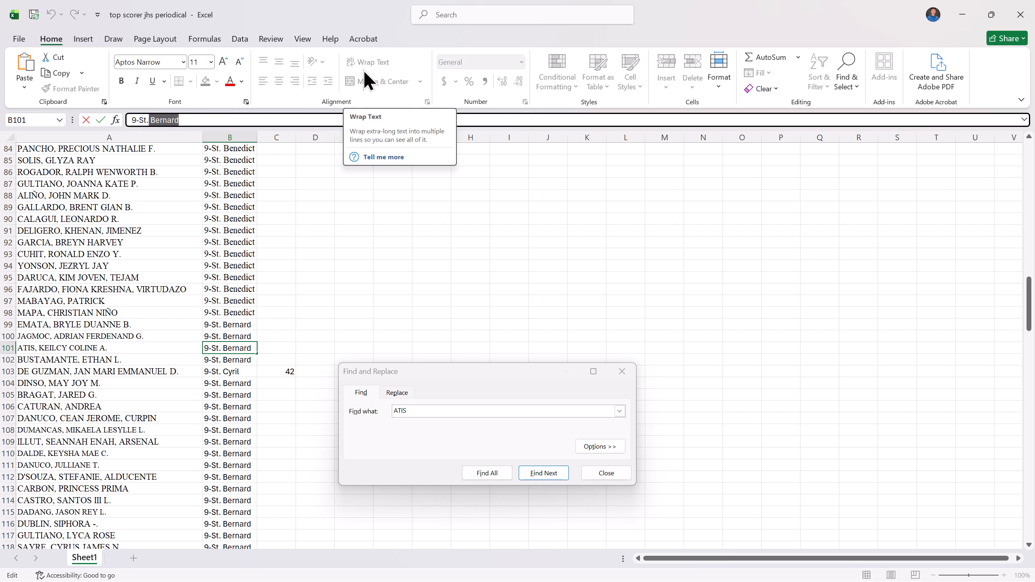
pyautogui.press('BackSpace')
pyautogui.press('space')
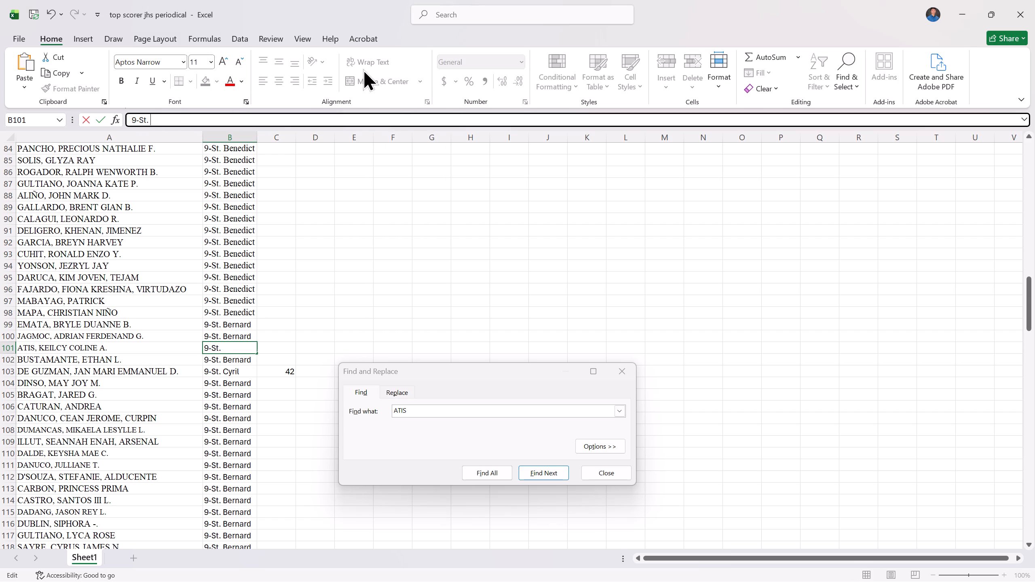
pyautogui.press('c')
pyautogui.press('Return')
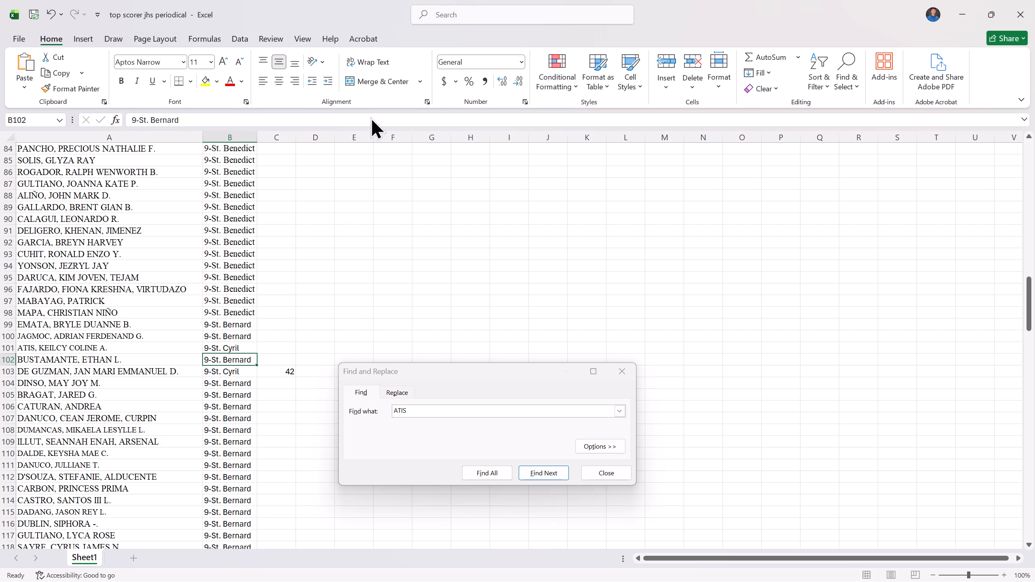
# Enter the score 44 for the student "ATIS" in column C of row 101.
pyautogui.click(276, 350)
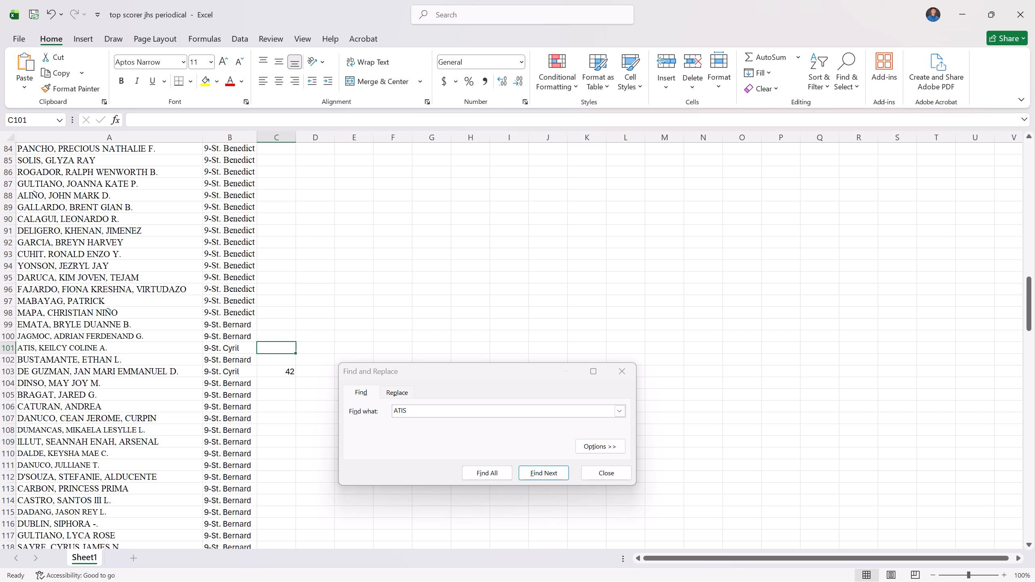
pyautogui.write('44')
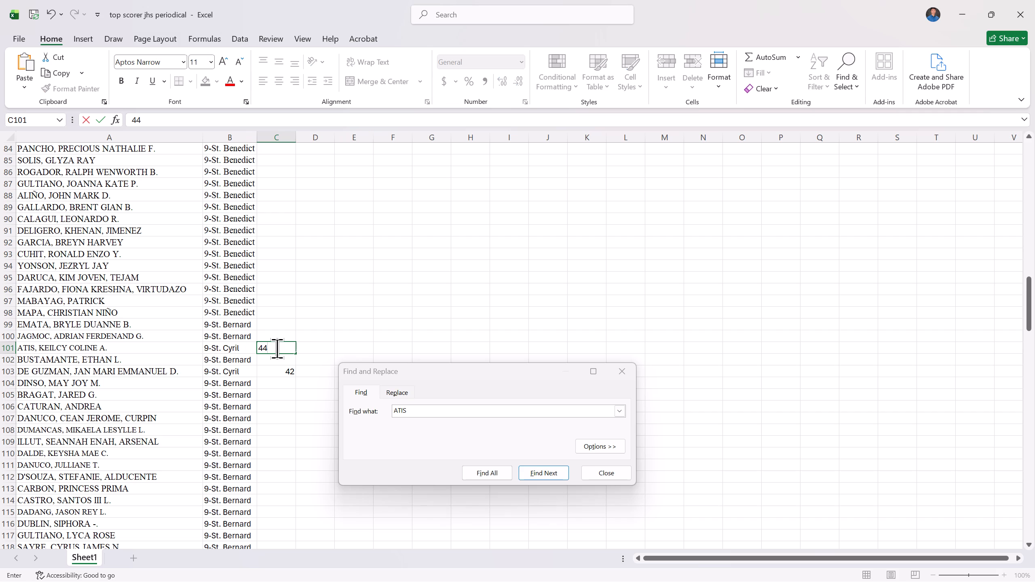
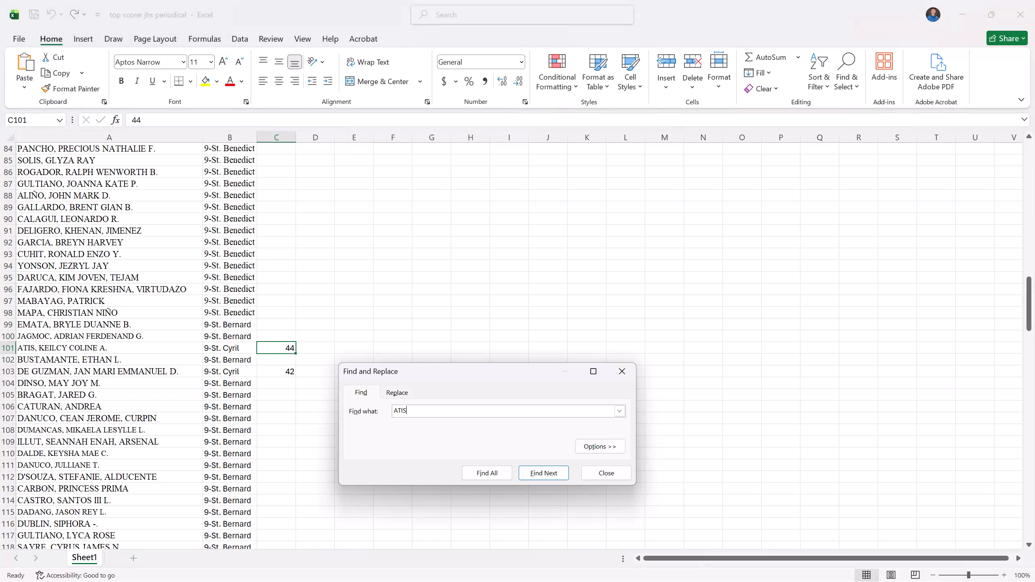
# Search the worksheet for the student surname "VALDEZ".
pyautogui.press('v')
pyautogui.press('BackSpace')
pyautogui.press('BackSpace')
pyautogui.press('BackSpace')
pyautogui.press('BackSpace')
pyautogui.press('BackSpace')
pyautogui.write('VALDEZ')
pyautogui.press('Return')
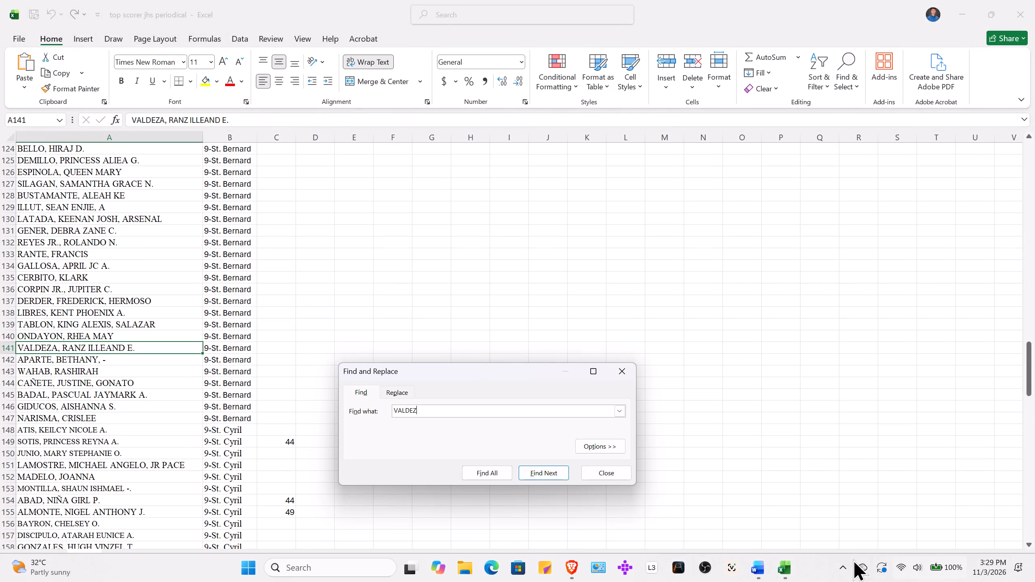
# Show the hidden system tray icons.
pyautogui.click(850, 561)
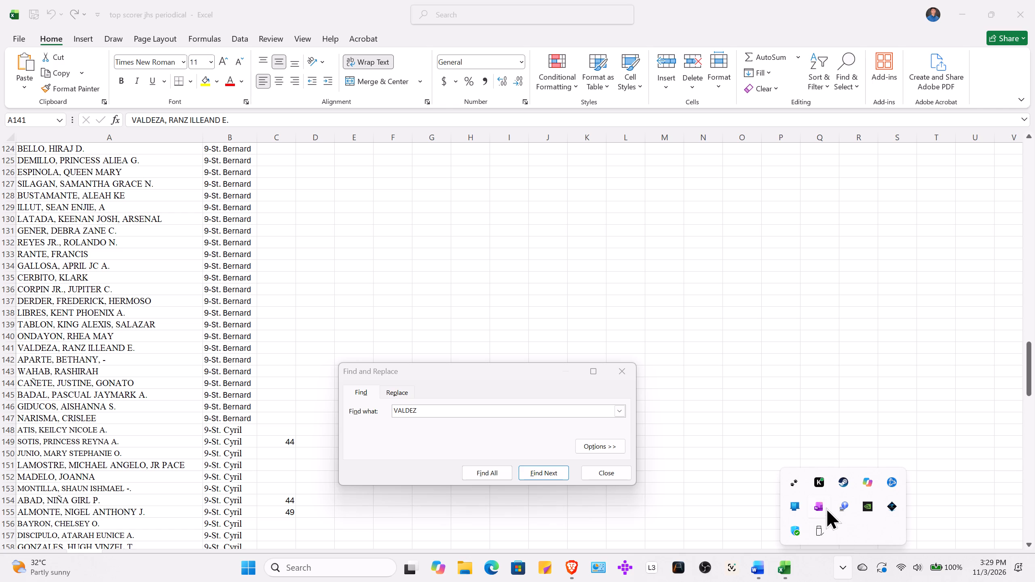
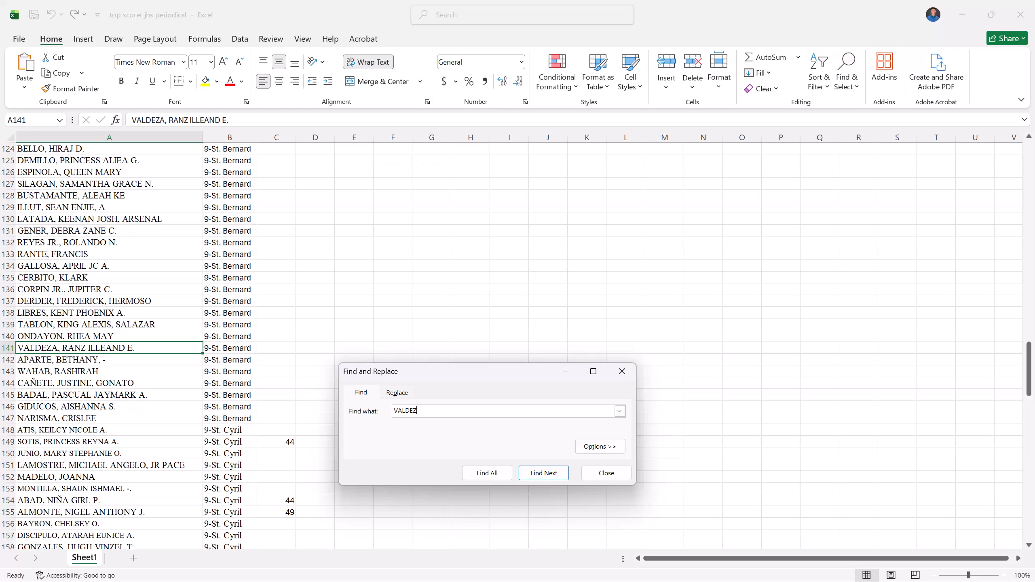
# Find the next student with surname VALDEZ, in row 239, and change the section in column B to 9-St. Cyril.
pyautogui.click(278, 346)
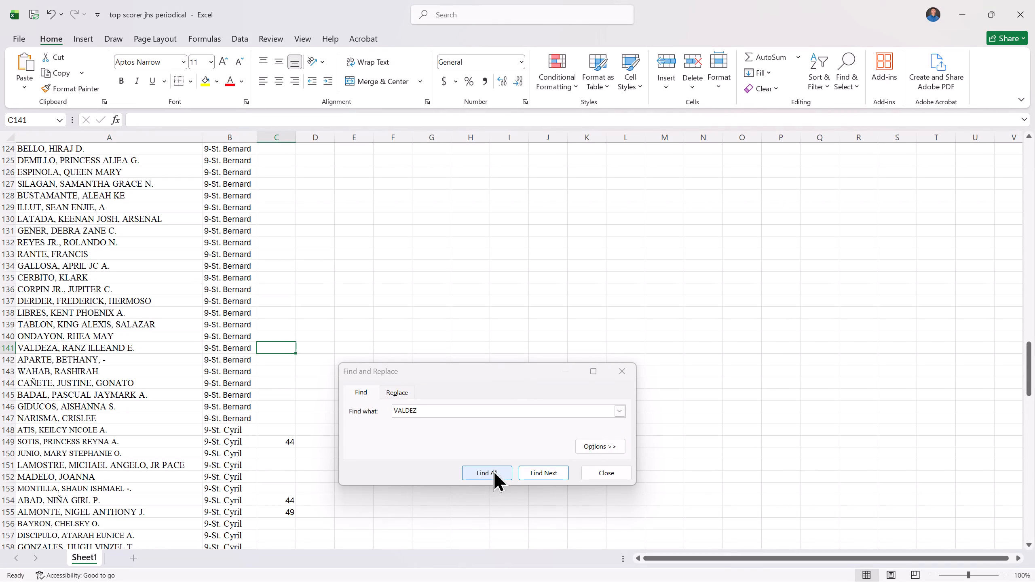
pyautogui.click(532, 472)
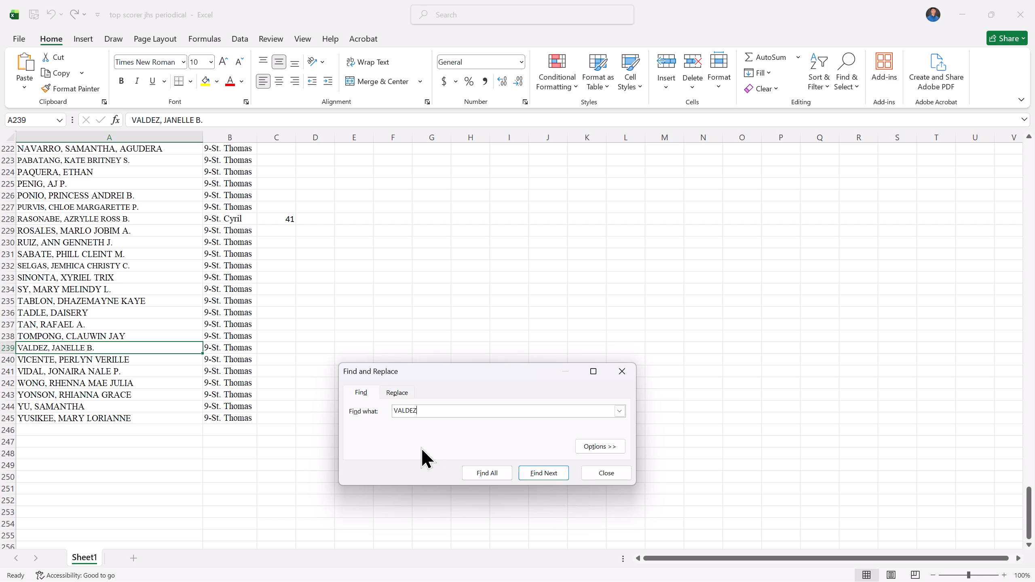
pyautogui.click(245, 354)
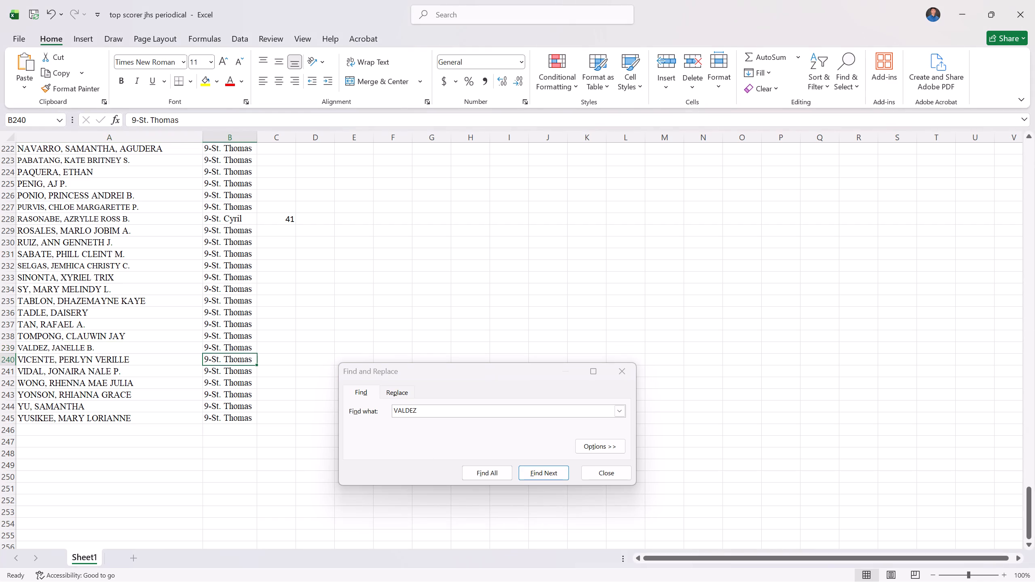
pyautogui.click(242, 352)
pyautogui.click(240, 349)
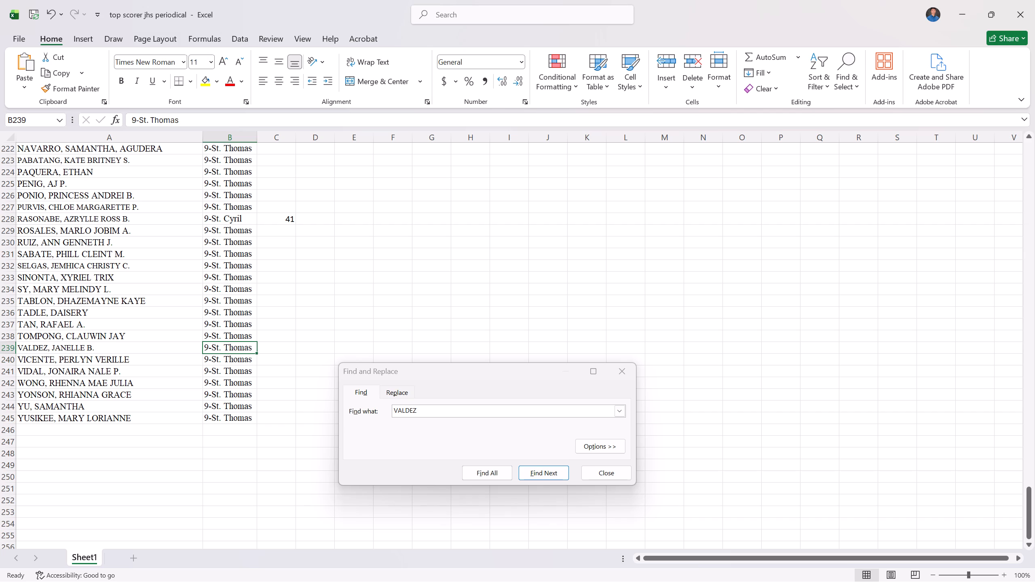
pyautogui.moveTo(190, 116); pyautogui.dragTo(152, 121)
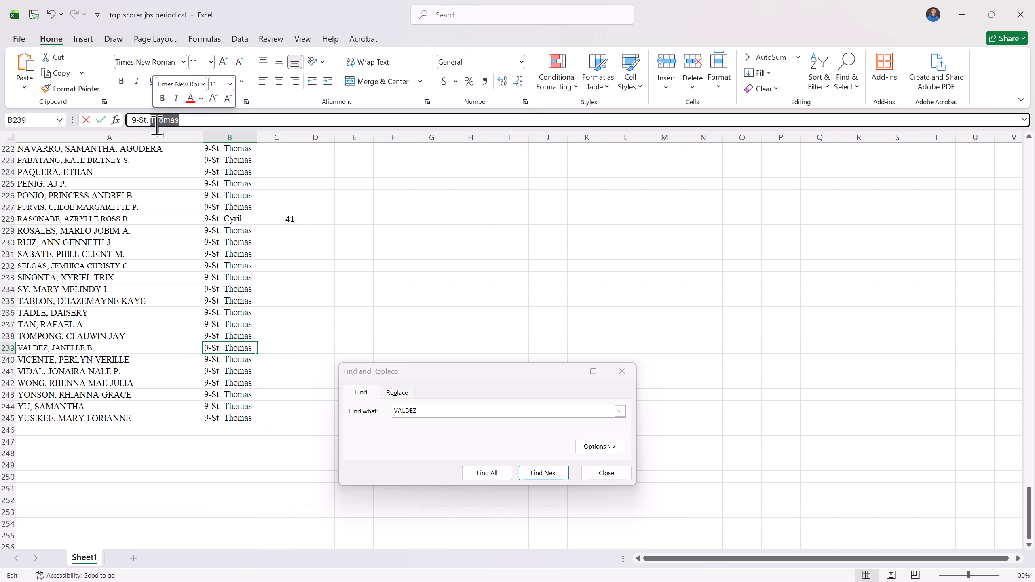
pyautogui.press('c')
pyautogui.press('Return')
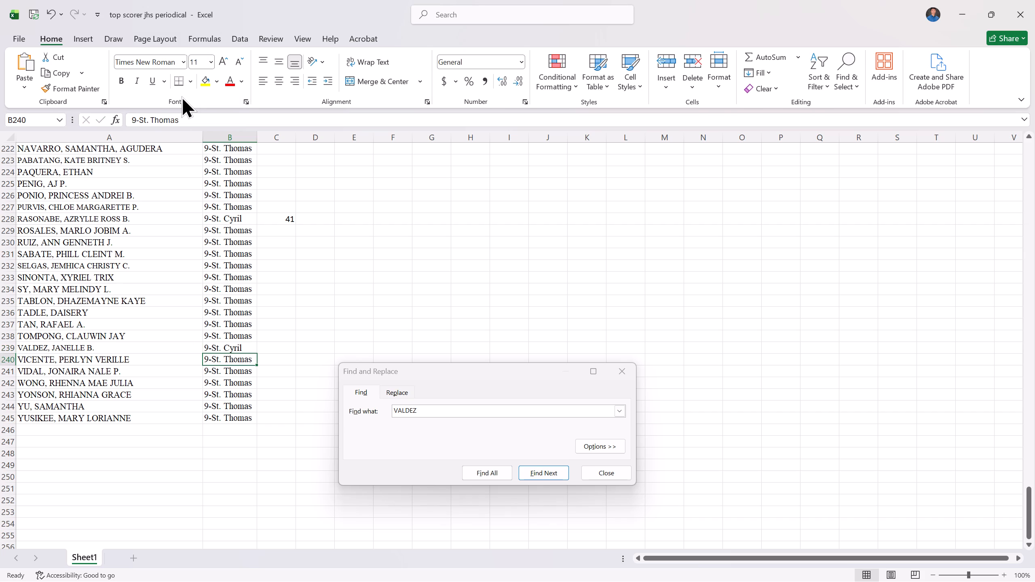
pyautogui.click(285, 348)
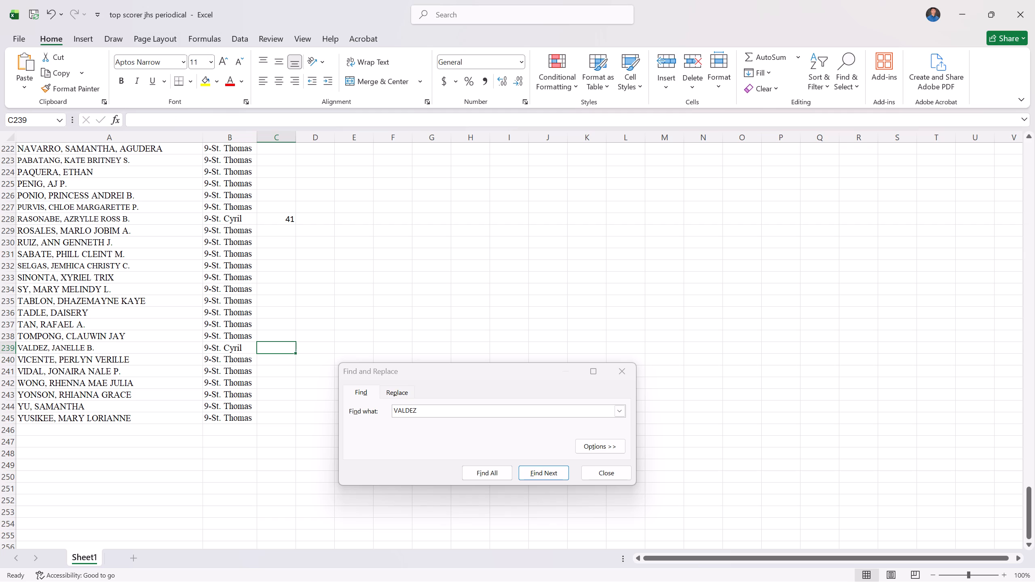
pyautogui.write('44')
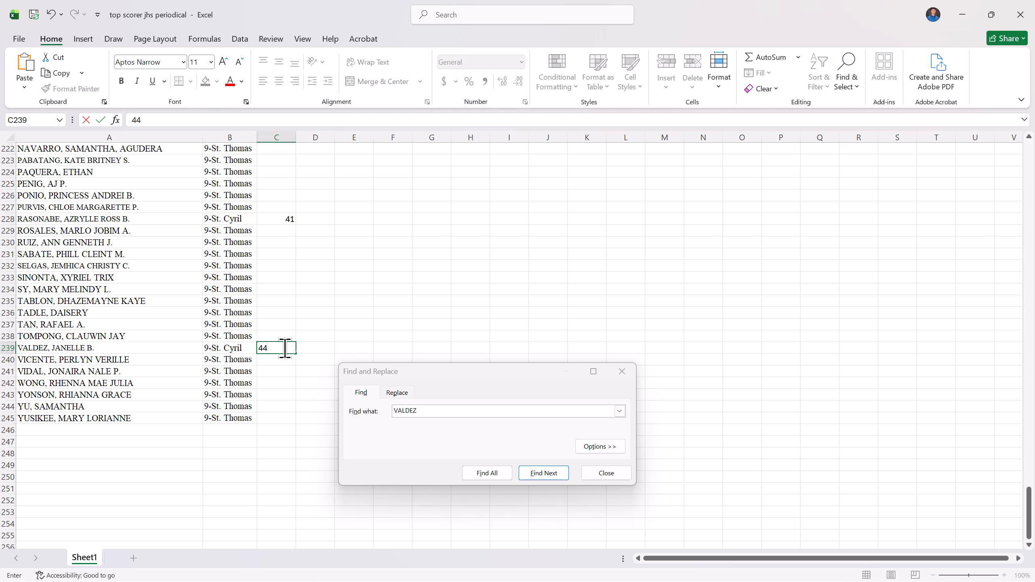
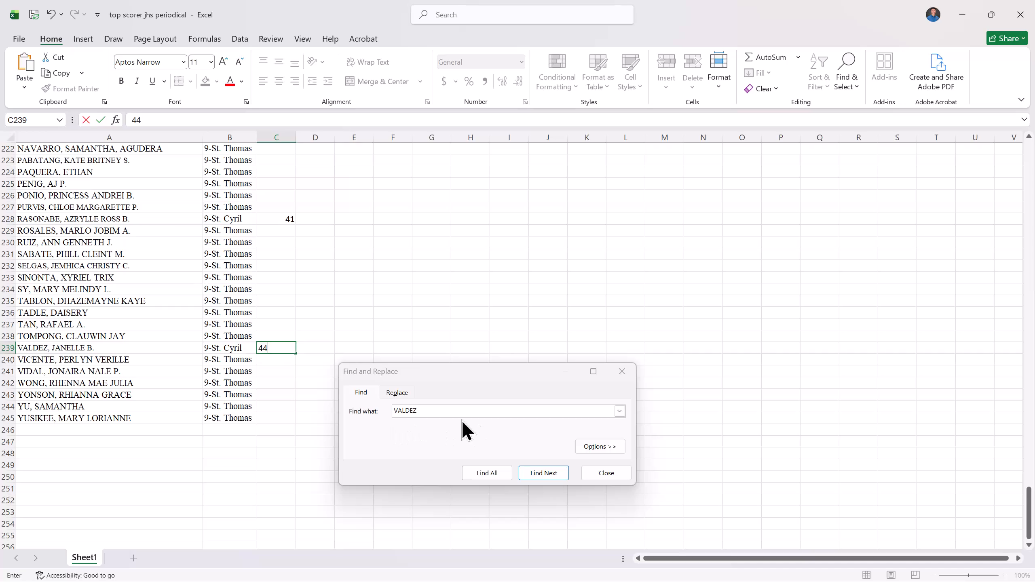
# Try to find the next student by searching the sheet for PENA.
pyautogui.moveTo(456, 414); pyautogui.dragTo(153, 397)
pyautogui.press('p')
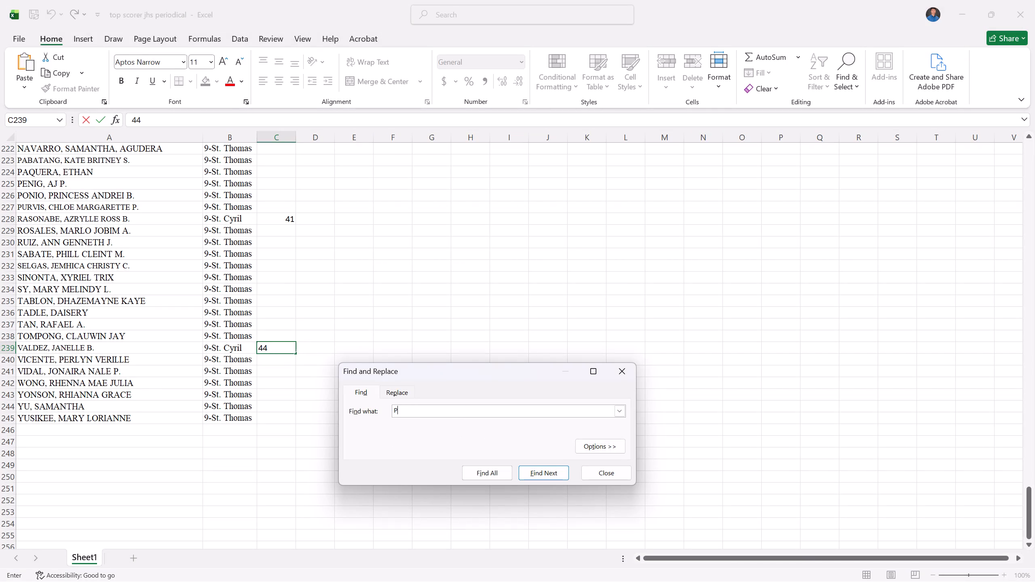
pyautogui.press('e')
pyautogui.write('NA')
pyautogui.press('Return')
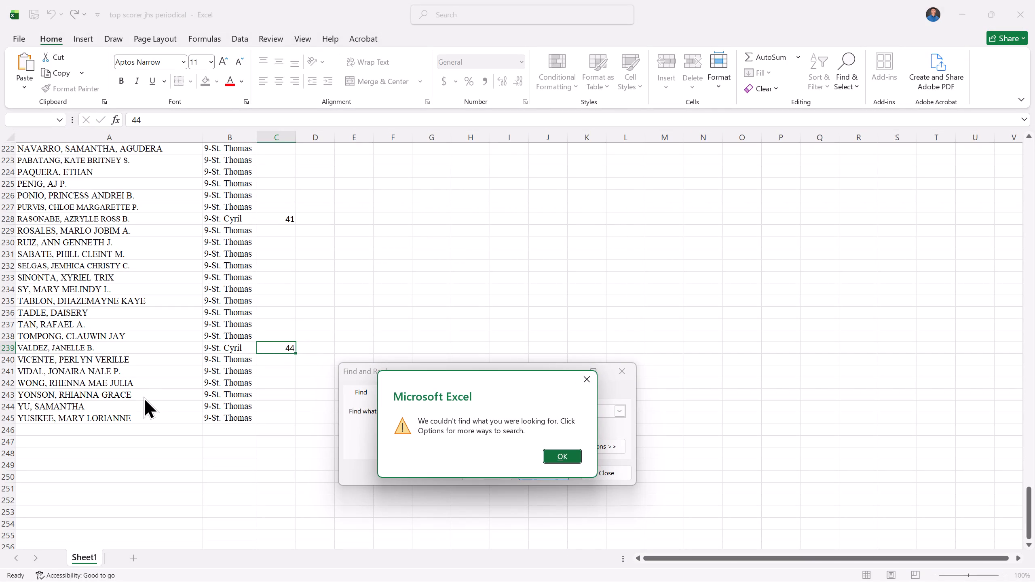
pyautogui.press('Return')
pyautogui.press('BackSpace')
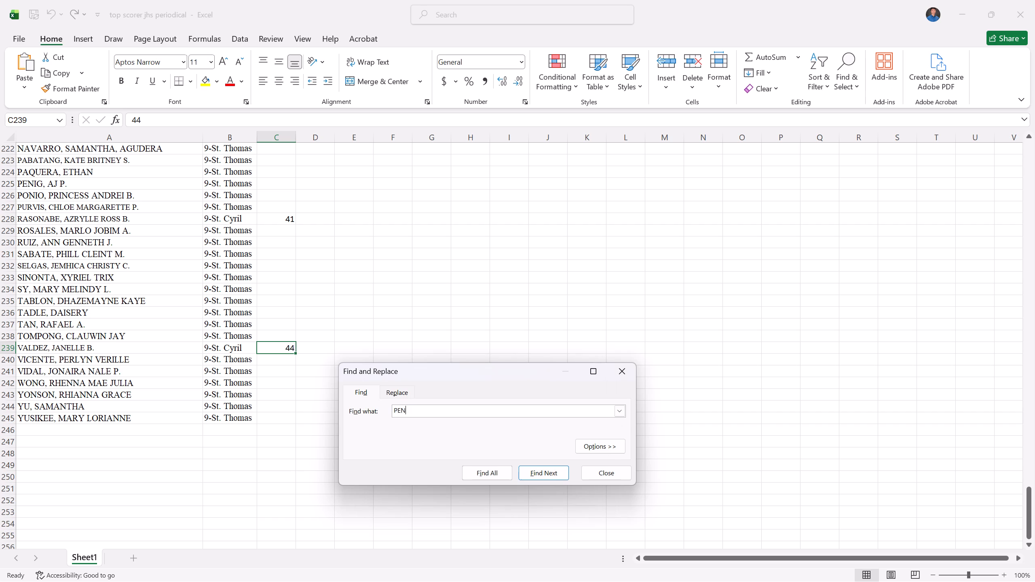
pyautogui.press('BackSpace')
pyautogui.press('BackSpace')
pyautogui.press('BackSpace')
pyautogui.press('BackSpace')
# Find the student by searching for ANDI and enter the score 44 in column C of row 181.
pyautogui.write('ANDI')
pyautogui.press('Return')
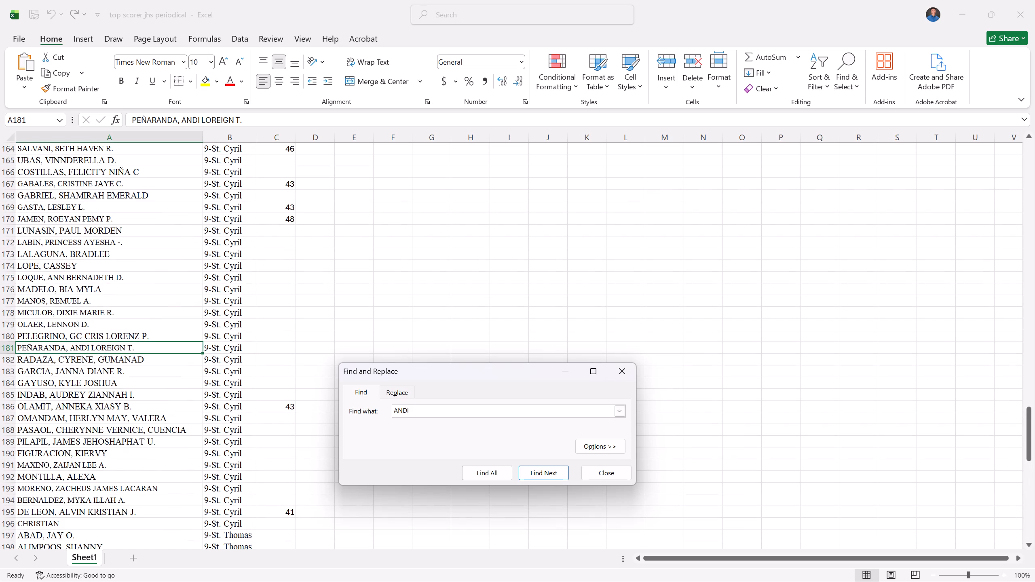
pyautogui.click(275, 349)
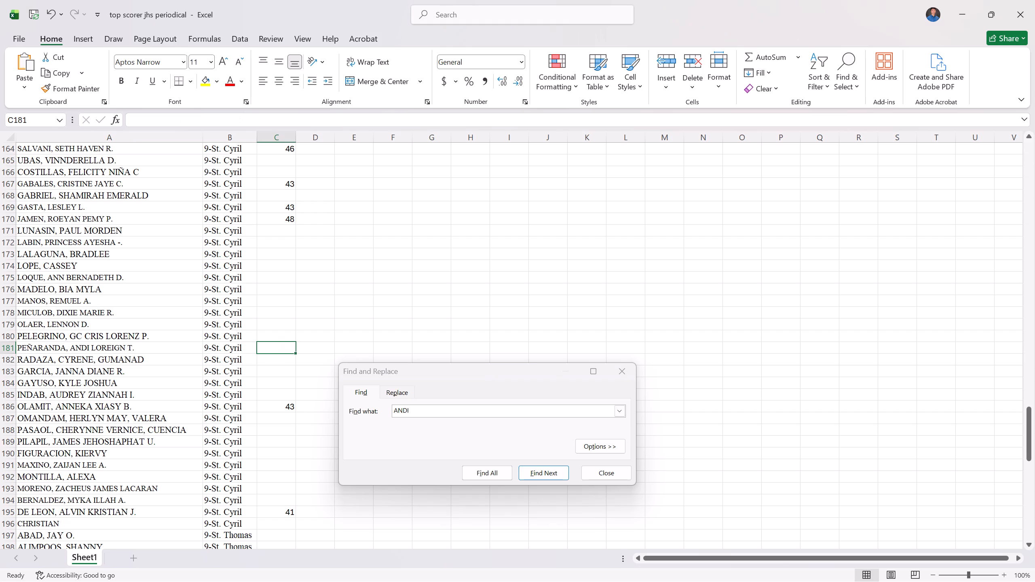
pyautogui.press('4')
pyautogui.press('4')
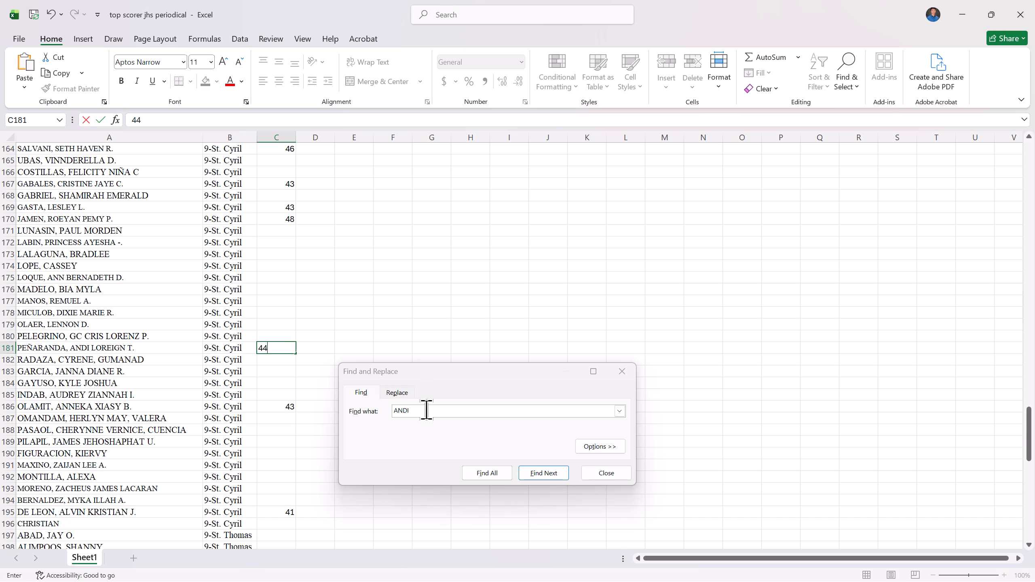
pyautogui.moveTo(437, 413); pyautogui.dragTo(137, 405)
pyautogui.write('JAGMOC')
pyautogui.press('Return')
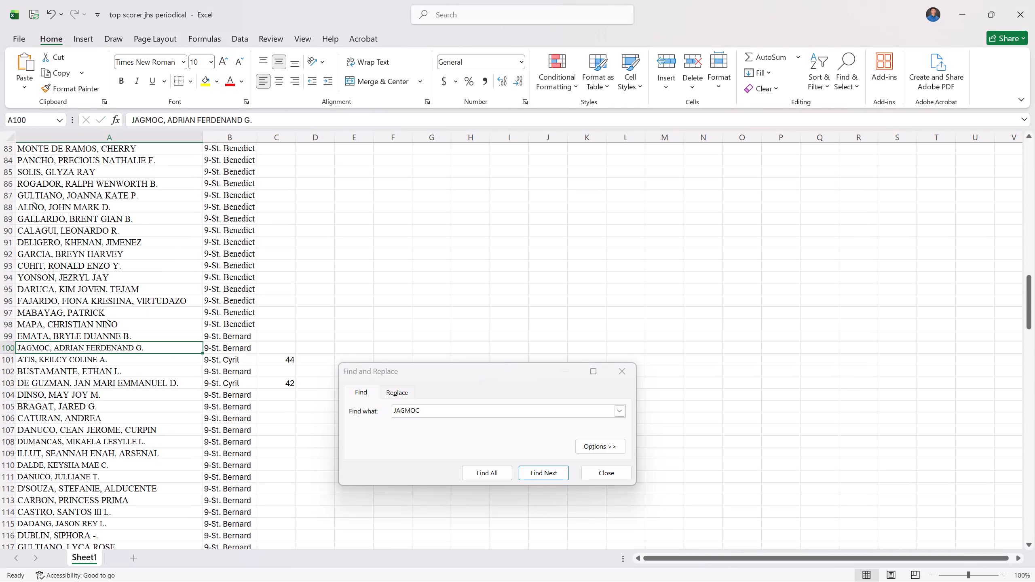
pyautogui.click(276, 348)
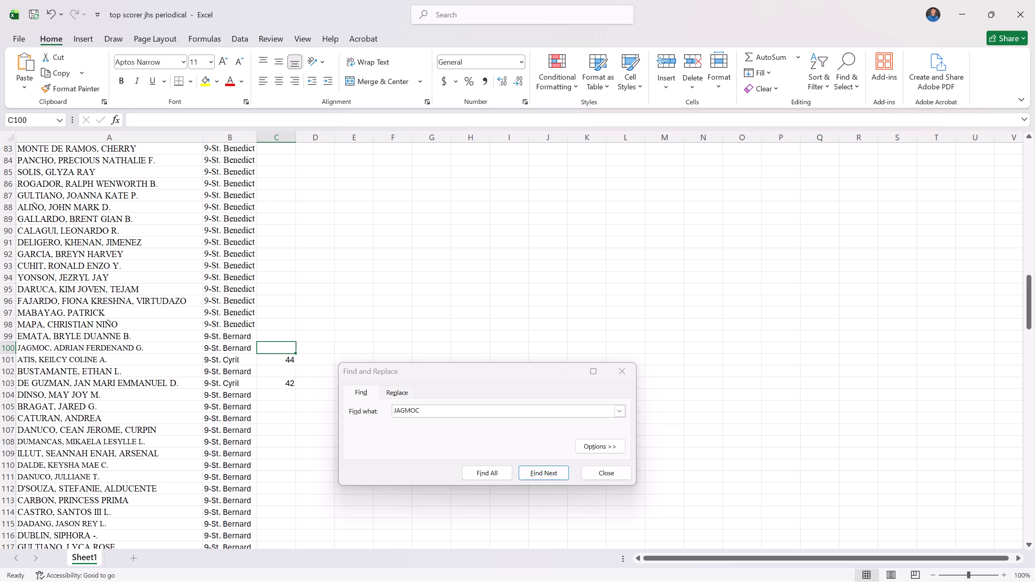
pyautogui.click(245, 347)
pyautogui.moveTo(185, 121); pyautogui.dragTo(165, 120)
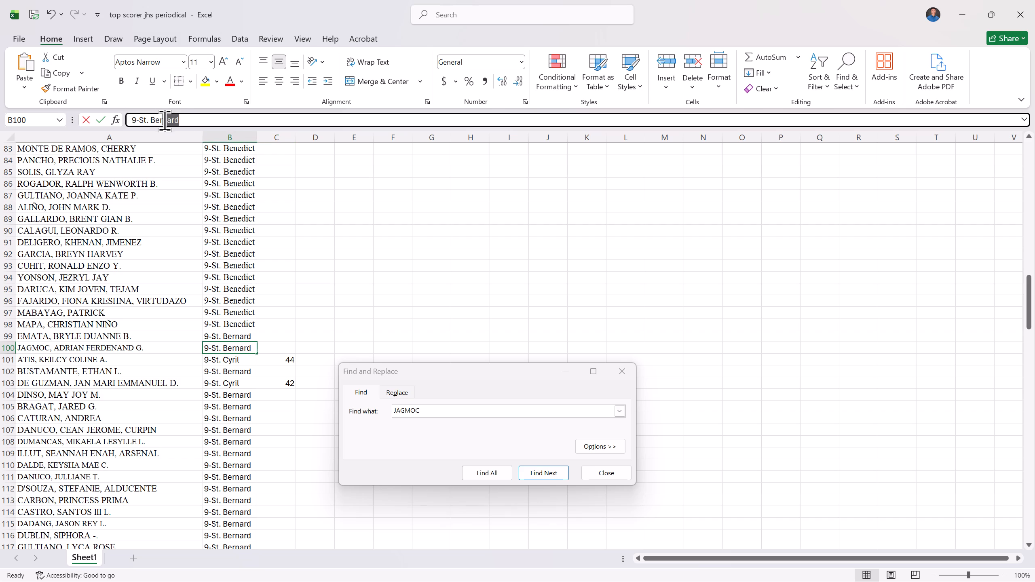
pyautogui.moveTo(165, 120); pyautogui.dragTo(151, 118)
pyautogui.press('c')
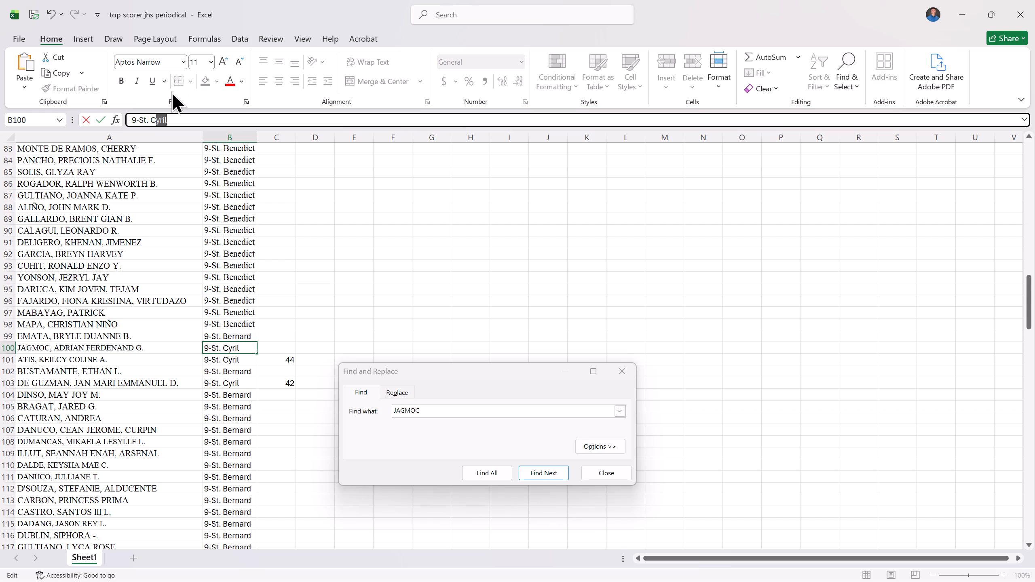
pyautogui.press('Return')
# Enter the score 45 in column C for the student JAGMOC in row 100.
pyautogui.click(290, 348)
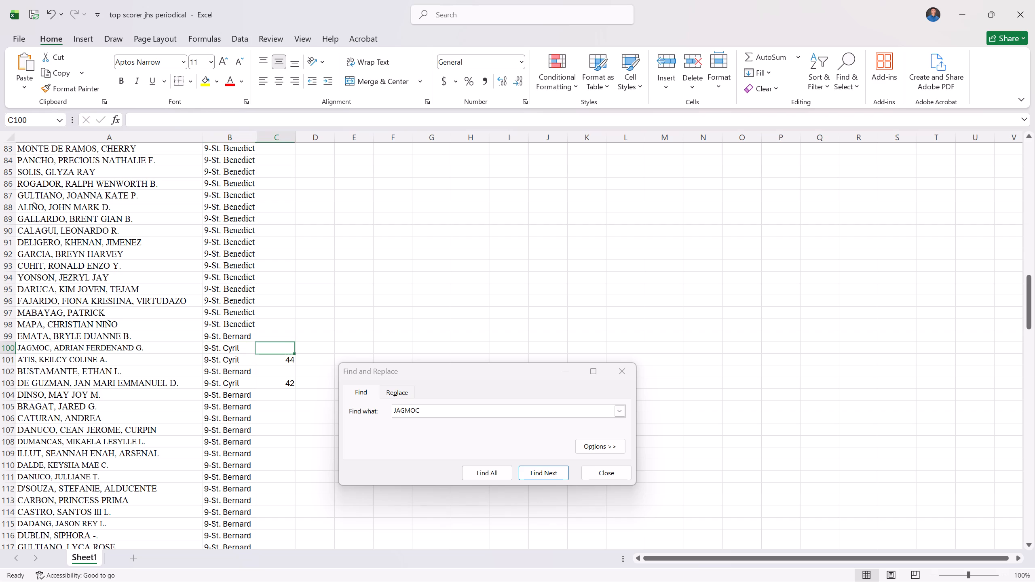
pyautogui.write('45')
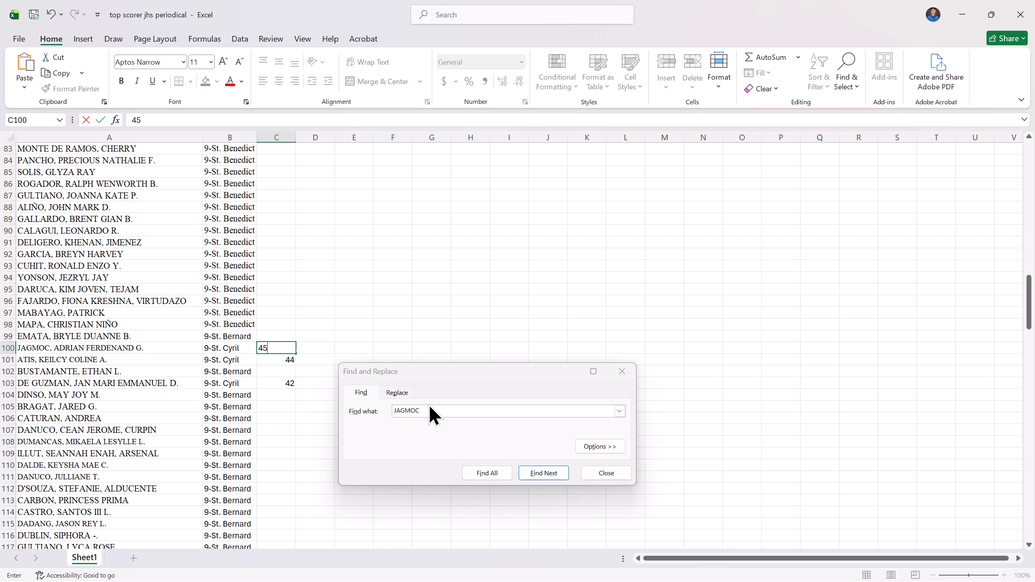
pyautogui.moveTo(429, 407); pyautogui.dragTo(281, 415)
pyautogui.write('MIC')
pyautogui.write('UL')
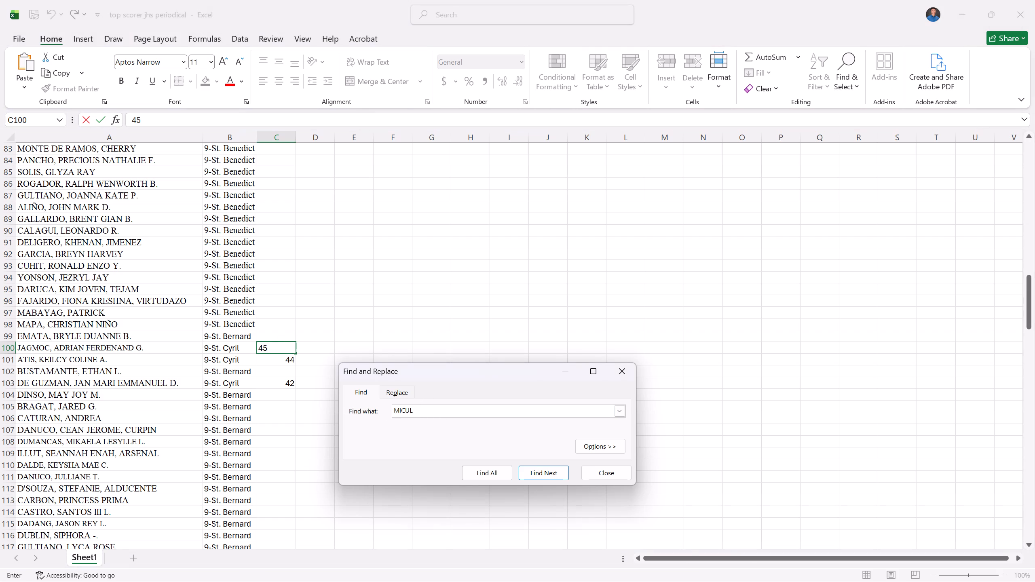
pyautogui.press('Return')
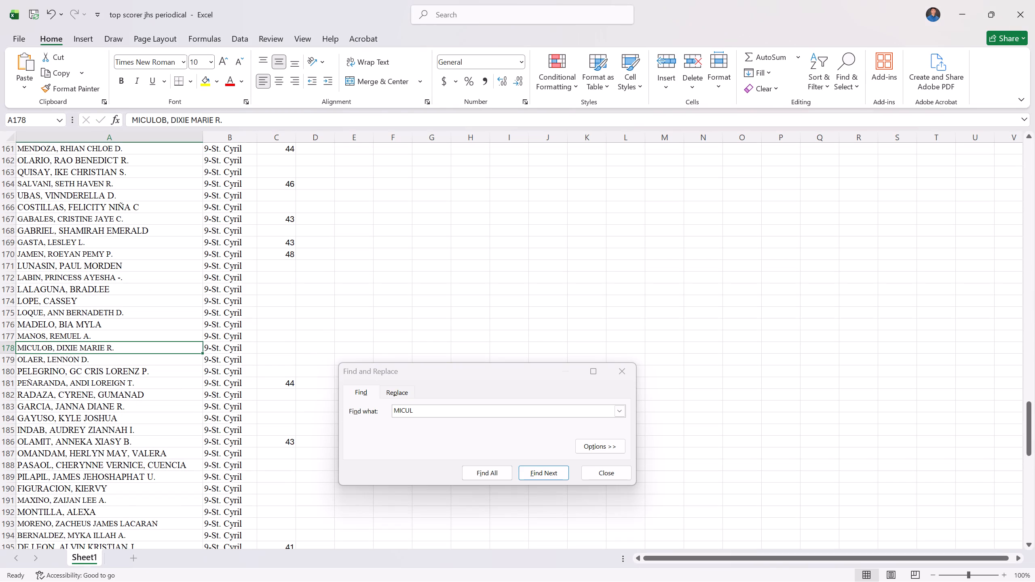
pyautogui.click(286, 351)
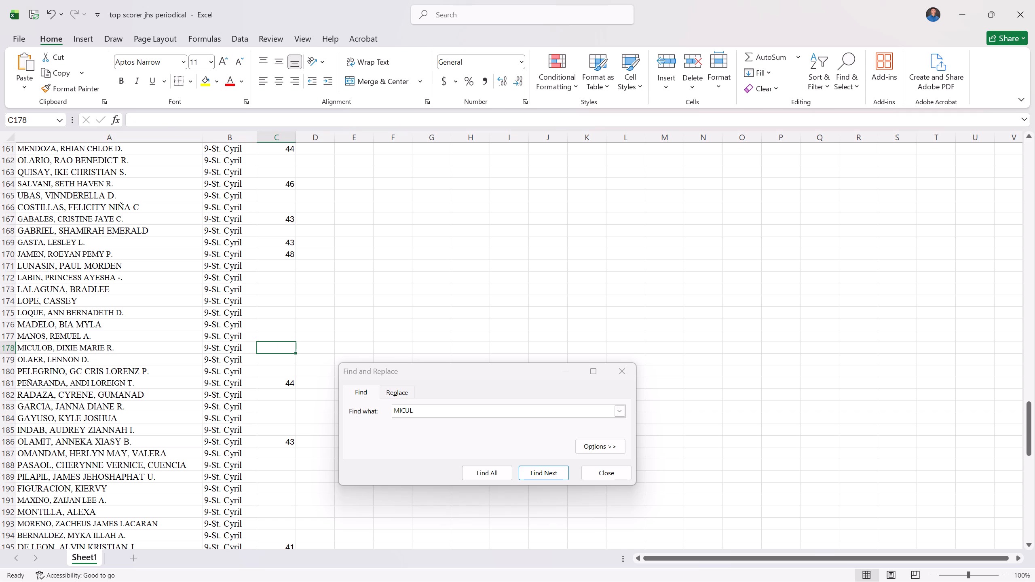
pyautogui.write('40')
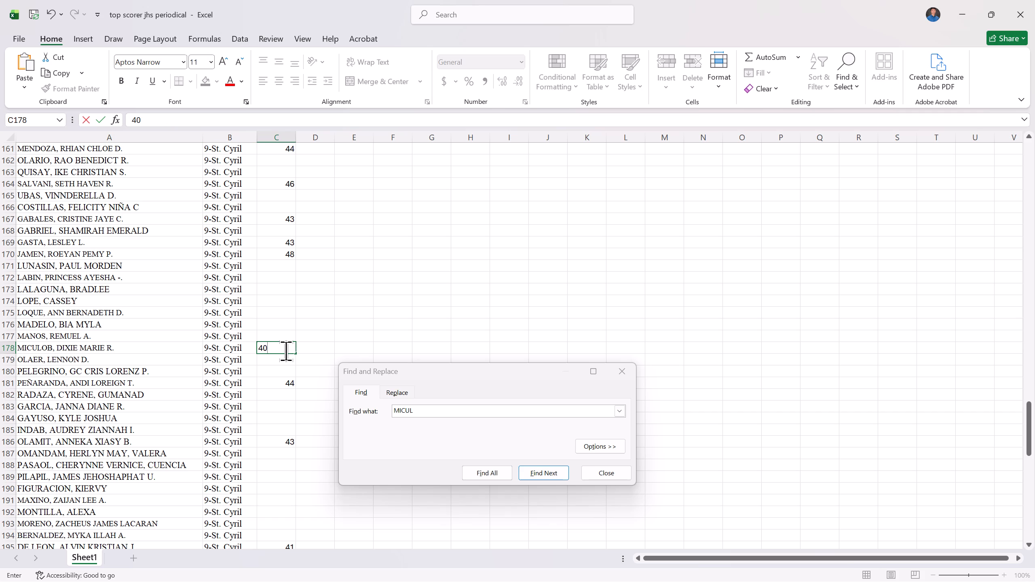
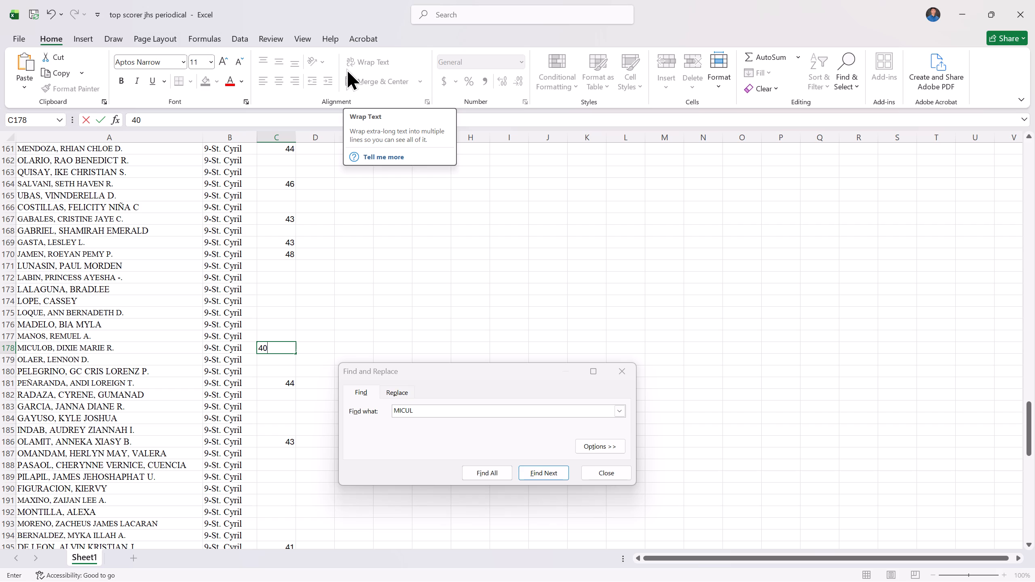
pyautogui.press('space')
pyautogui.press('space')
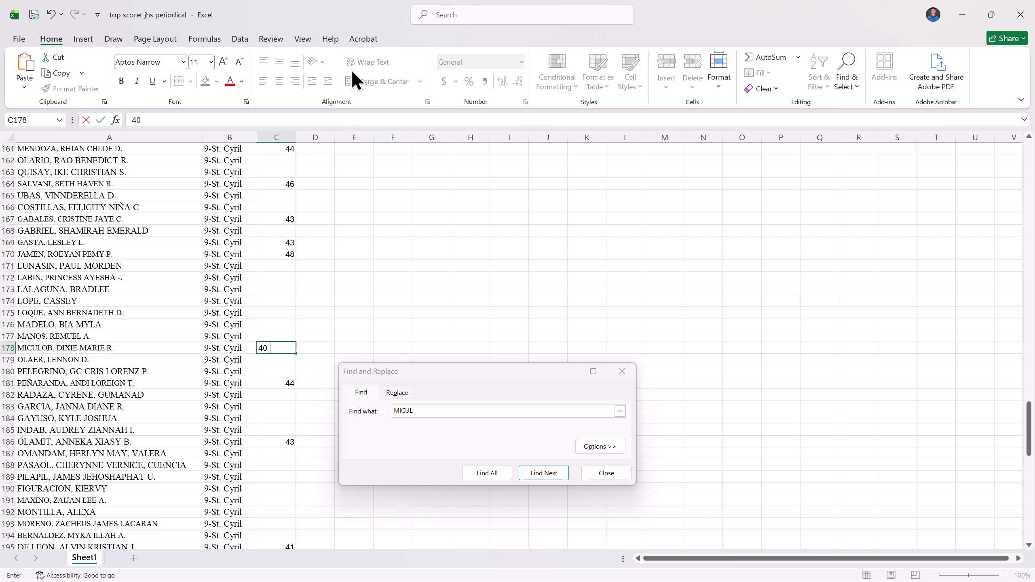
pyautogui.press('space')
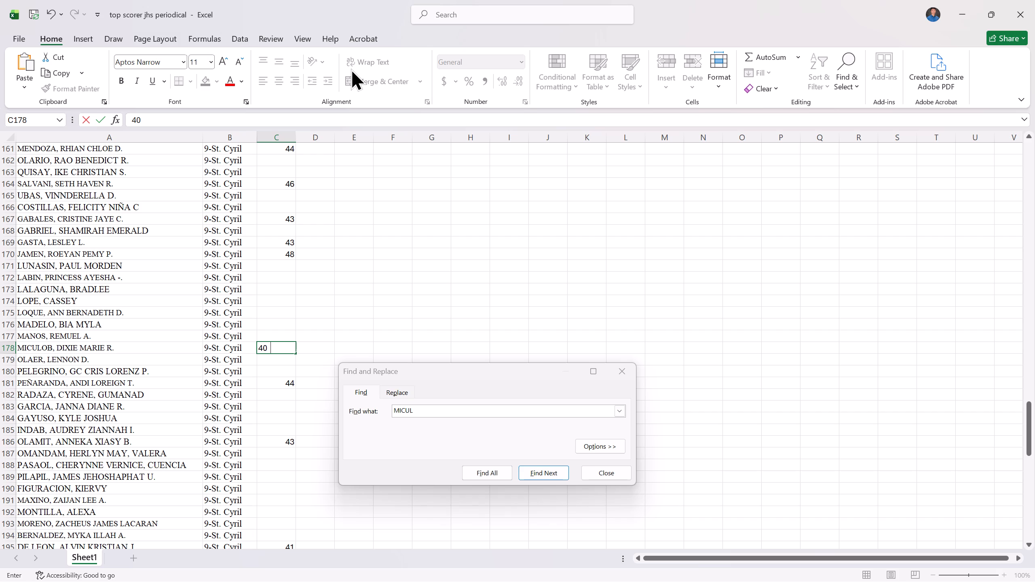
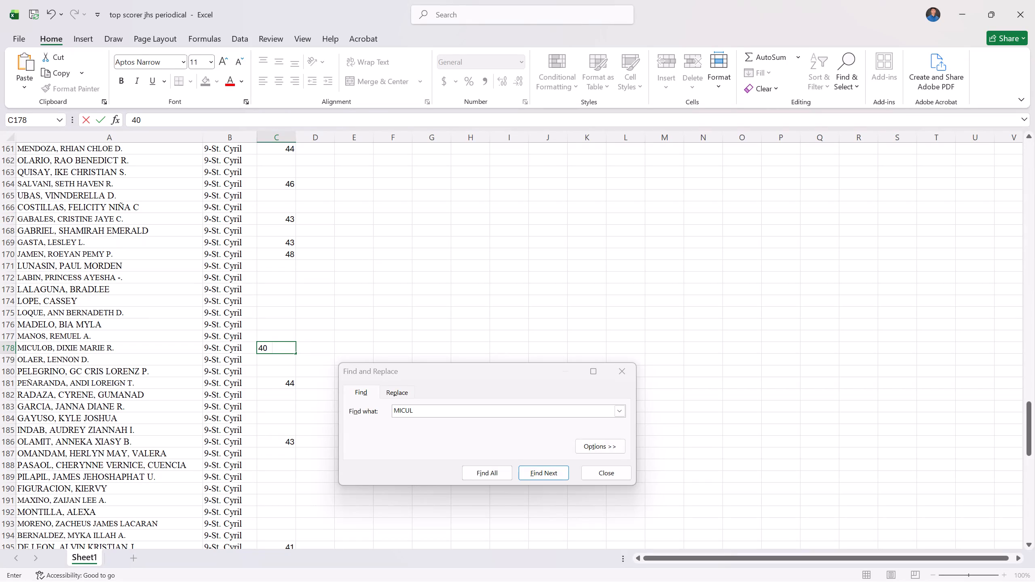
# Search the student list for the surname JAGMOC.
pyautogui.click(294, 352)
pyautogui.moveTo(445, 415); pyautogui.dragTo(184, 413)
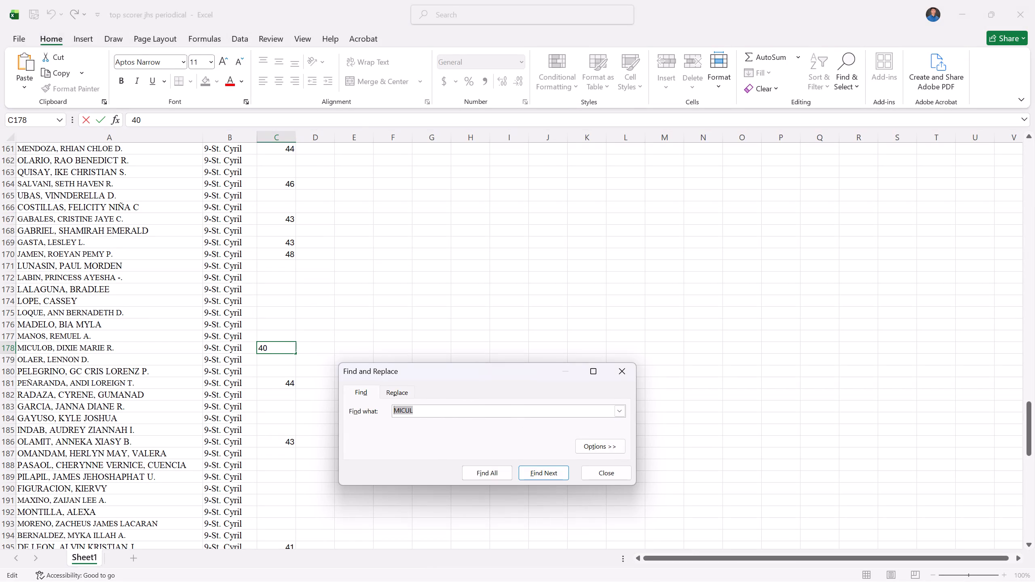
pyautogui.write('JAGMOC')
pyautogui.press('Return')
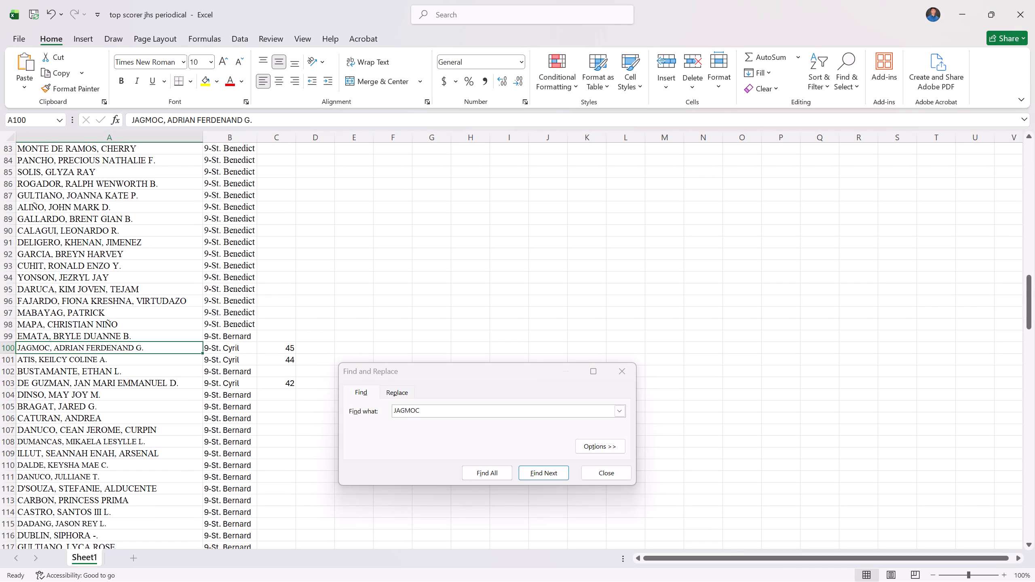
# Select the JAGMOC search term for replacement to start another student search.
pyautogui.moveTo(426, 416); pyautogui.dragTo(338, 420)
pyautogui.moveTo(431, 411); pyautogui.dragTo(370, 409)
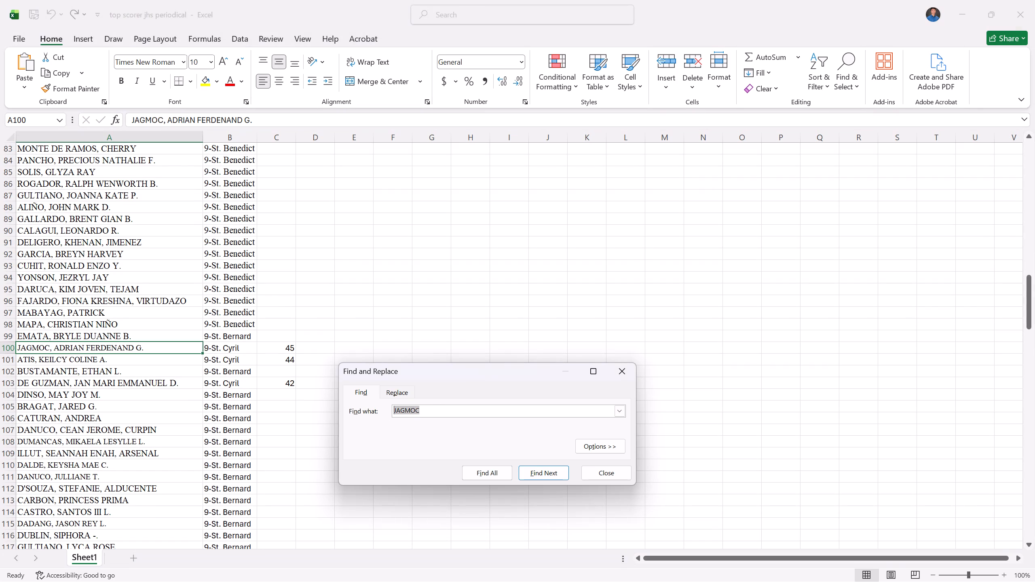
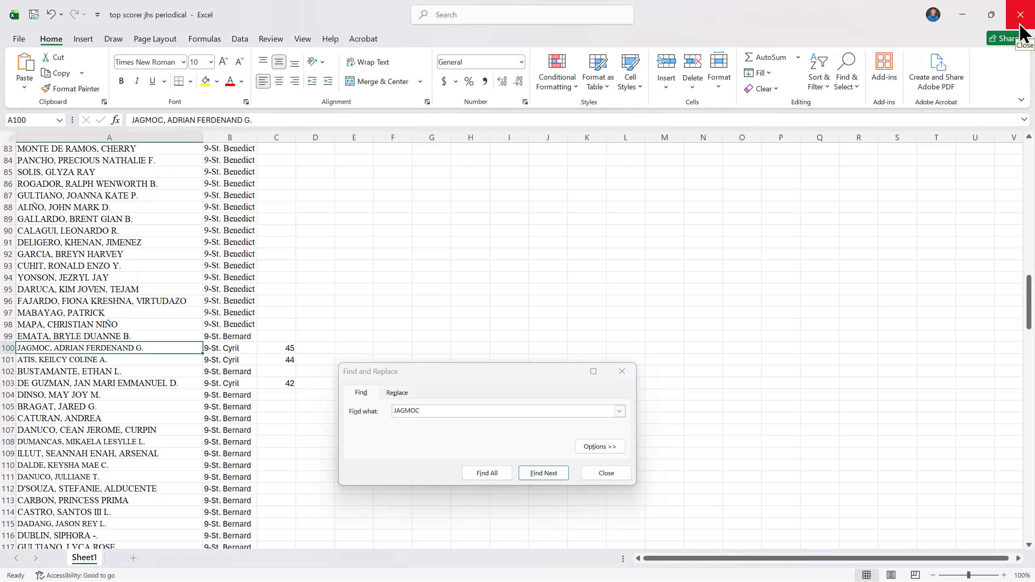
# Switch from the workbook to the Brave browser and bring up the SMCC My Classes page.
pyautogui.hotkey('alt', 'Tab')
pyautogui.hotkey('alt', 'Tab')
pyautogui.hotkey('alt', 'Tab')
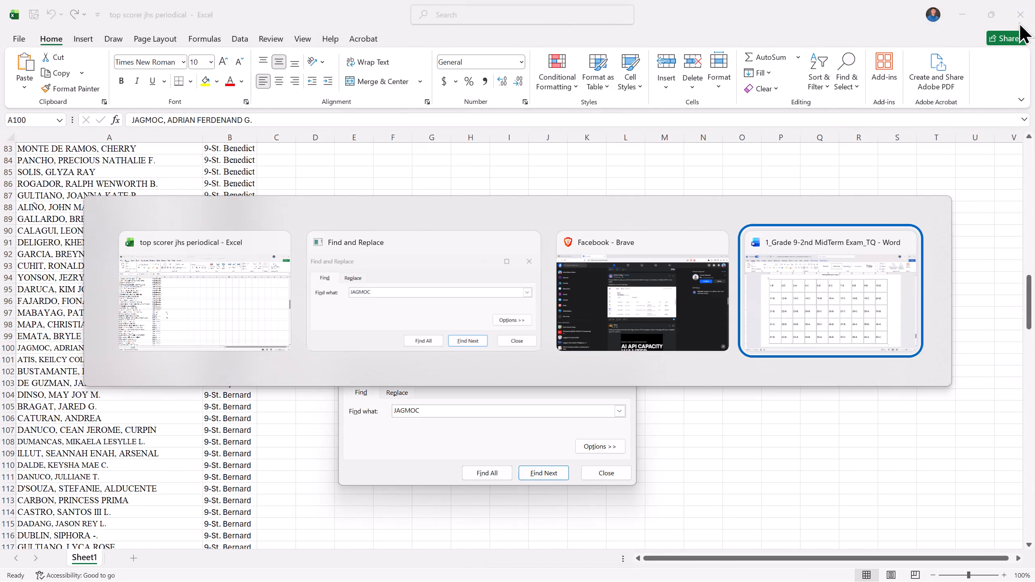
pyautogui.hotkey('alt', 'Tab')
pyautogui.hotkey('alt', 'Tab')
pyautogui.hotkey('alt', 'Tab')
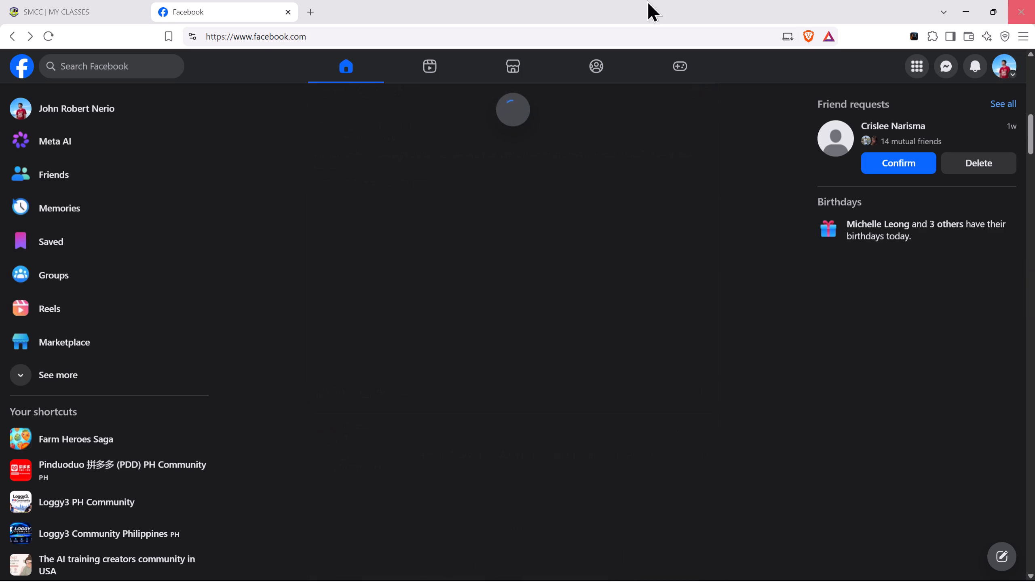
pyautogui.click(97, 0)
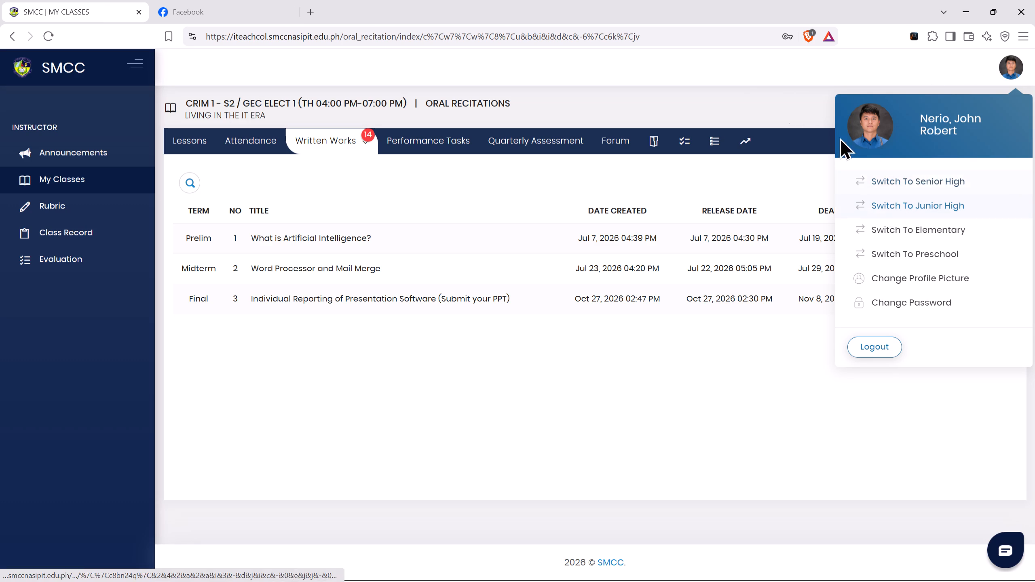
# From the class list, open the GEC ELECT 1 class for CRIM 1 - S1 and view its performance tasks.
pyautogui.click(36, 183)
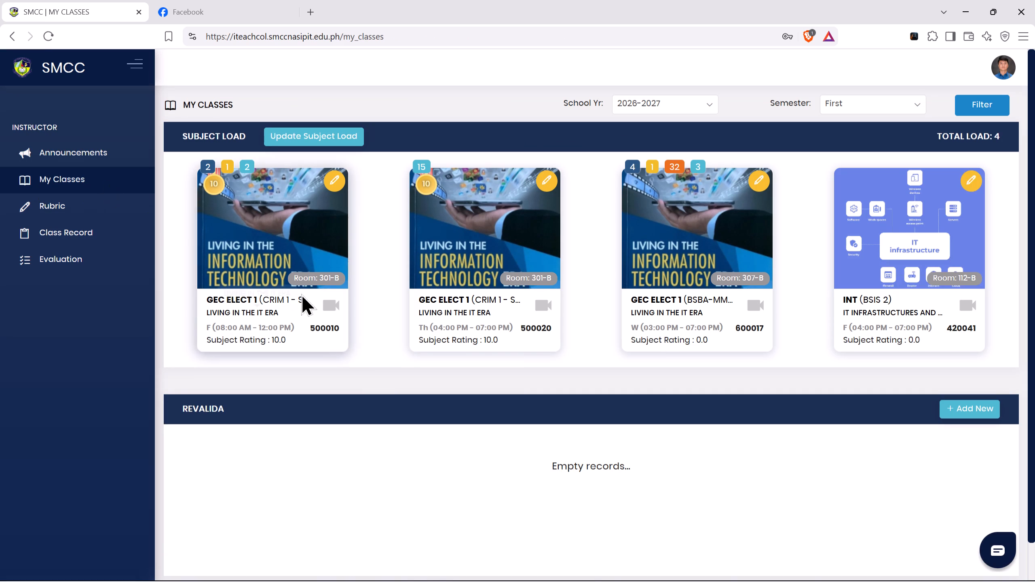
pyautogui.click(263, 247)
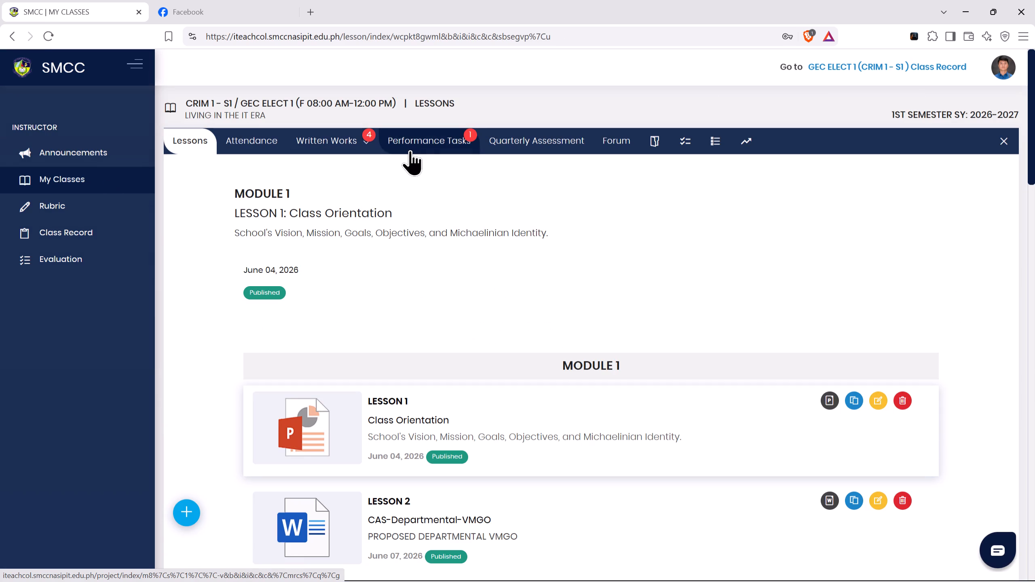
pyautogui.click(410, 150)
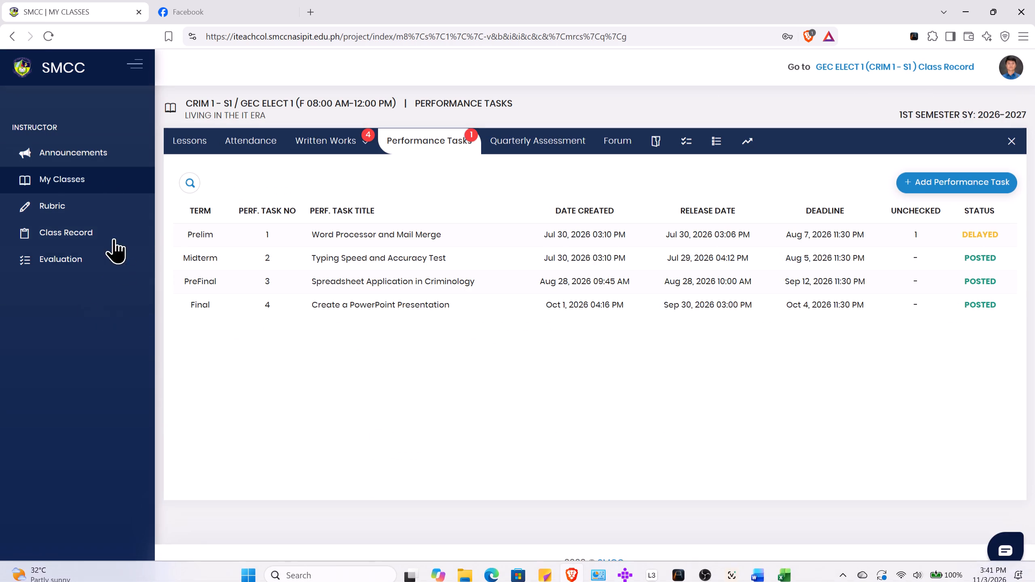
# Open the SMCC class record, supplying the account password to authorise access.
pyautogui.click(95, 242)
pyautogui.click(466, 356)
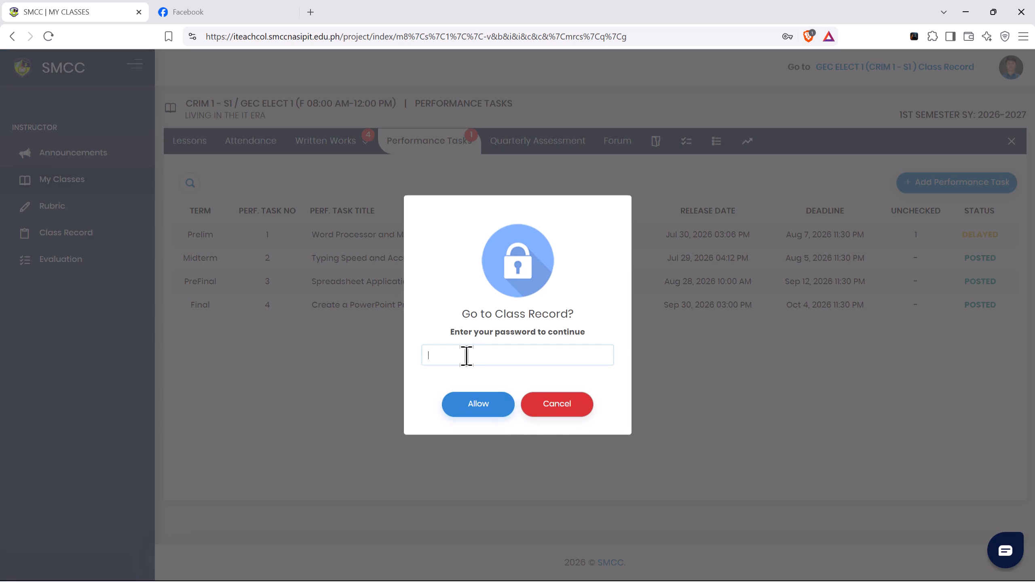
pyautogui.click(503, 378)
pyautogui.click(473, 407)
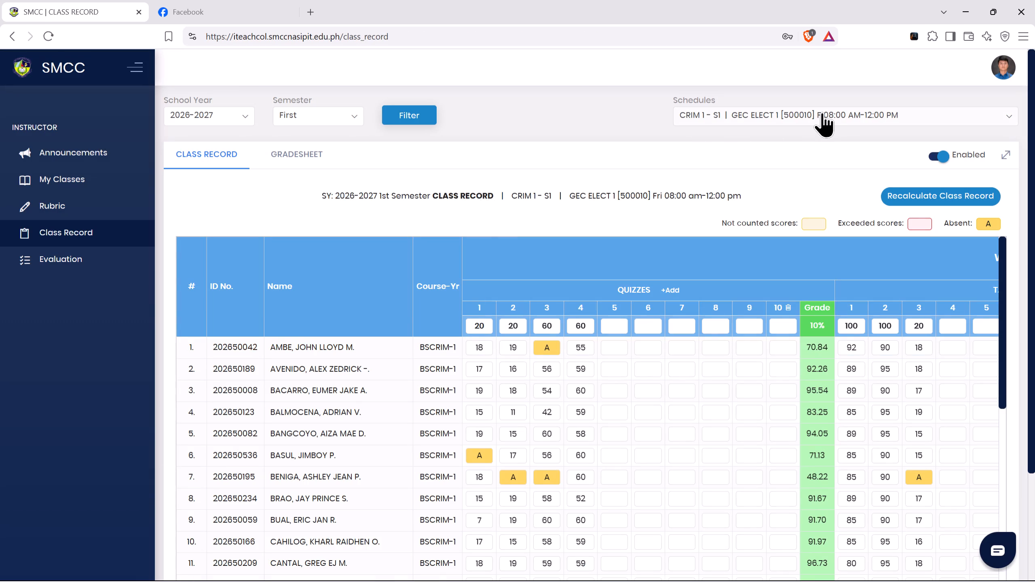
# Search the CRIM 1 - S1 class record for BACARR and examine that student's attendance, behavior and major exam scores.
pyautogui.hotkey('ctrl', 'f')
pyautogui.write('BACA')
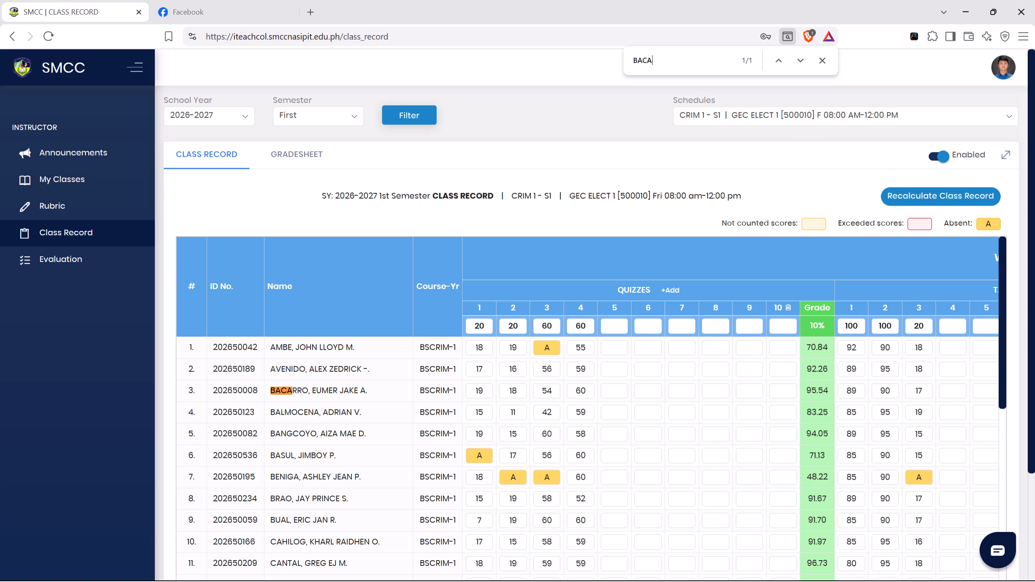
pyautogui.write('RR')
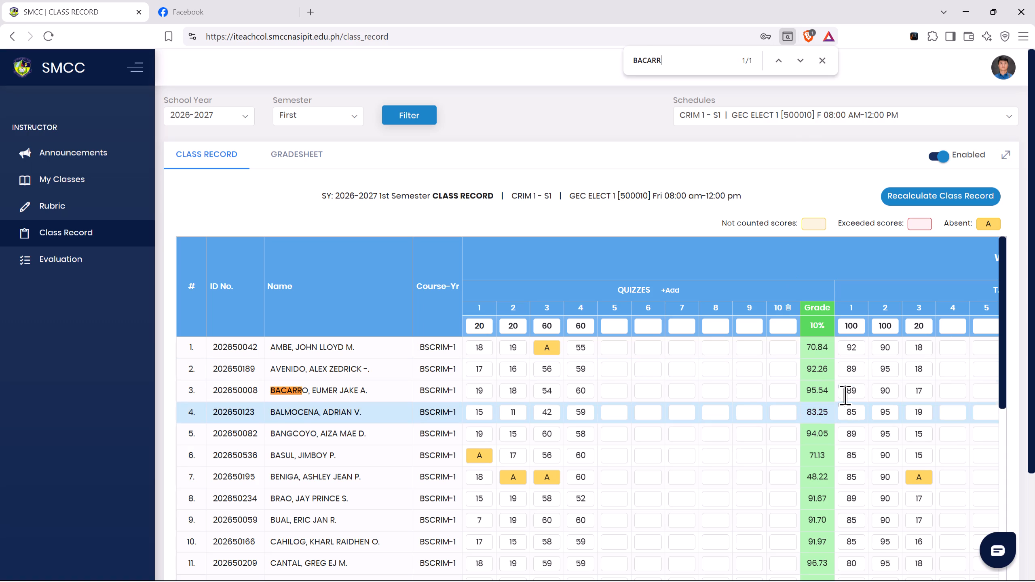
pyautogui.hscroll(-19, 847, 392)
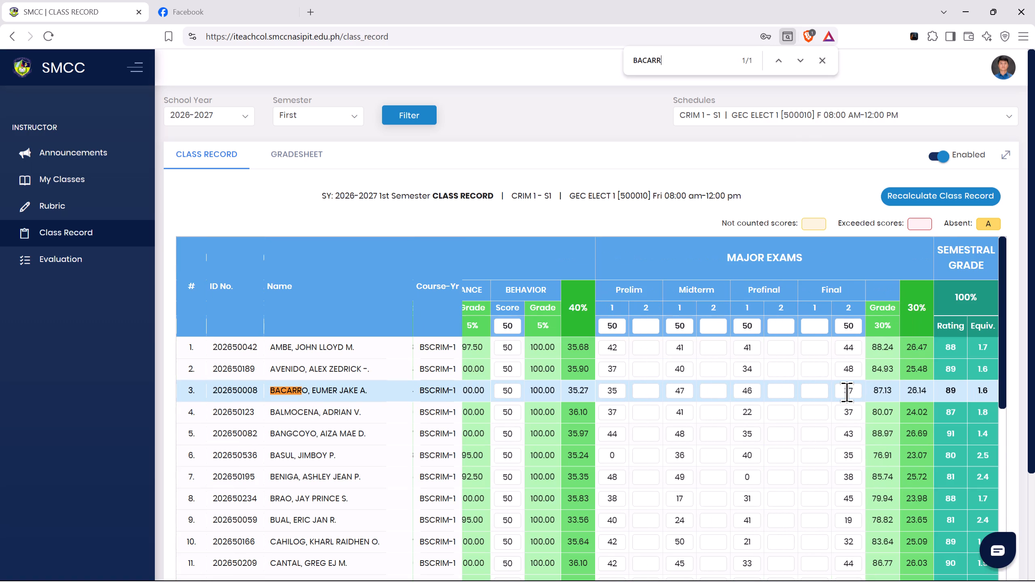
pyautogui.hscroll(3, 847, 392)
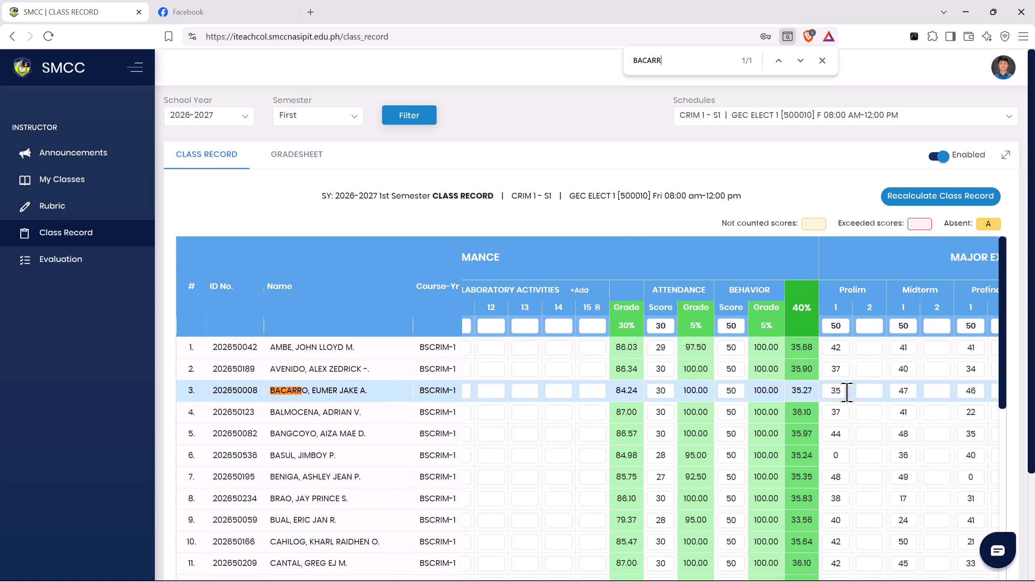
# Leave the class record and open the My Classes page listing the instructor's subject load.
pyautogui.click(55, 186)
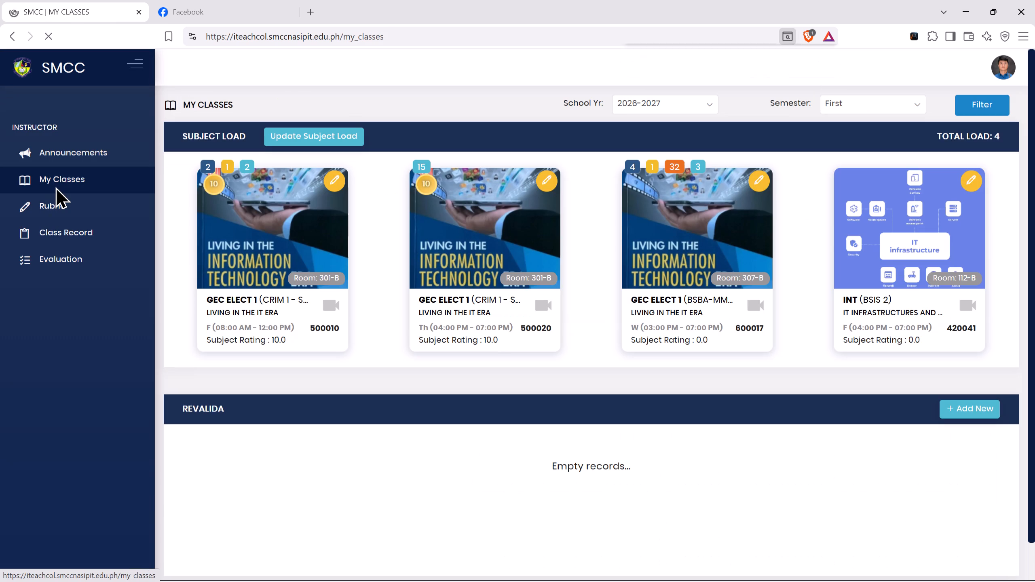
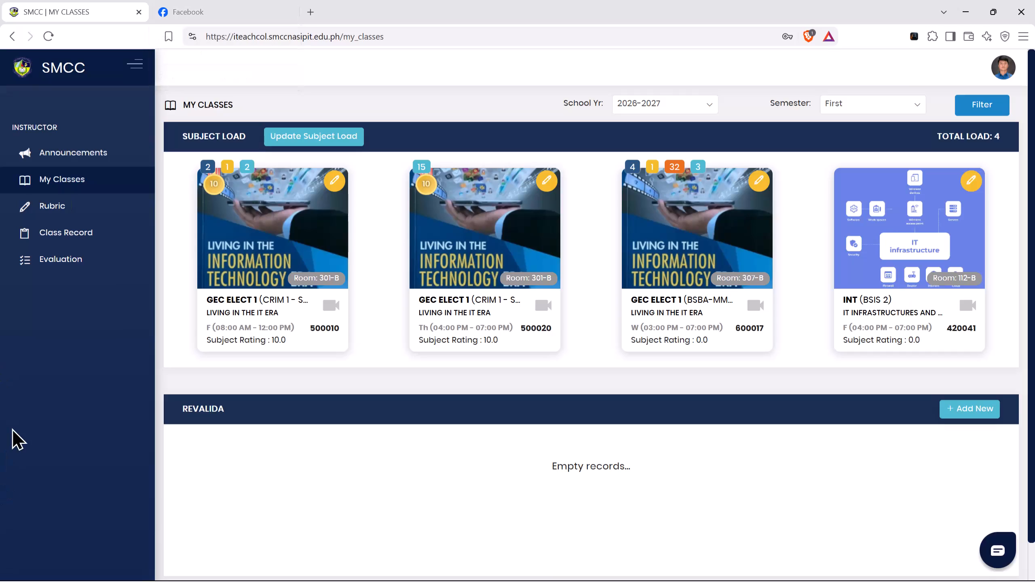
# Switch to the top scorer workbook in Excel, find OLARIO and enter a score of 44 for that student.
pyautogui.hotkey('alt', 'Tab')
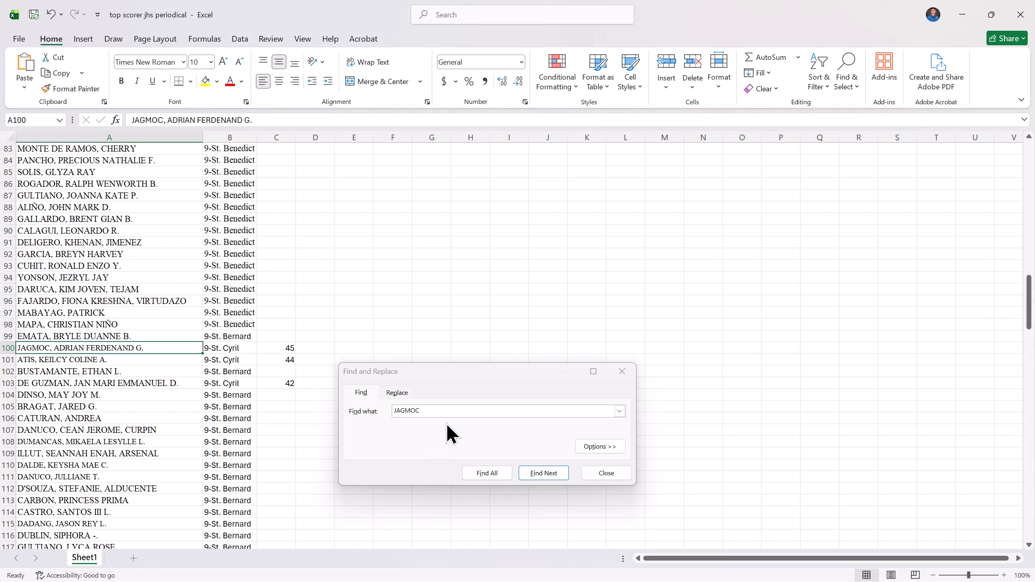
pyautogui.moveTo(447, 411); pyautogui.dragTo(274, 404)
pyautogui.write('OLARIO')
pyautogui.press('Return')
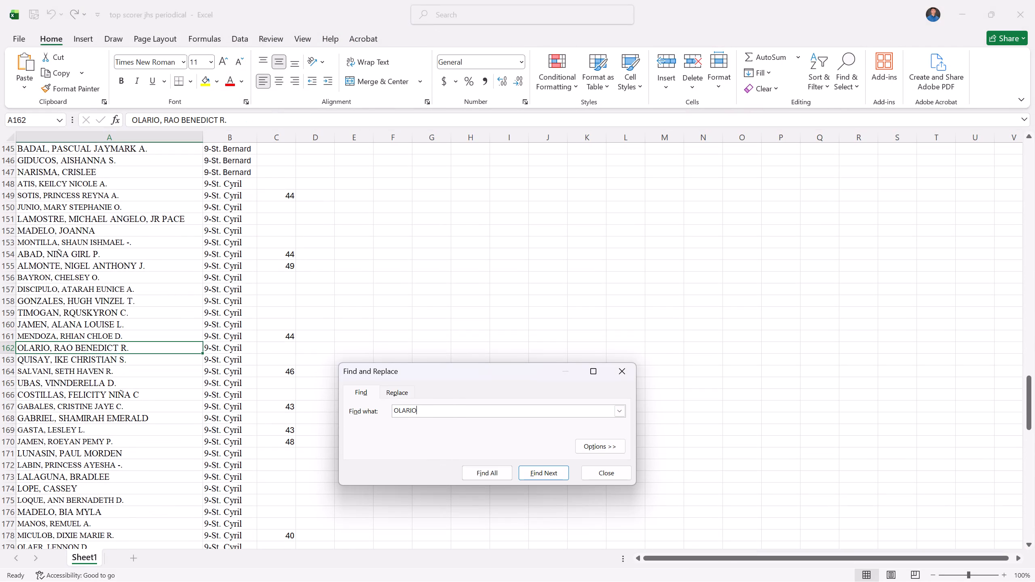
pyautogui.click(277, 346)
pyautogui.write('44')
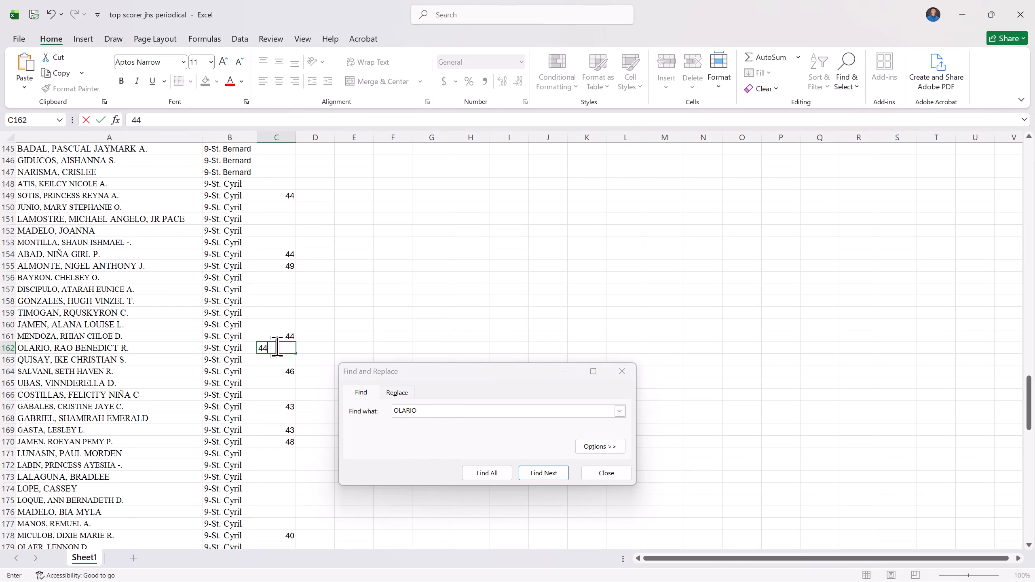
# Look through the student list to review the sections and the scores recorded so far.
pyautogui.click(444, 406)
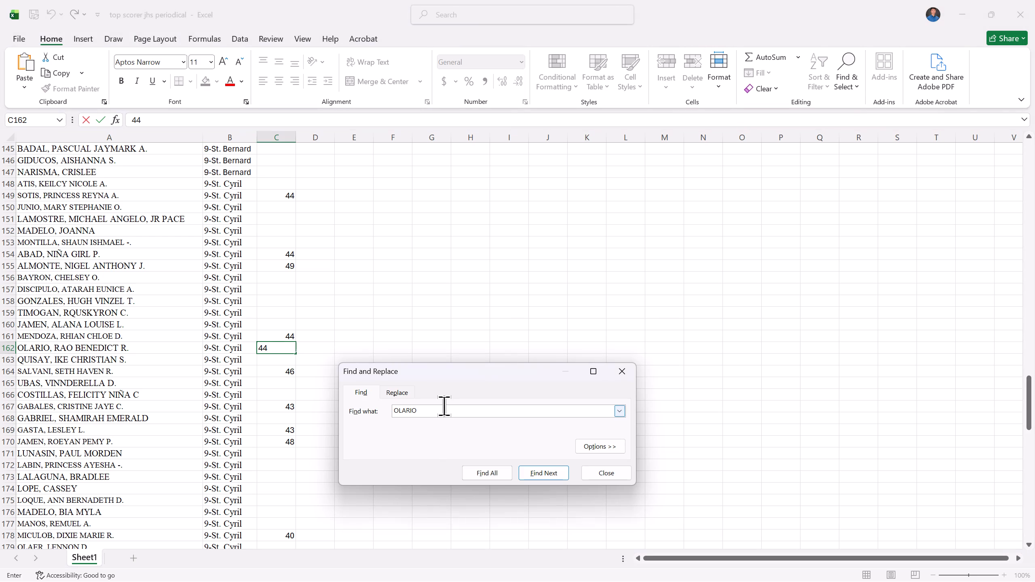
pyautogui.scroll(3, 223, 382)
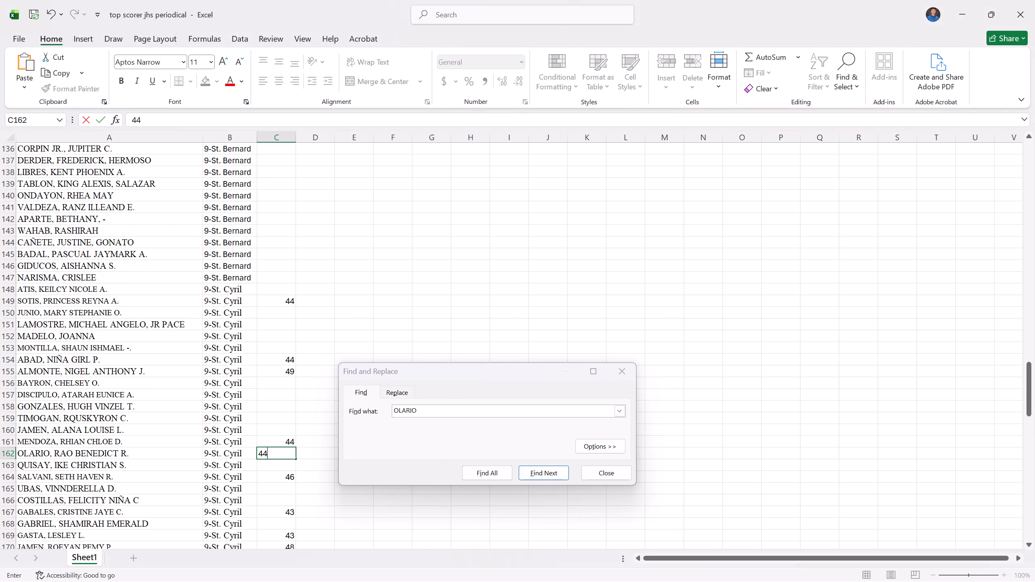
pyautogui.scroll(16, 227, 382)
pyautogui.scroll(4, 263, 398)
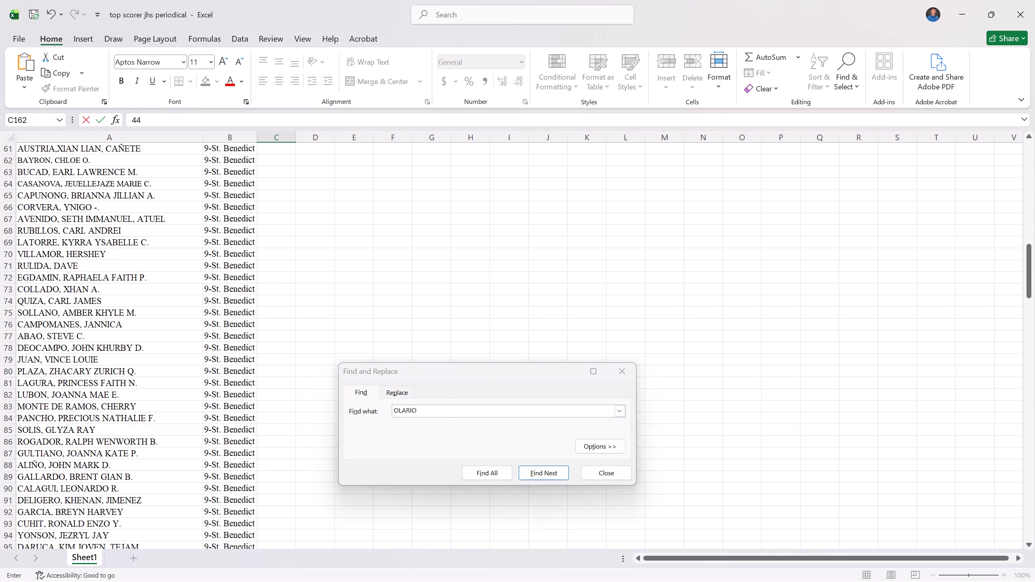
pyautogui.scroll(18, 266, 400)
pyautogui.scroll(15, 275, 386)
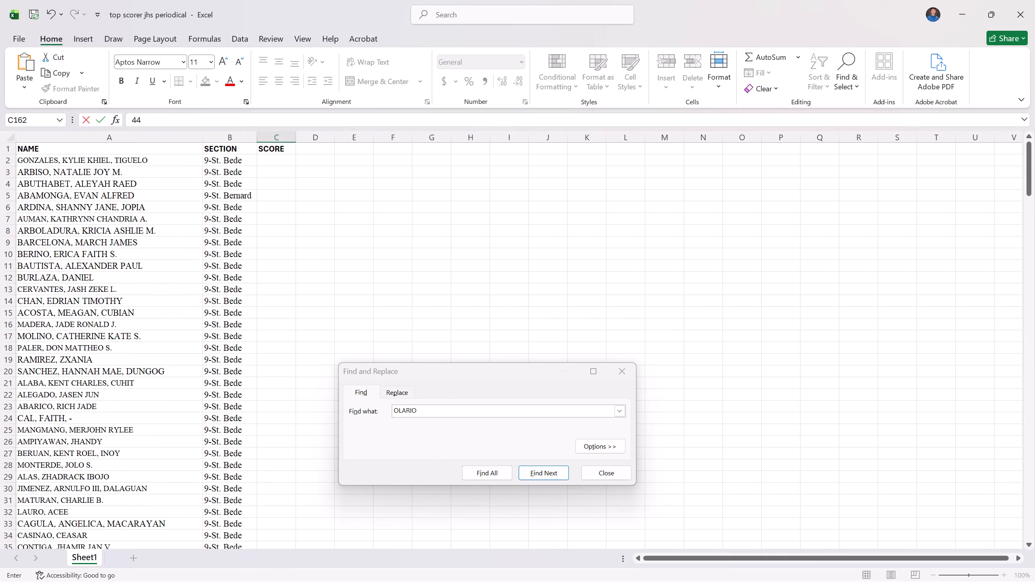
pyautogui.scroll(2, 275, 391)
pyautogui.scroll(-20, 275, 394)
pyautogui.scroll(-20, 275, 394)
pyautogui.scroll(-8, 275, 394)
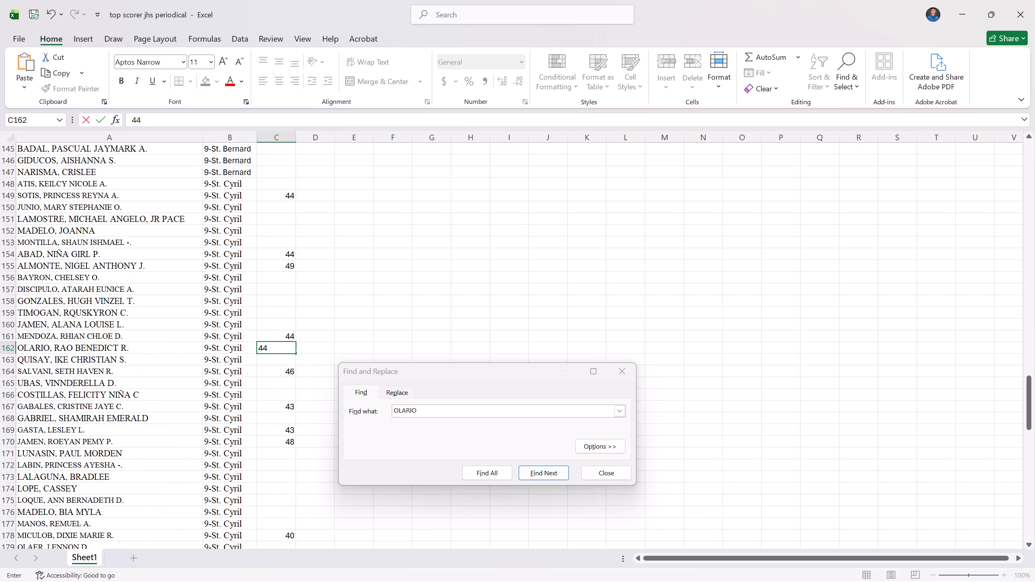
pyautogui.scroll(2, 254, 413)
pyautogui.scroll(-20, 257, 415)
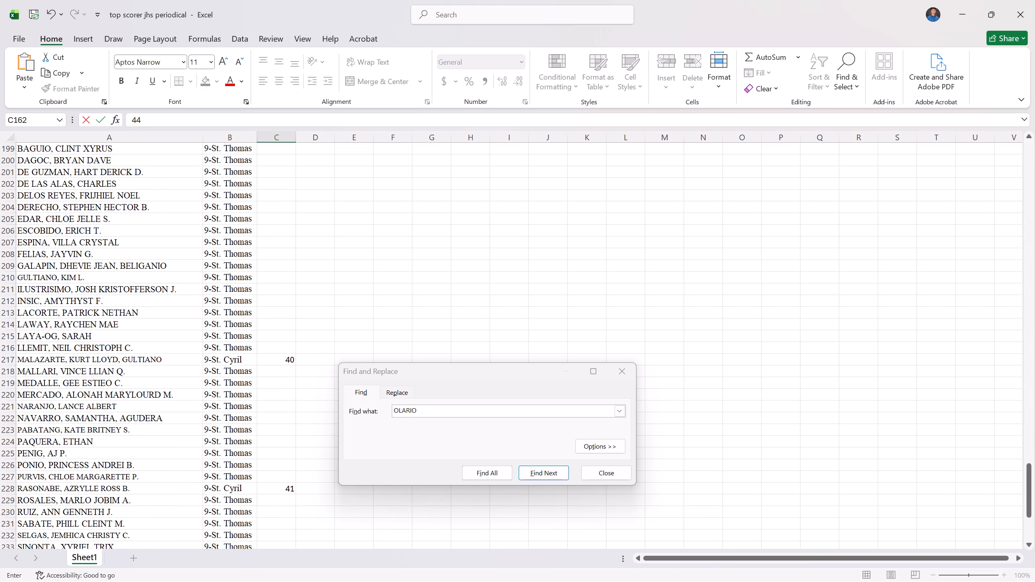
pyautogui.scroll(-11, 253, 414)
pyautogui.scroll(8, 254, 410)
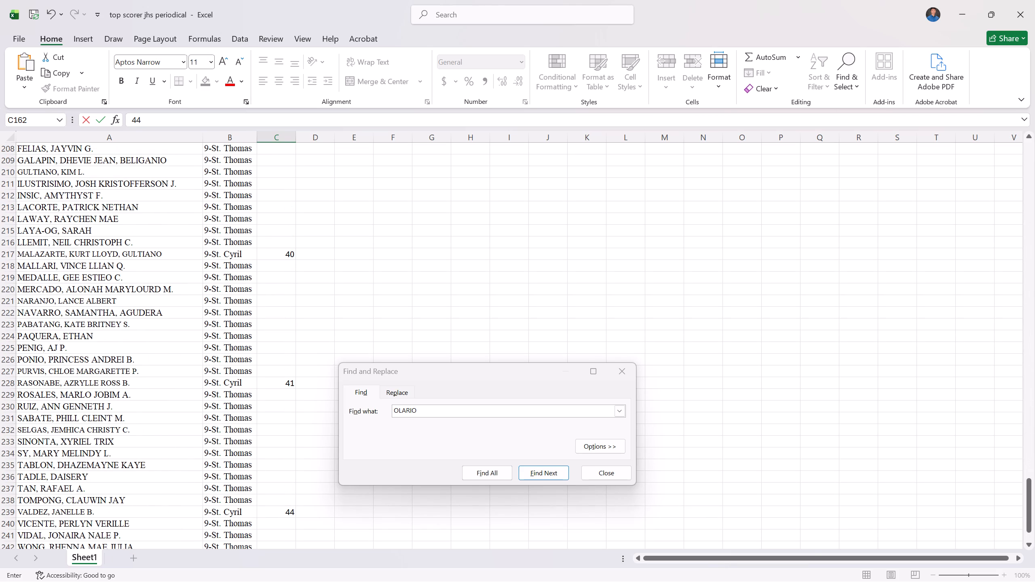
pyautogui.click(467, 407)
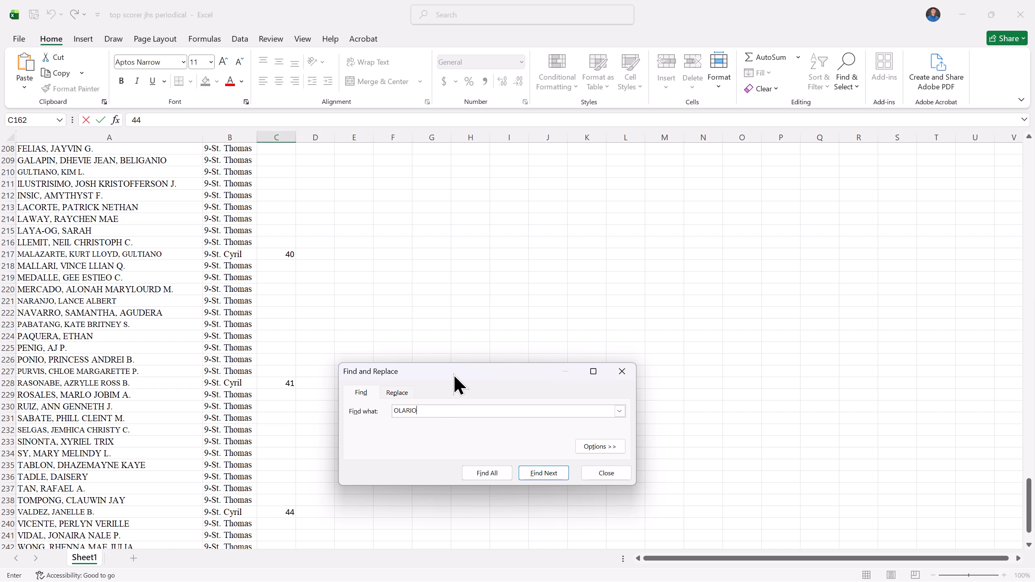
pyautogui.press('BackSpace')
pyautogui.press('BackSpace')
pyautogui.press('BackSpace')
pyautogui.press('BackSpace')
pyautogui.press('BackSpace')
pyautogui.press('BackSpace')
pyautogui.write('PABATANG')
pyautogui.press('Return')
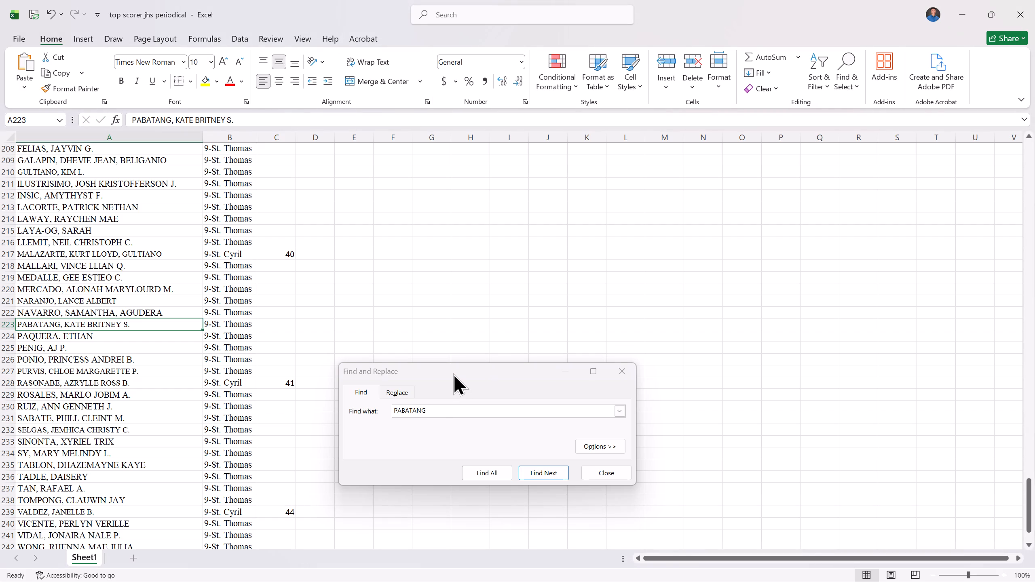
pyautogui.click(288, 326)
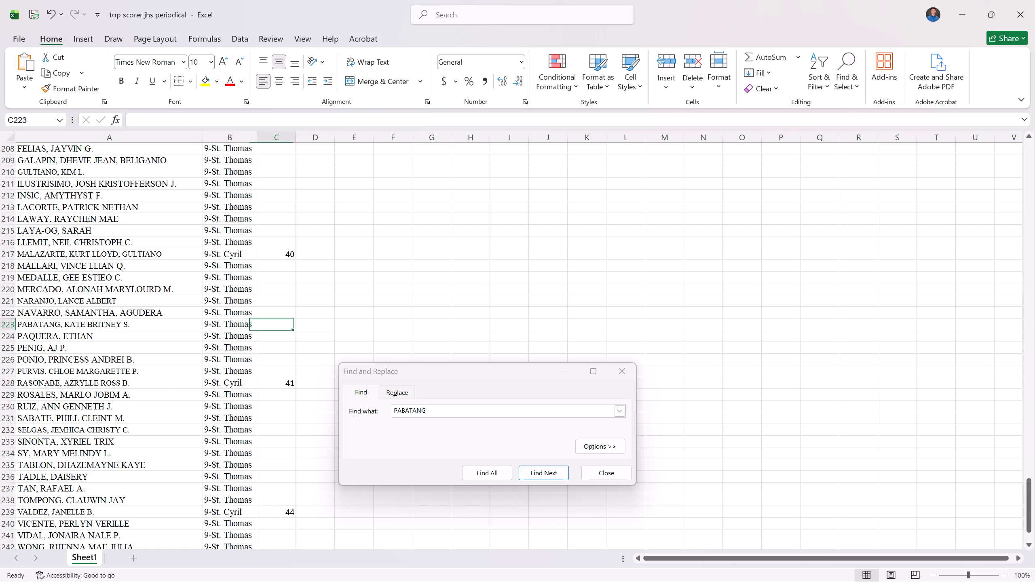
pyautogui.click(243, 329)
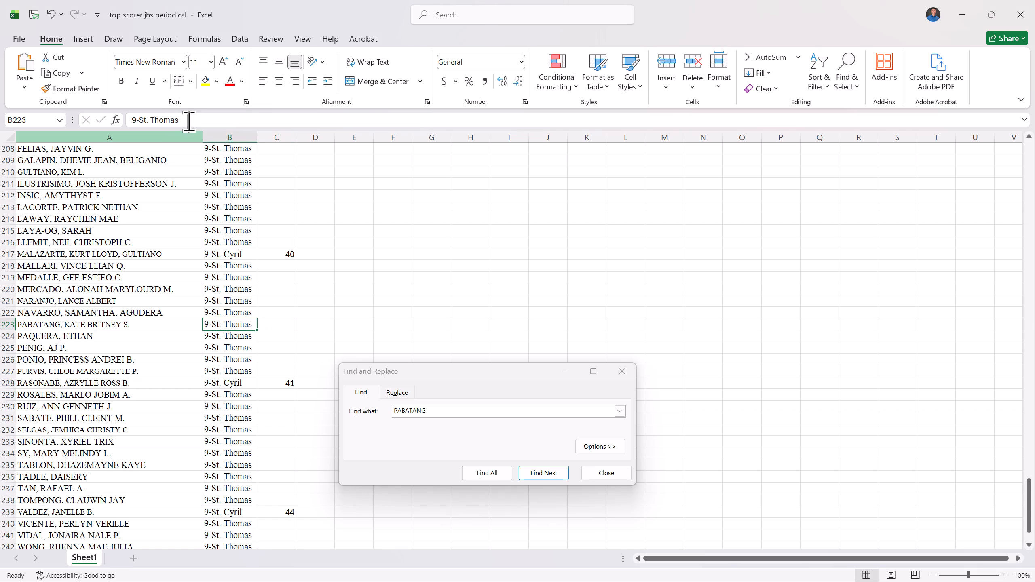
pyautogui.moveTo(188, 120); pyautogui.dragTo(152, 119)
pyautogui.write("C'")
pyautogui.press('Return')
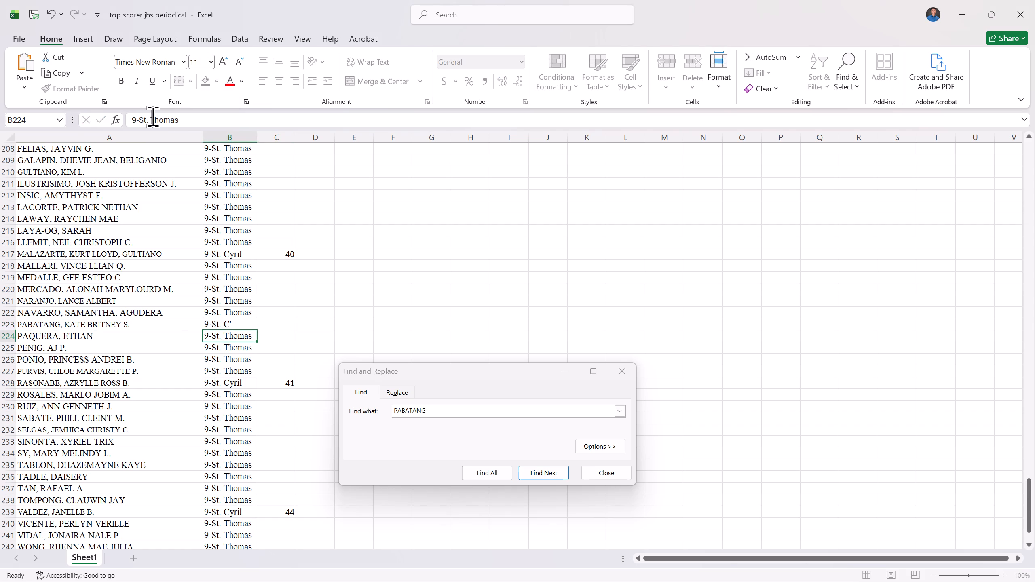
pyautogui.click(251, 324)
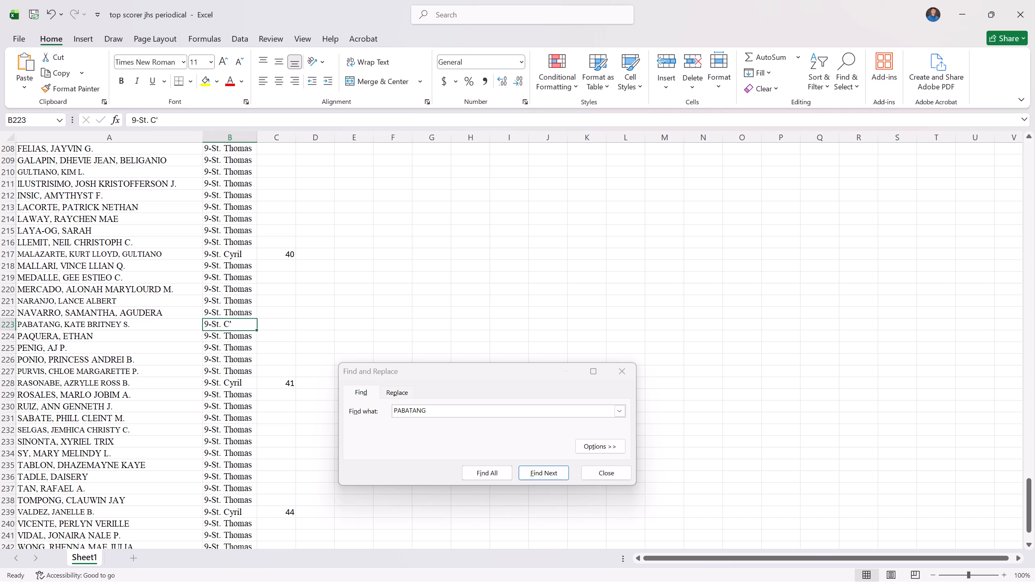
pyautogui.click(184, 114)
pyautogui.press('BackSpace')
pyautogui.press('y')
pyautogui.press('Return')
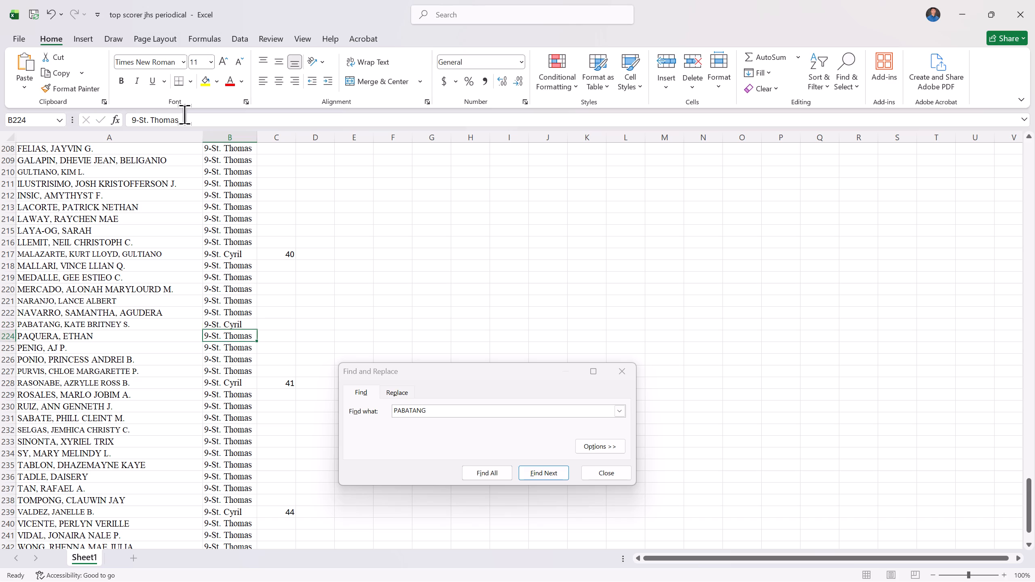
# Enter a score of 37 for PABATANG.
pyautogui.click(283, 327)
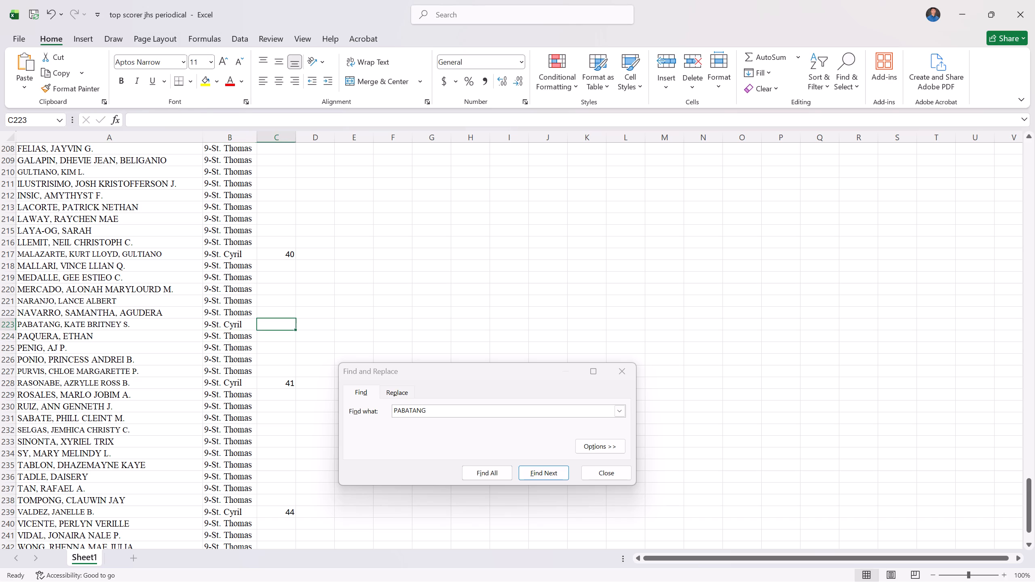
pyautogui.write('36')
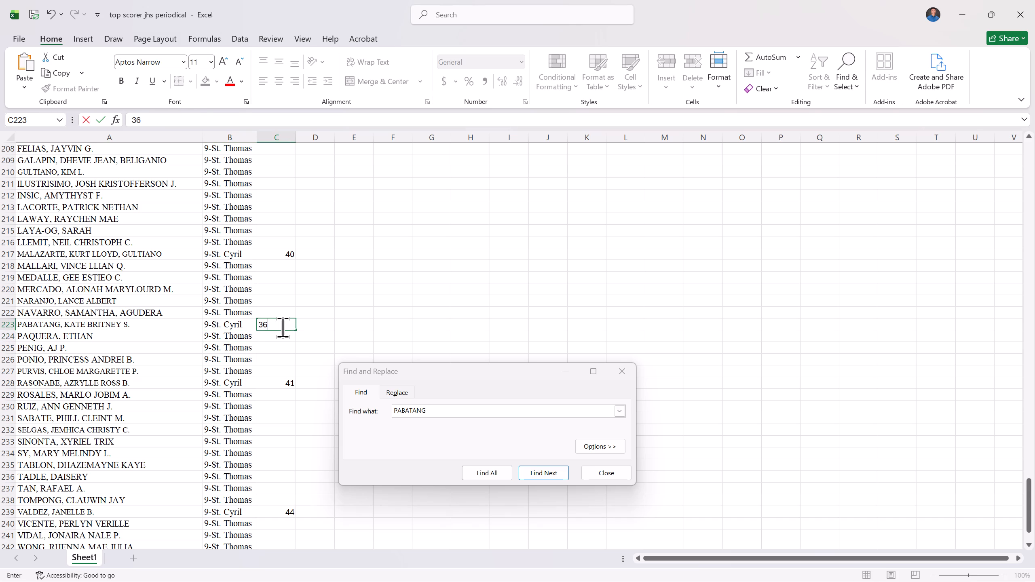
pyautogui.press('BackSpace')
pyautogui.press('7')
# Find OLAER in the student list and enter a score of 48 for that student.
pyautogui.moveTo(444, 413); pyautogui.dragTo(317, 377)
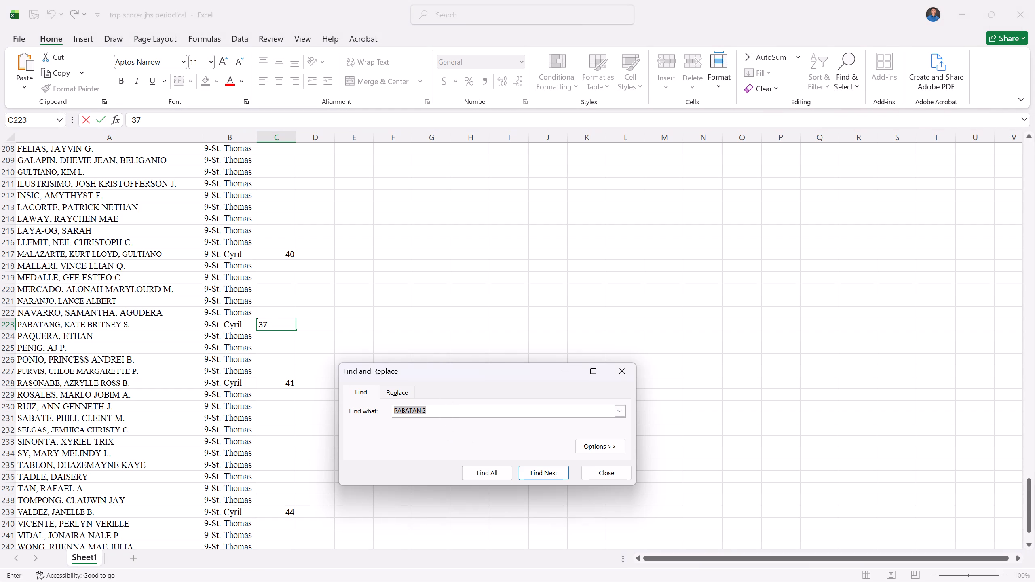
pyautogui.write('OLAER')
pyautogui.press('Return')
pyautogui.click(272, 350)
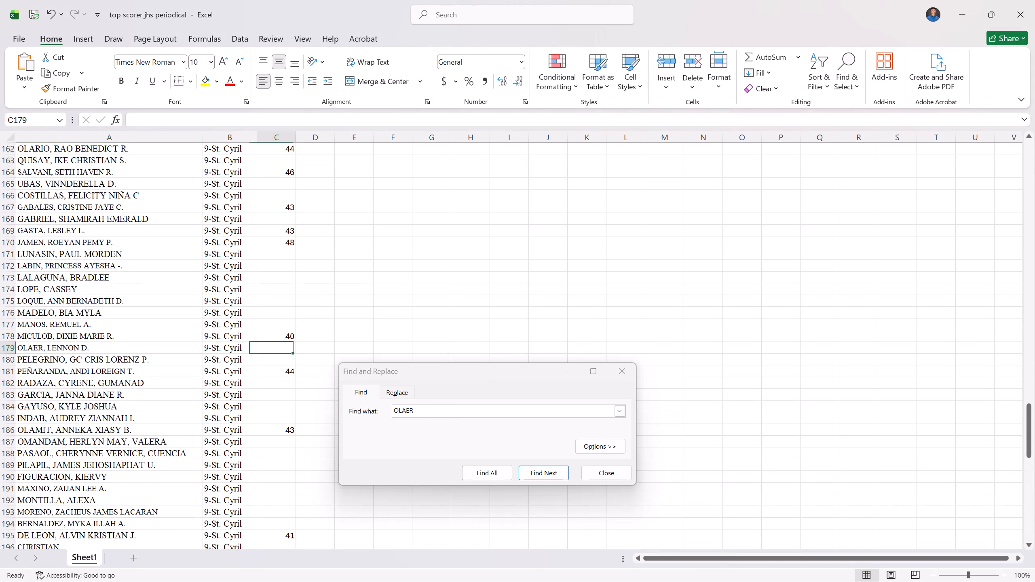
pyautogui.write('48')
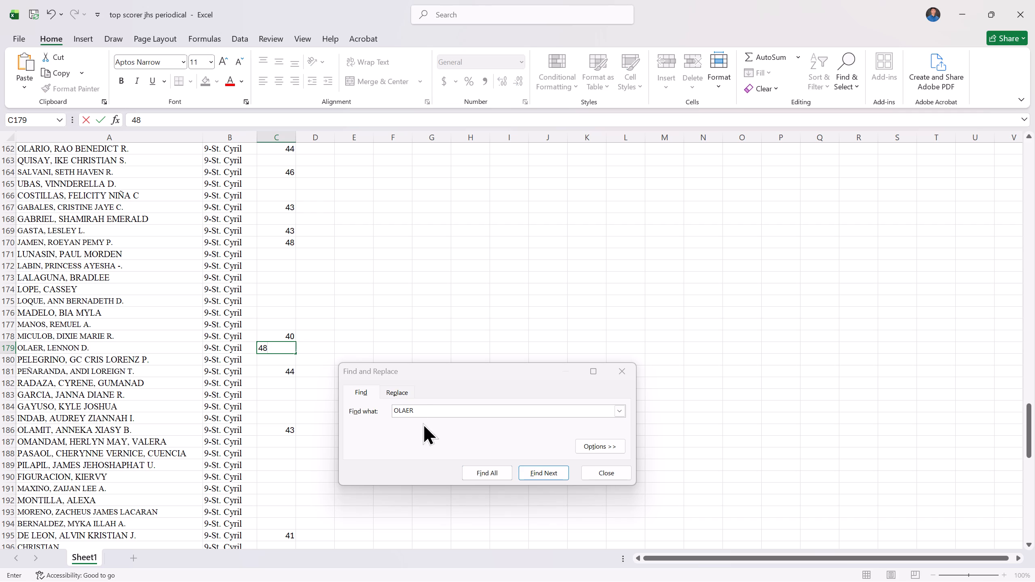
# Find AUMAN in the student list and change that student's section to 9-St. Cyril.
pyautogui.click(420, 410)
pyautogui.moveTo(434, 412); pyautogui.dragTo(309, 411)
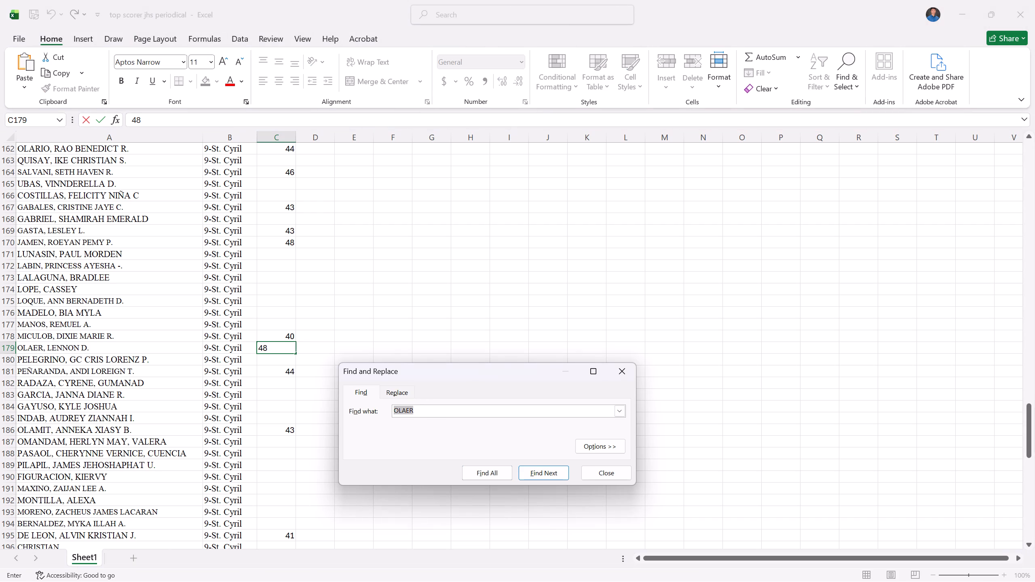
pyautogui.press('u')
pyautogui.press('BackSpace')
pyautogui.write('AUMAN')
pyautogui.press('Return')
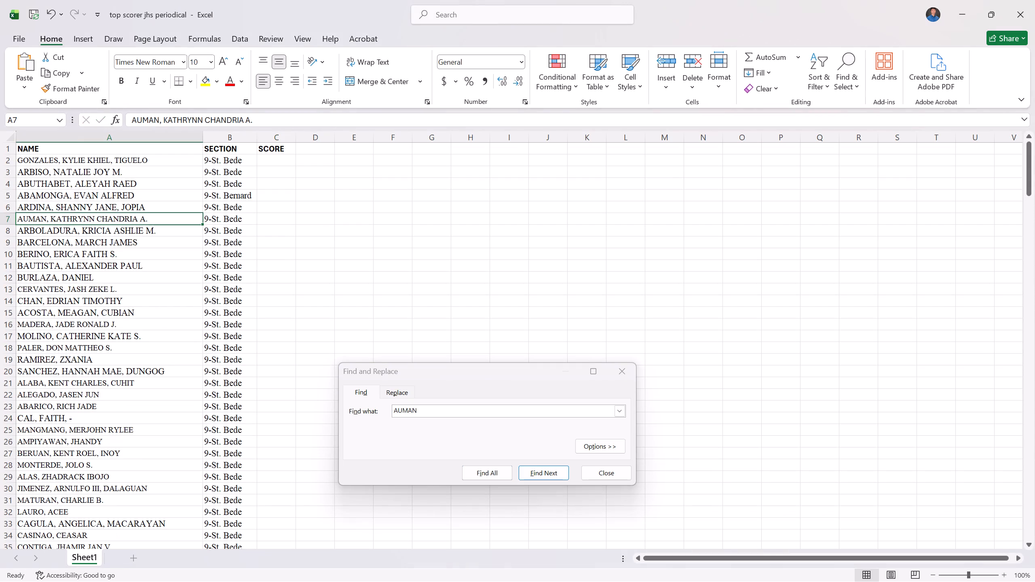
pyautogui.click(220, 223)
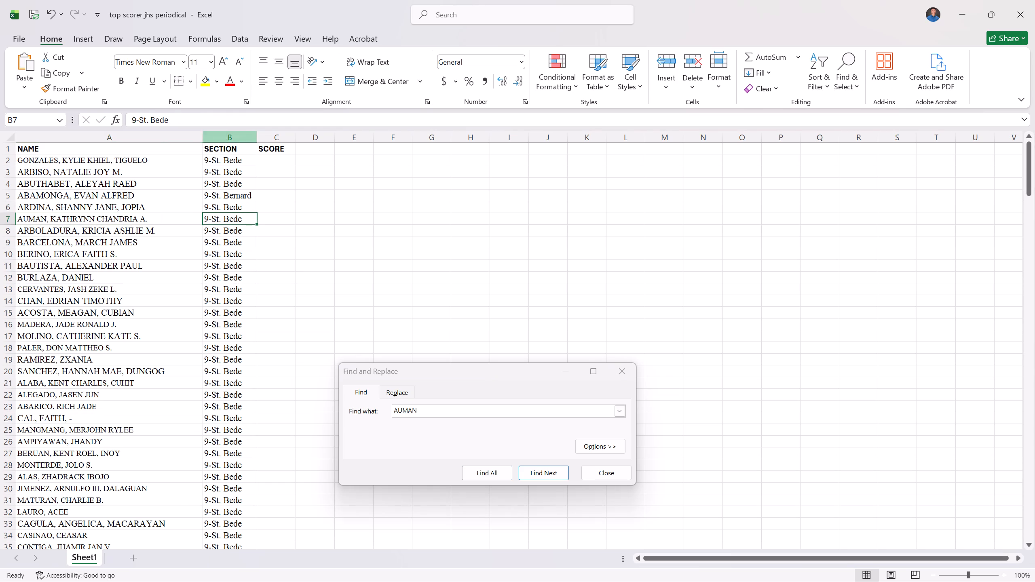
pyautogui.moveTo(192, 122); pyautogui.dragTo(91, 141)
pyautogui.click(196, 122)
pyautogui.moveTo(195, 120); pyautogui.dragTo(155, 124)
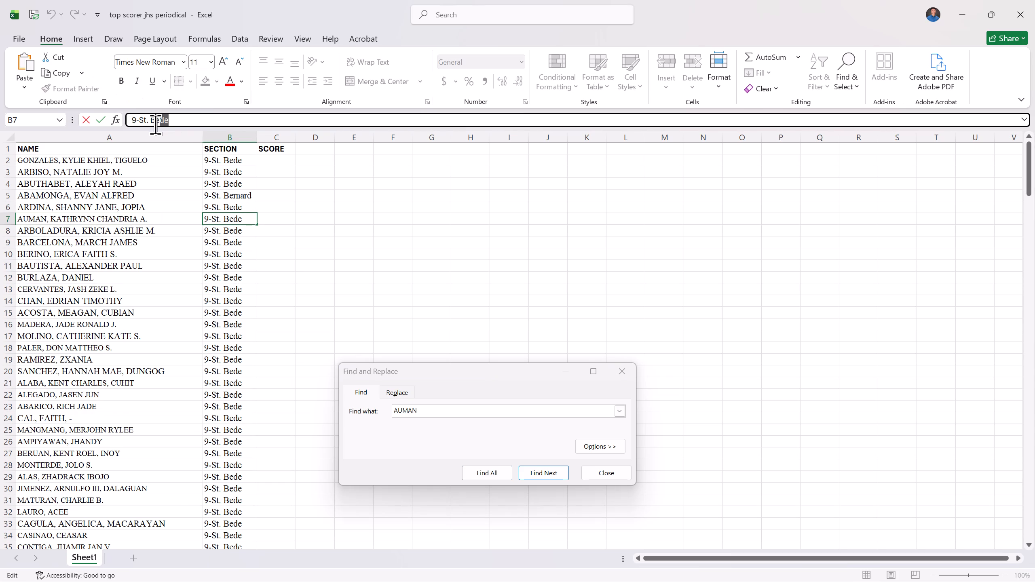
pyautogui.moveTo(155, 124); pyautogui.dragTo(152, 125)
pyautogui.press('c')
pyautogui.press('Return')
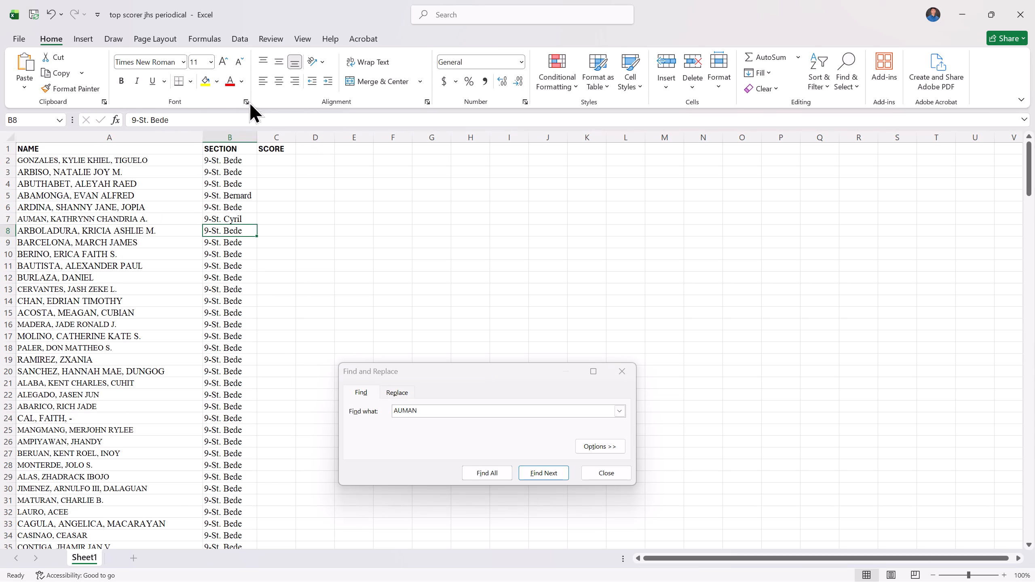
# Enter a score of 41 for AUMAN.
pyautogui.click(266, 220)
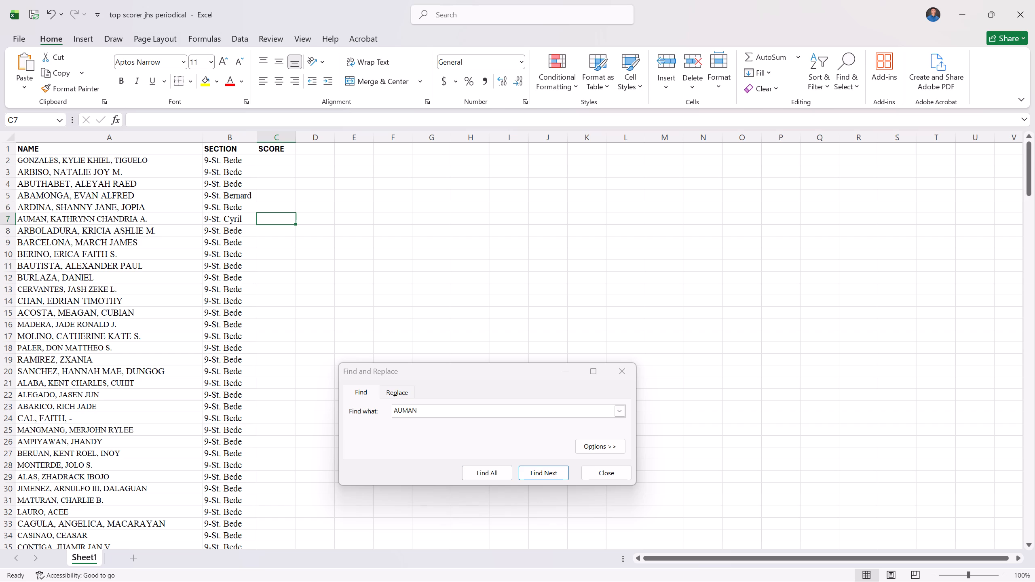
pyautogui.write('41')
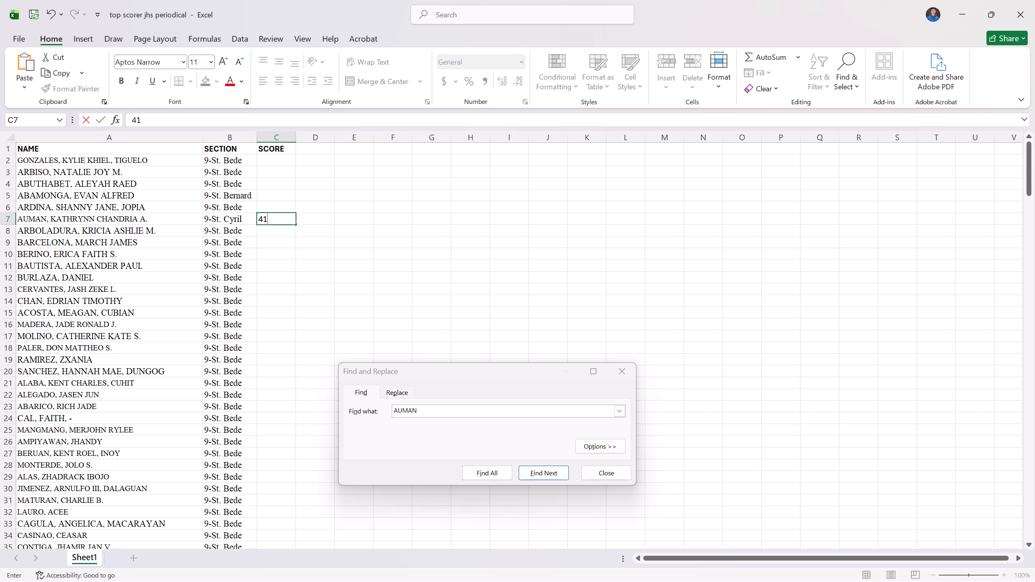
pyautogui.moveTo(433, 411); pyautogui.dragTo(352, 404)
pyautogui.write('DALDE')
pyautogui.press('Return')
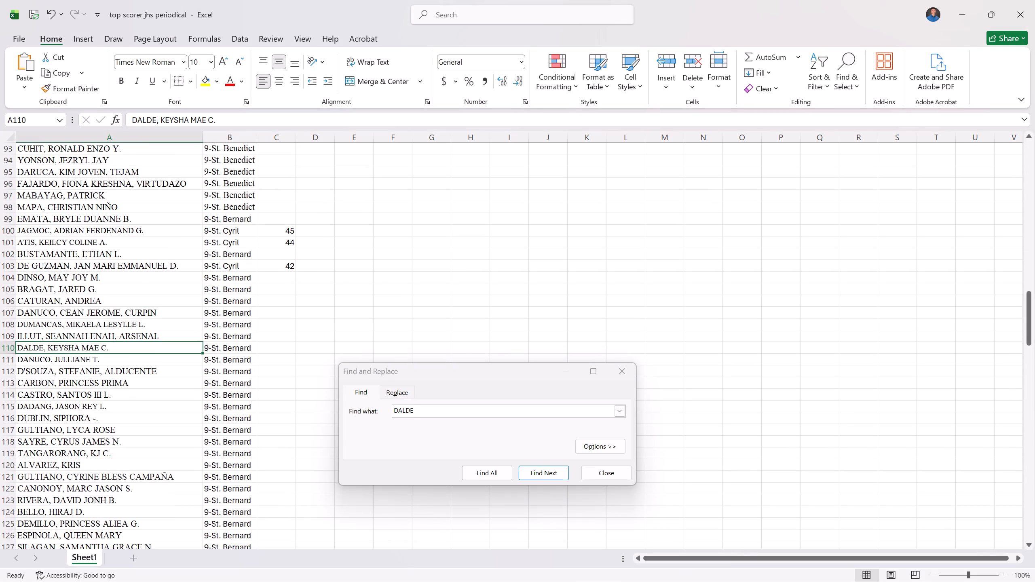
pyautogui.click(284, 350)
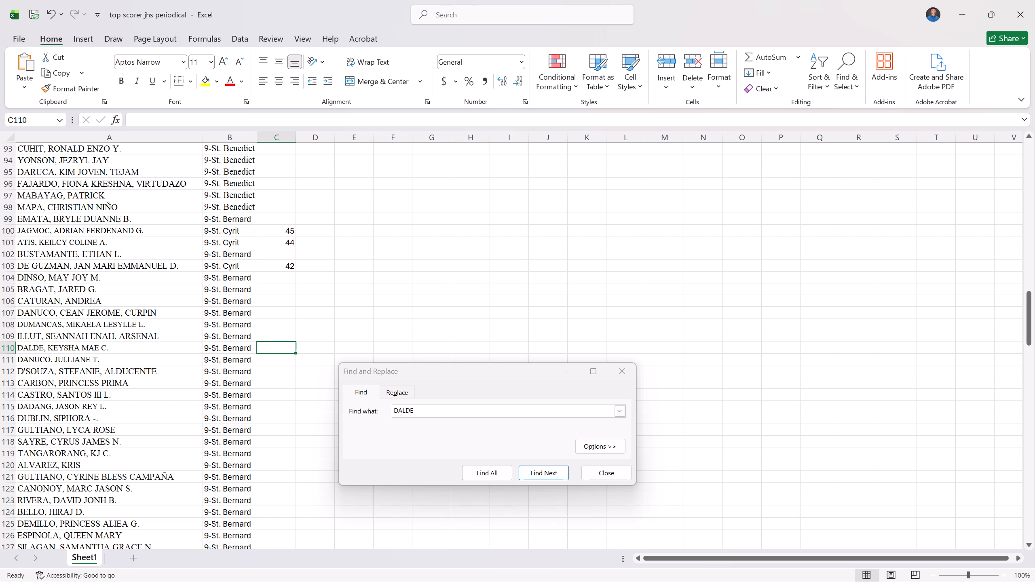
pyautogui.write('38')
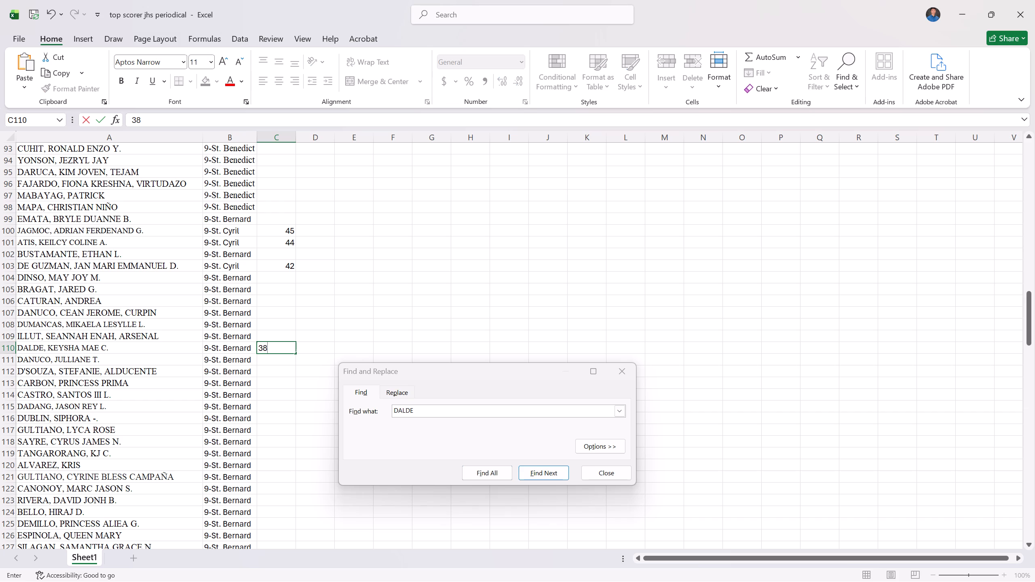
pyautogui.click(237, 349)
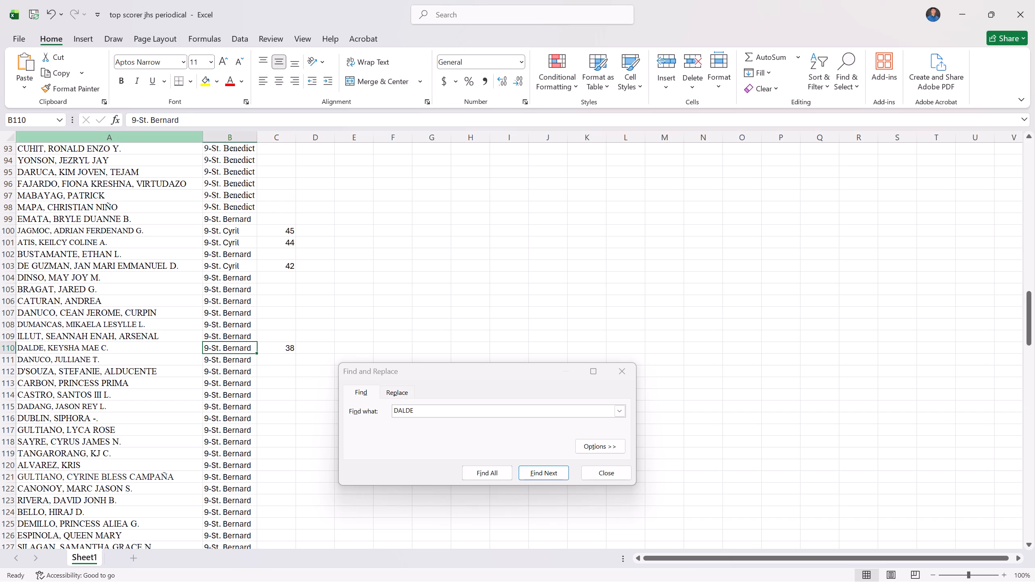
pyautogui.moveTo(186, 125); pyautogui.dragTo(152, 126)
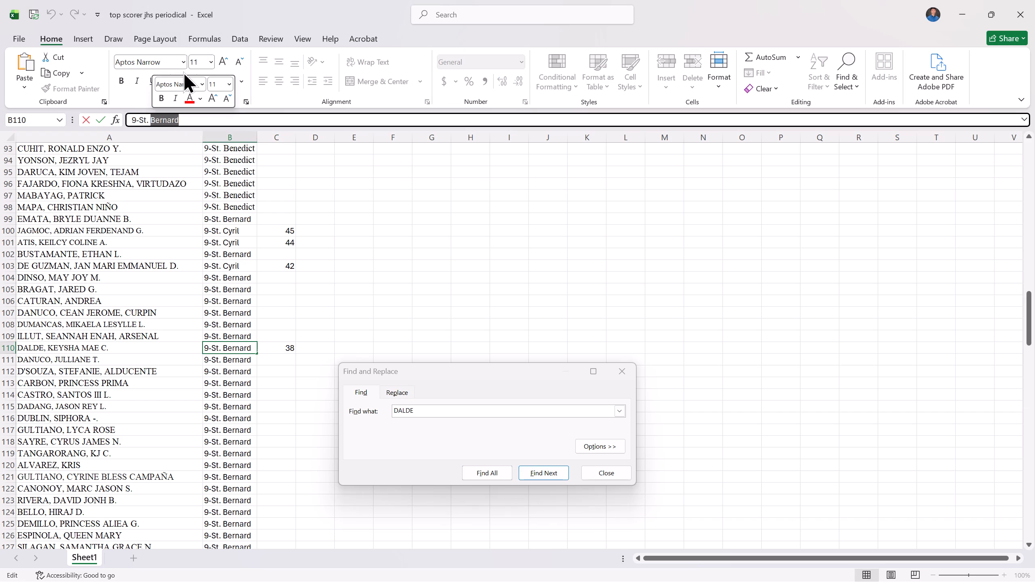
pyautogui.press('c')
pyautogui.press('Return')
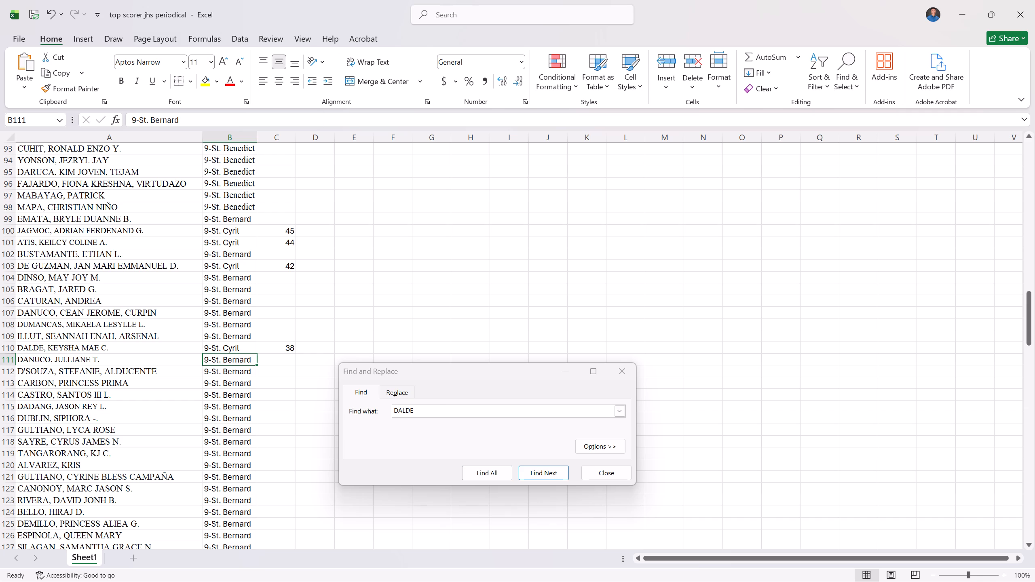
# Find JUNIO in the student list and enter a score of 42 for that student.
pyautogui.moveTo(423, 409); pyautogui.dragTo(194, 392)
pyautogui.write('JUNIO')
pyautogui.press('Return')
pyautogui.scroll(1, 78, 356)
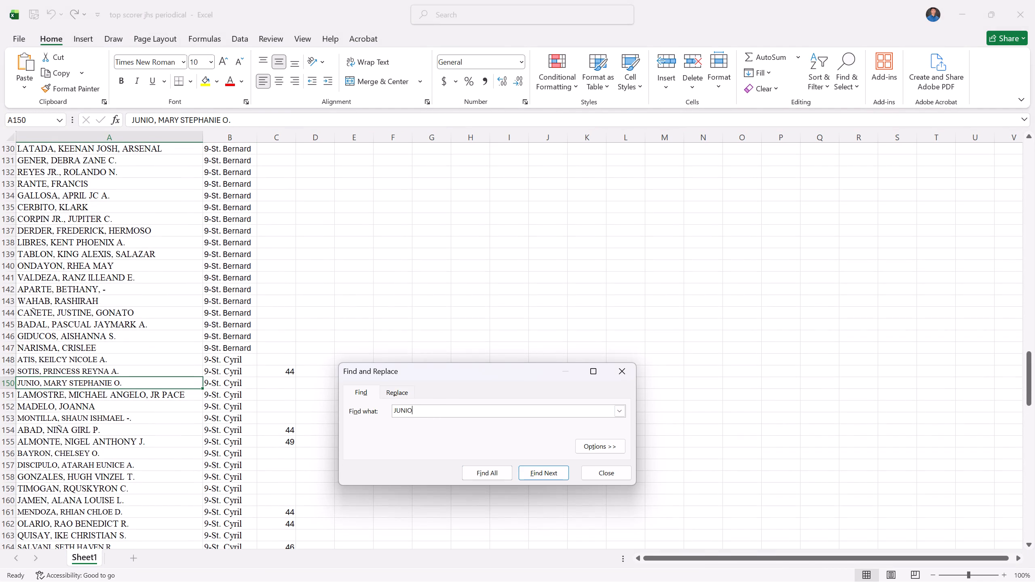
pyautogui.click(283, 384)
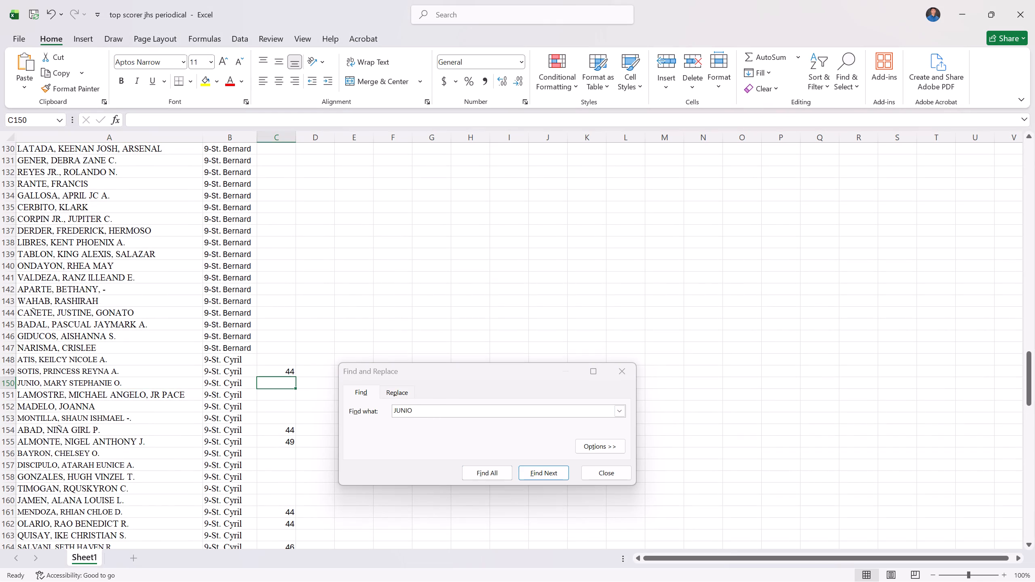
pyautogui.write('42')
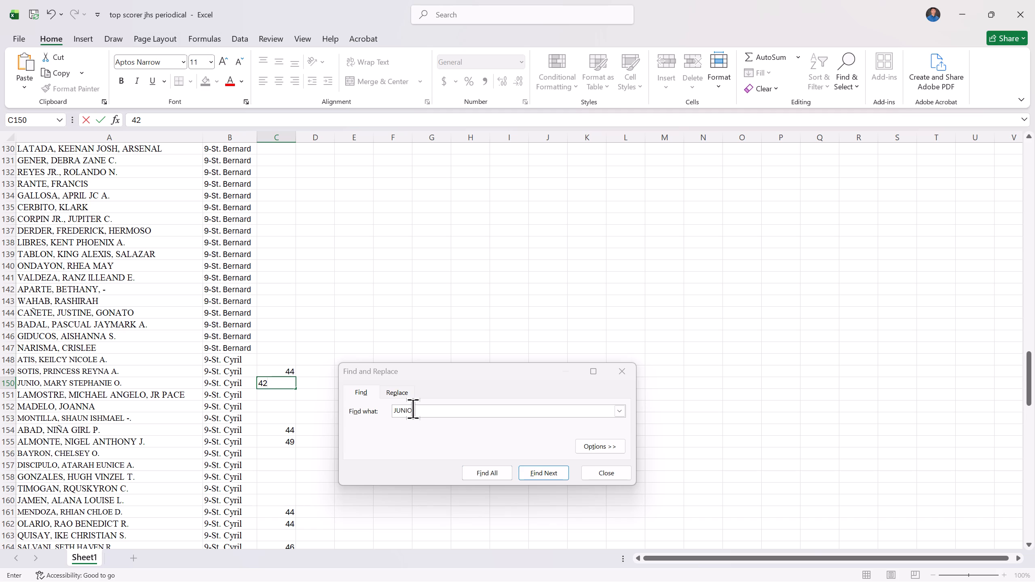
pyautogui.moveTo(422, 412); pyautogui.dragTo(329, 390)
pyautogui.write('NARANJO')
pyautogui.press('Return')
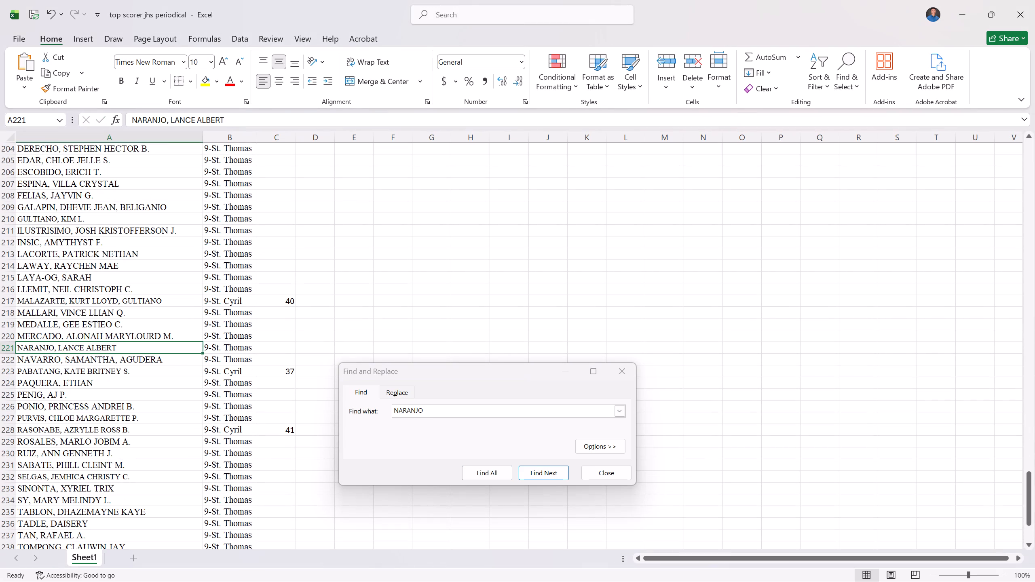
# Switch to the SMCC site in Brave and review the CRIM 1 - S1 submissions for the Midterm task Research Essay Activity: Word Processing.
pyautogui.hotkey('alt', 'Tab')
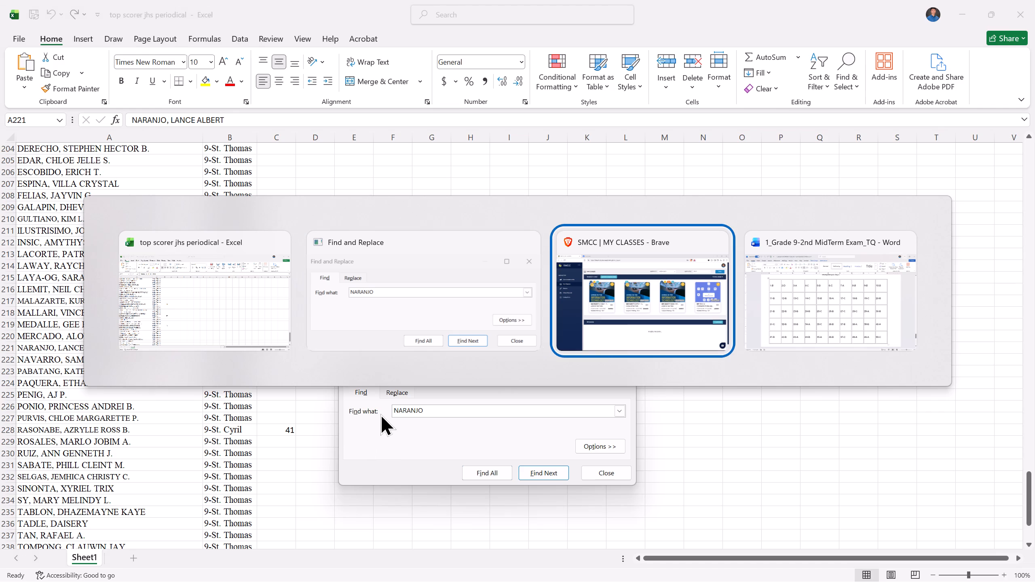
pyautogui.hotkey('alt', 'Tab')
pyautogui.click(298, 233)
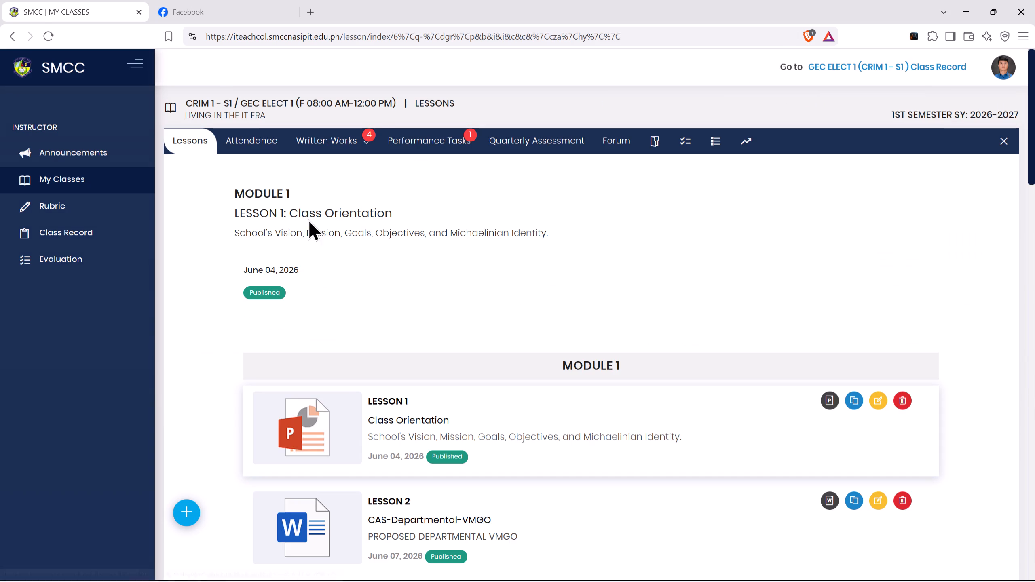
pyautogui.click(329, 143)
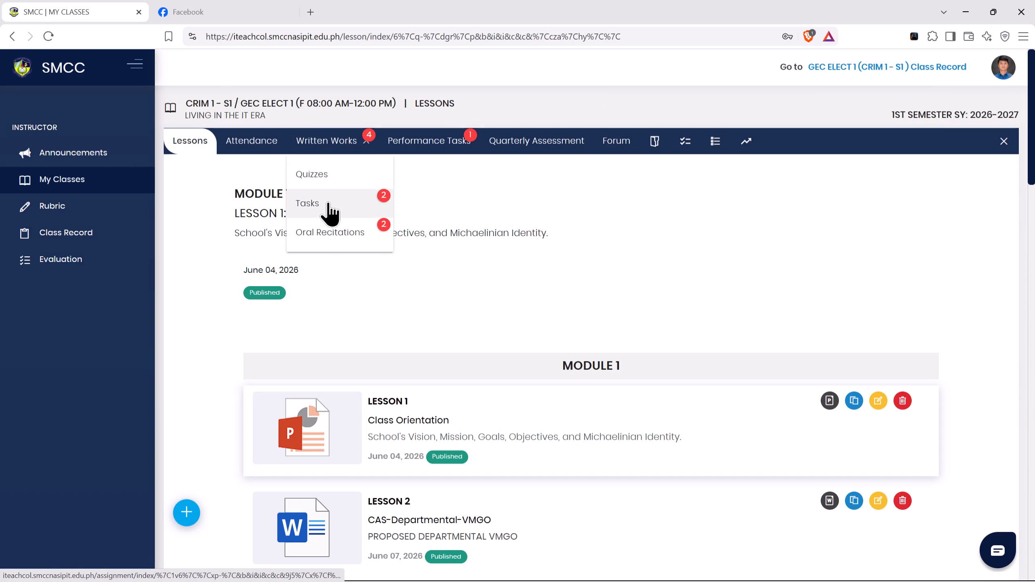
pyautogui.click(328, 201)
pyautogui.click(406, 280)
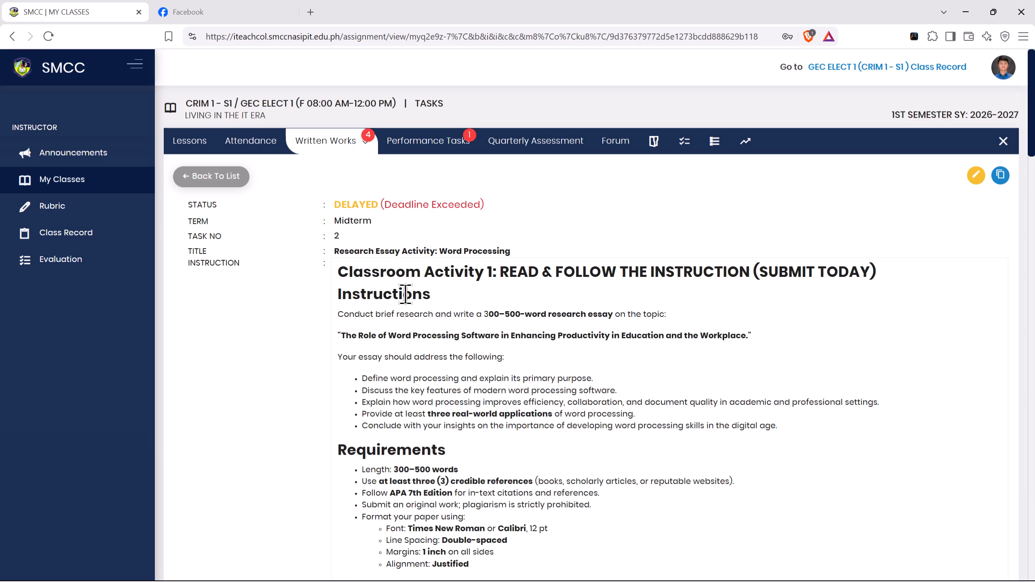
pyautogui.scroll(-17, 400, 297)
pyautogui.scroll(-7, 393, 319)
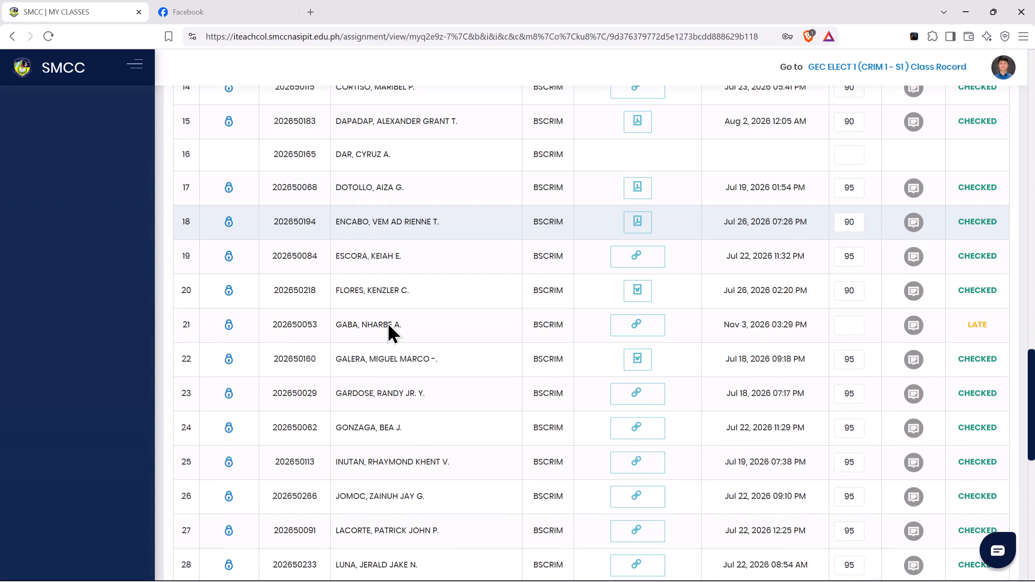
pyautogui.scroll(20, 395, 323)
pyautogui.scroll(15, 395, 323)
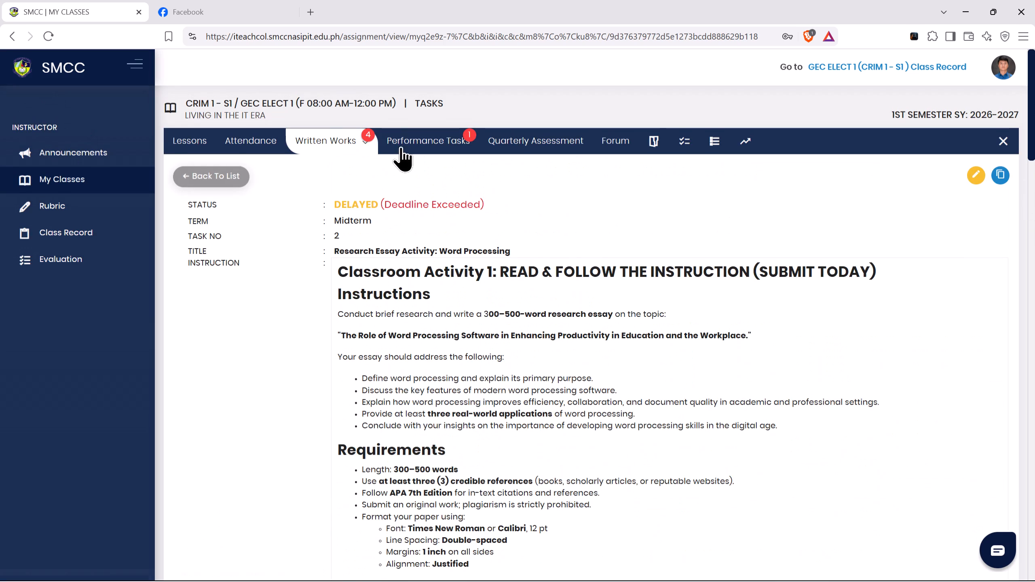
# Review the student submissions and grades for the Prelim oral recitation What is Artificial Intelligence?
pyautogui.click(402, 141)
pyautogui.click(336, 142)
pyautogui.click(329, 140)
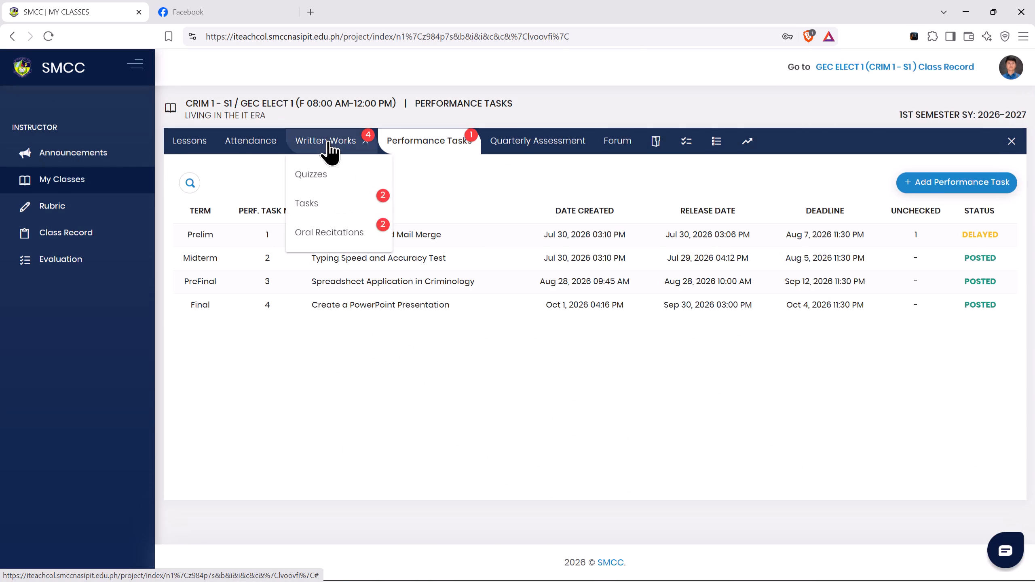
pyautogui.click(332, 229)
pyautogui.click(433, 240)
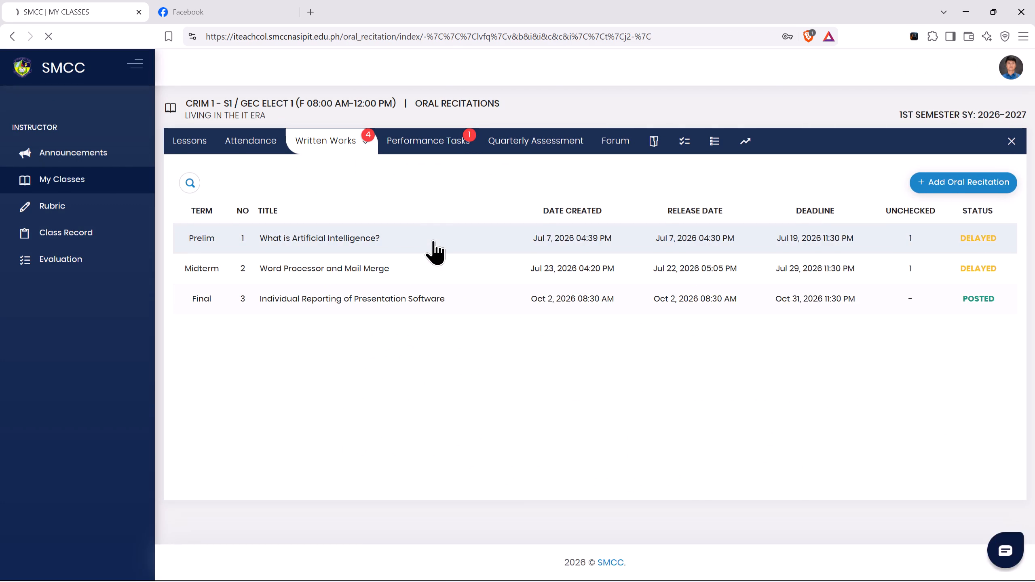
pyautogui.scroll(-16, 437, 250)
pyautogui.scroll(-6, 474, 346)
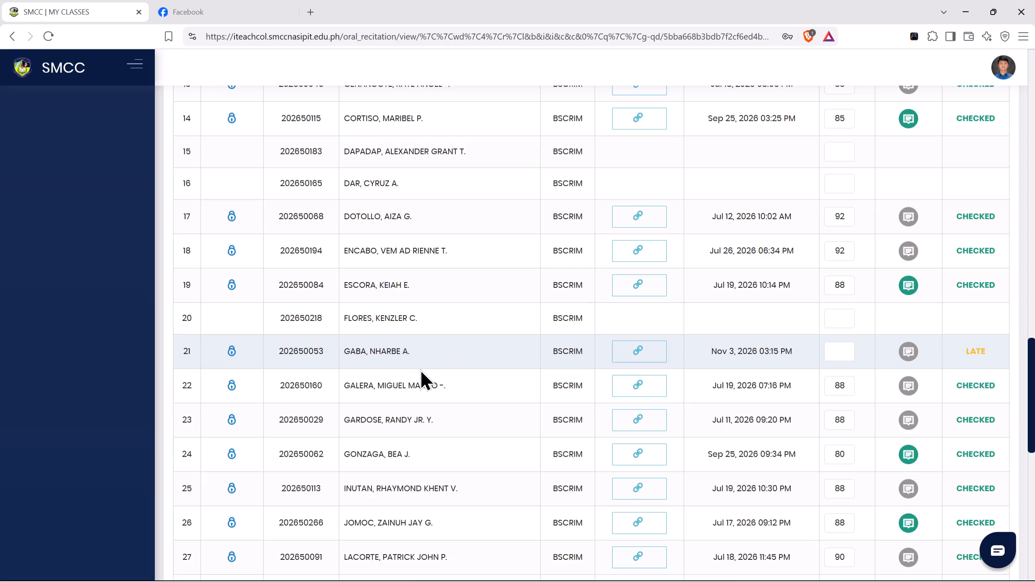
pyautogui.scroll(20, 438, 381)
pyautogui.scroll(12, 438, 381)
# Review the student submissions and grades for the Midterm oral recitation Word Processor and Mail Merge.
pyautogui.click(302, 140)
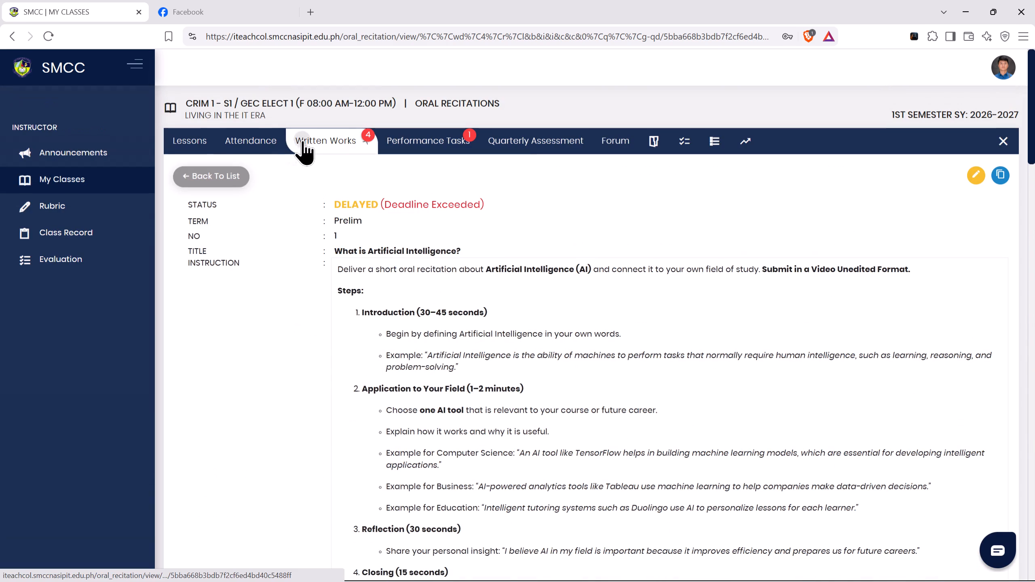
pyautogui.click(323, 237)
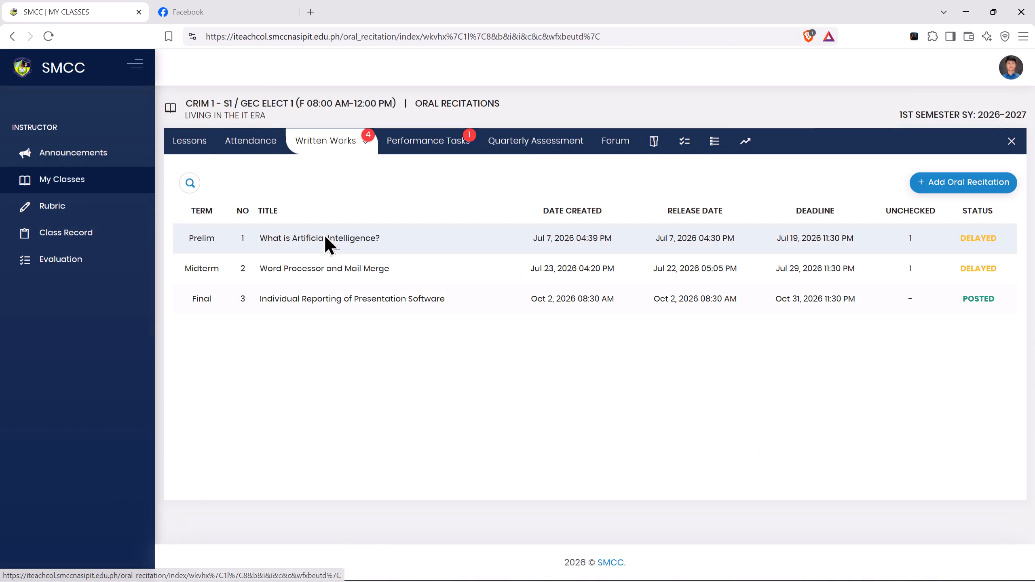
pyautogui.click(410, 256)
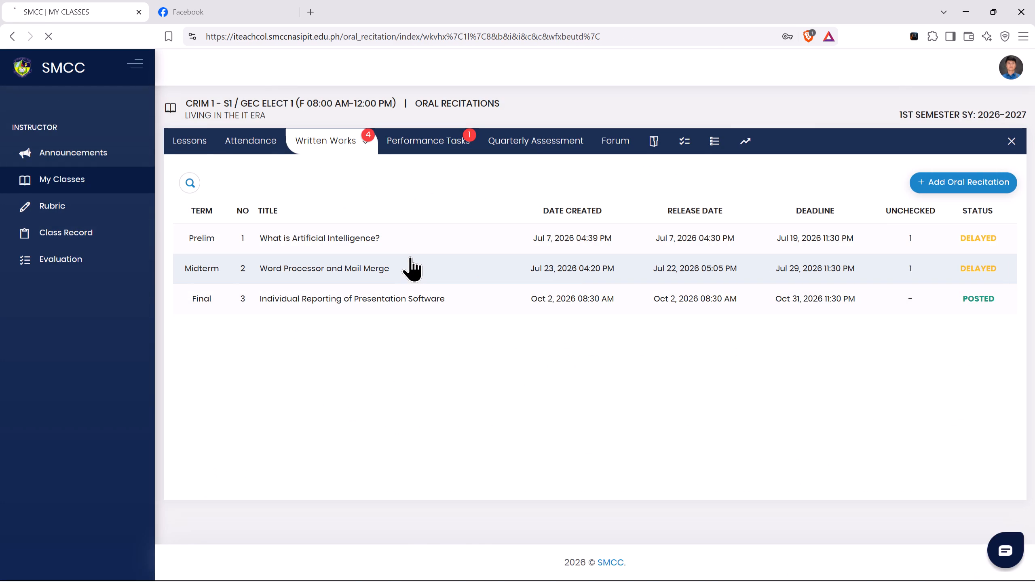
pyautogui.scroll(-13, 411, 274)
pyautogui.scroll(1, 424, 301)
pyautogui.scroll(-8, 423, 301)
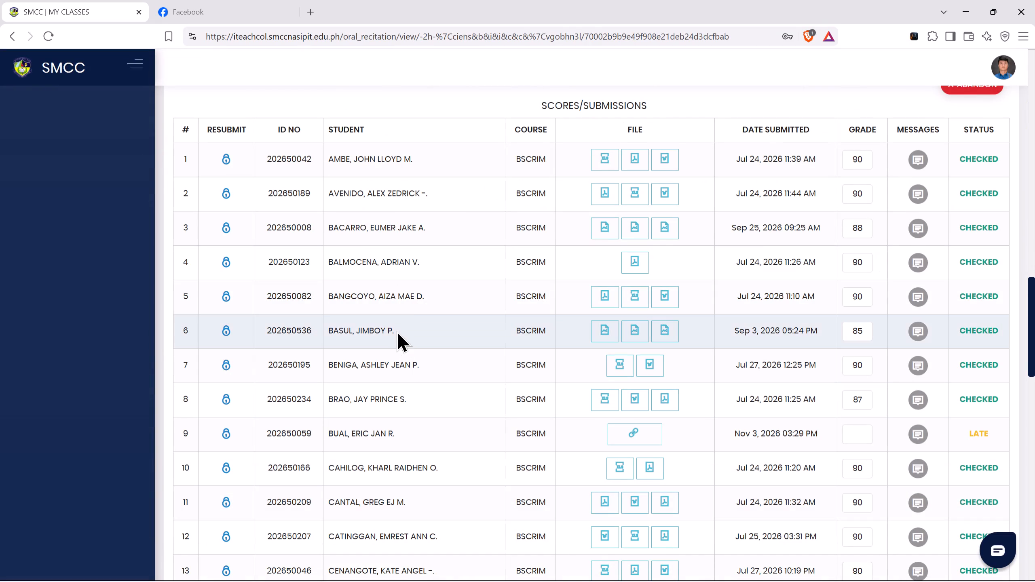
pyautogui.scroll(-7, 411, 306)
pyautogui.scroll(10, 428, 354)
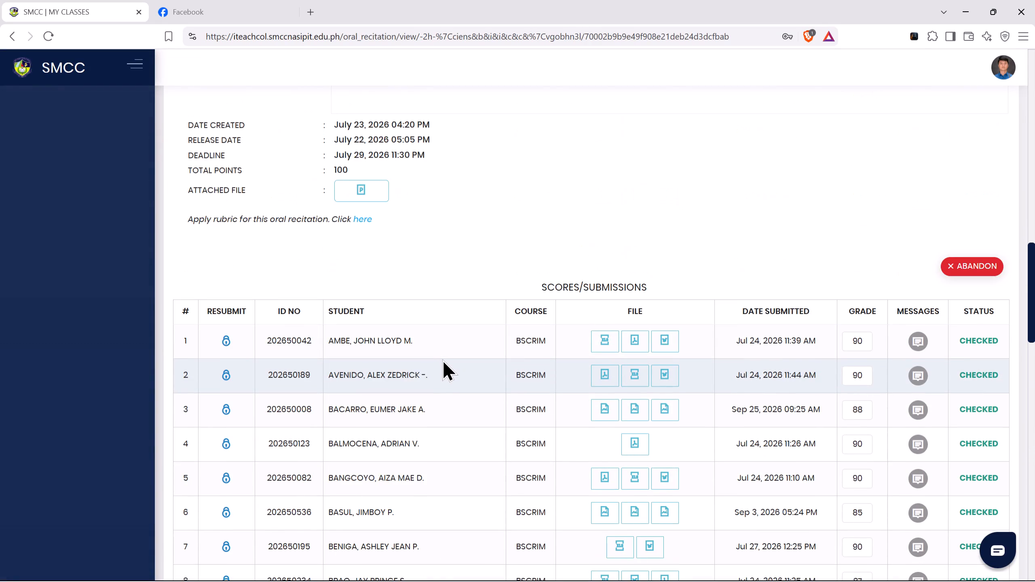
pyautogui.scroll(-12, 443, 359)
pyautogui.scroll(6, 445, 364)
pyautogui.scroll(10, 565, 264)
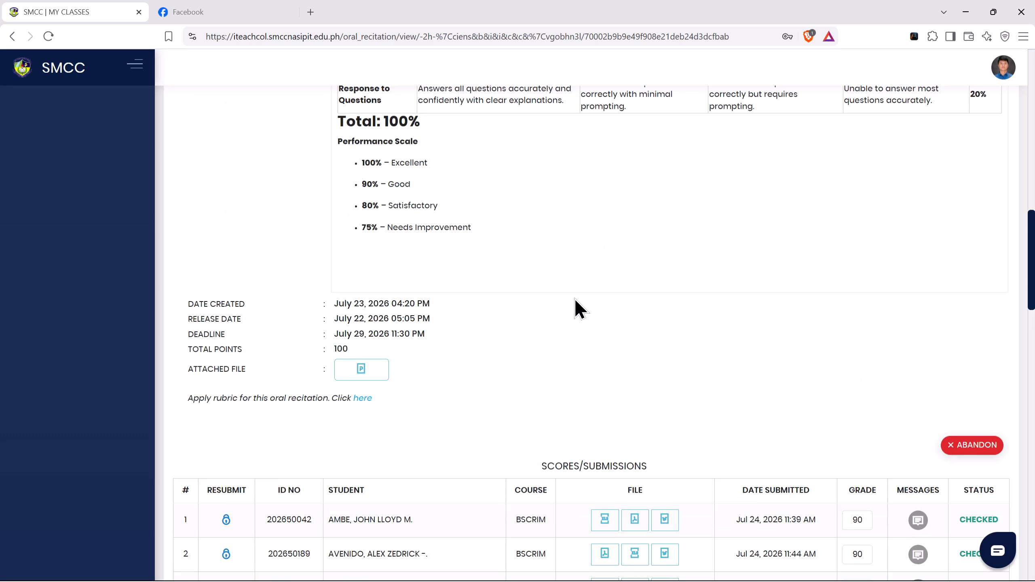
pyautogui.scroll(7, 574, 297)
pyautogui.scroll(13, 384, 167)
# Review the submissions for the Prelim performance task Word Processor and Mail Merge, and return to the class list.
pyautogui.click(428, 152)
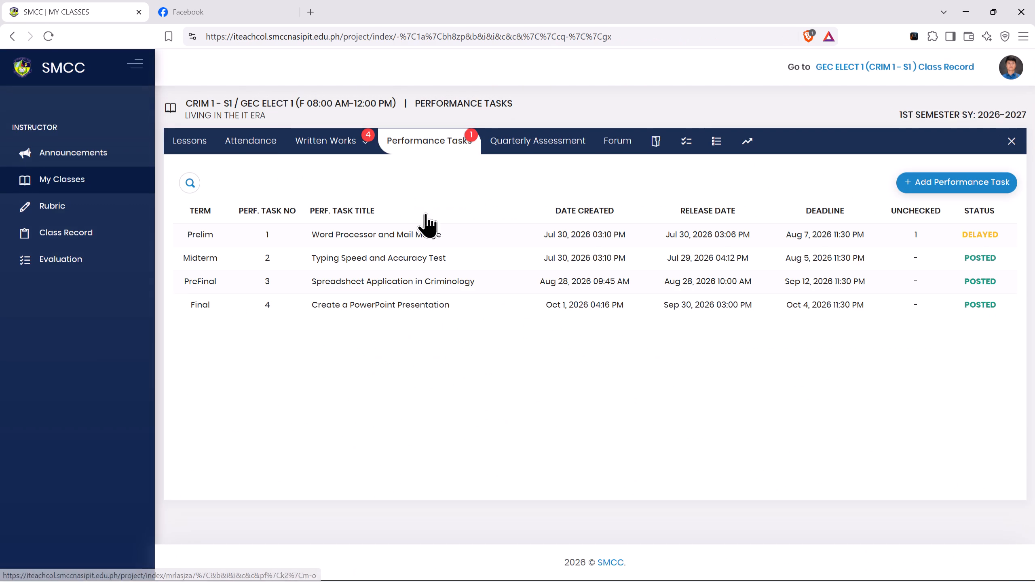
pyautogui.click(432, 241)
pyautogui.click(430, 237)
pyautogui.scroll(-8, 430, 248)
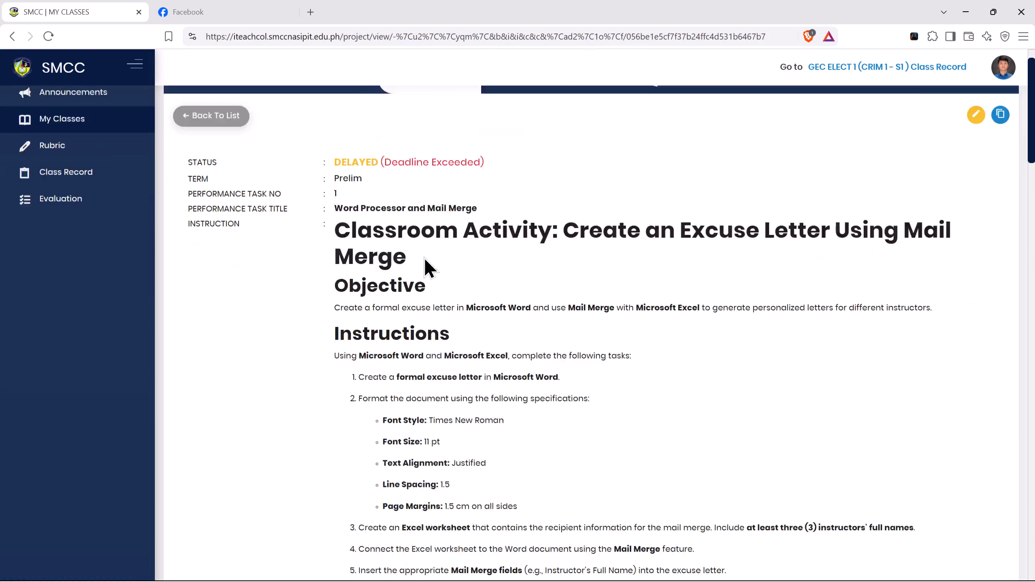
pyautogui.scroll(-7, 432, 262)
pyautogui.scroll(-6, 441, 309)
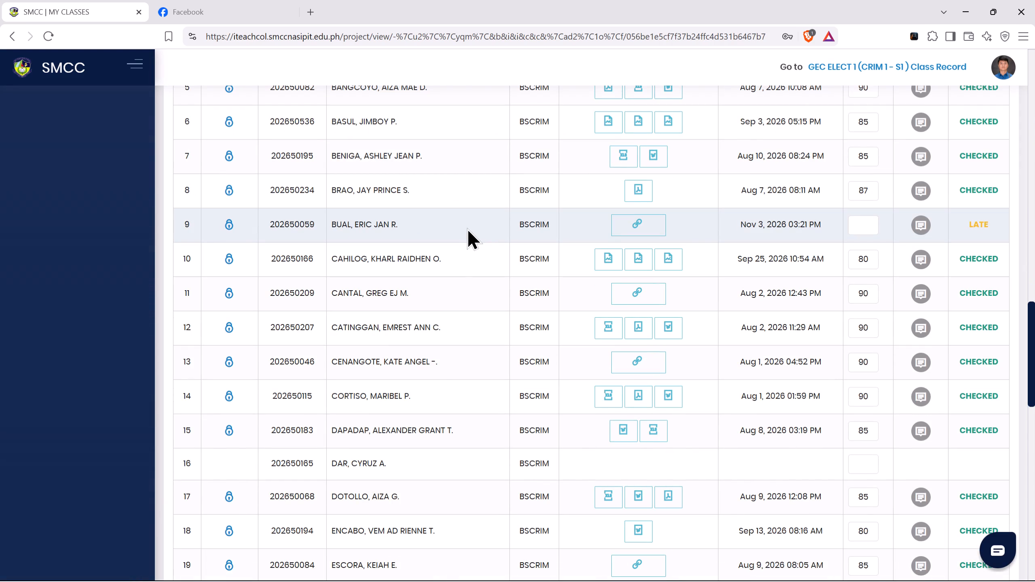
pyautogui.click(454, 240)
pyautogui.scroll(17, 465, 325)
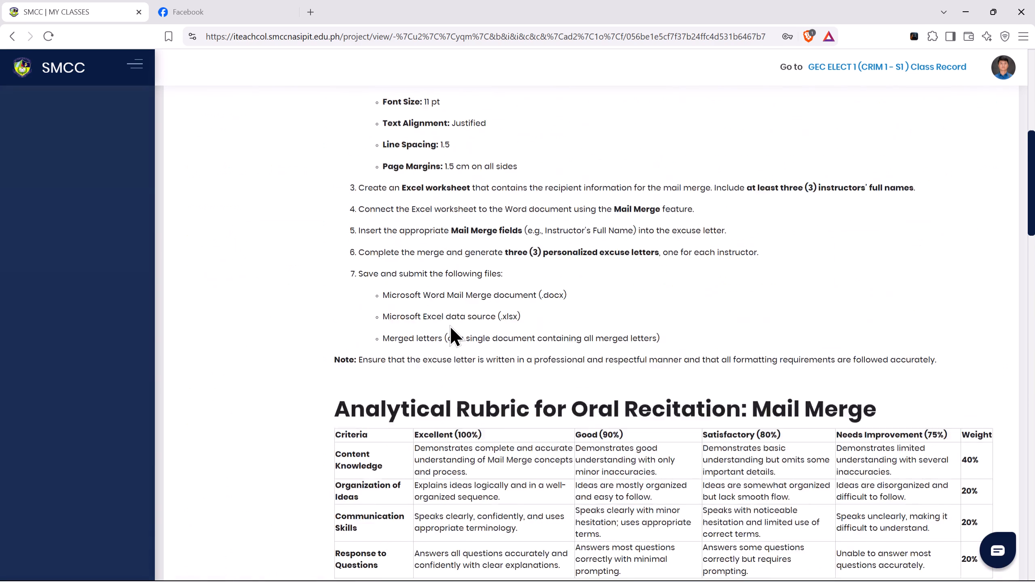
pyautogui.scroll(4, 450, 325)
pyautogui.click(415, 327)
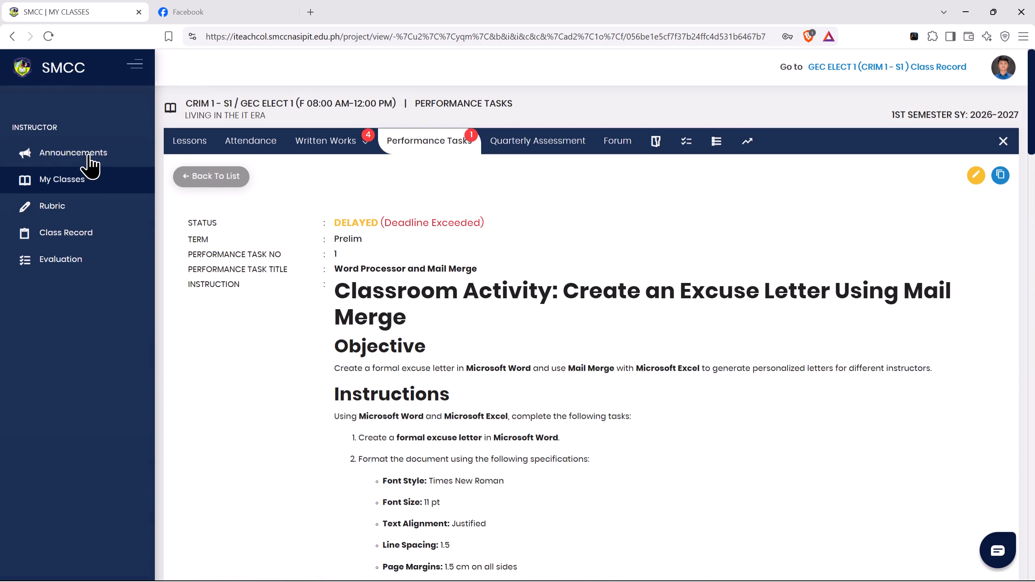
pyautogui.click(91, 178)
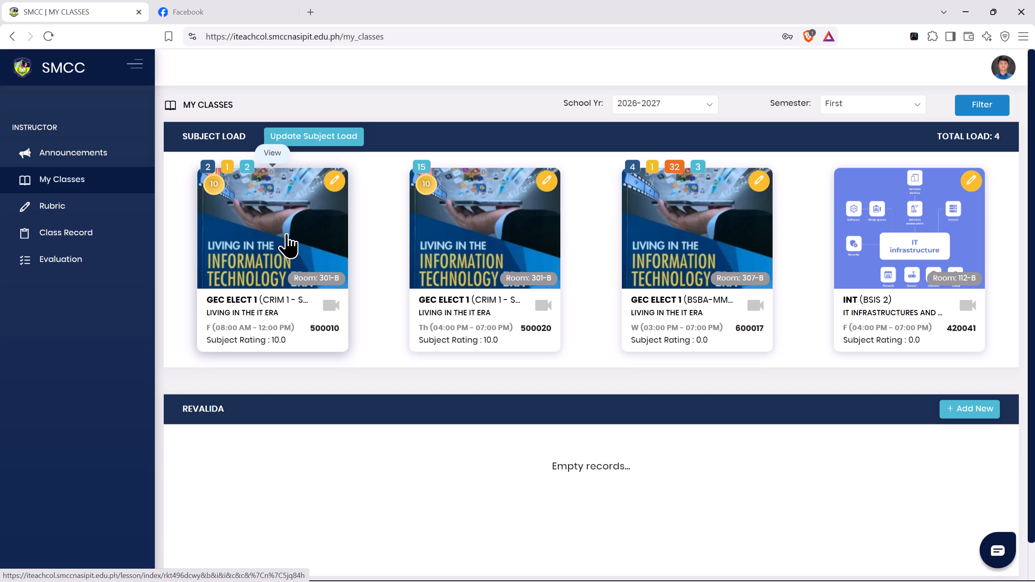
# Switch back to the top scorer workbook in Excel and select NARANJO's score cell.
pyautogui.hotkey('alt', 'Tab')
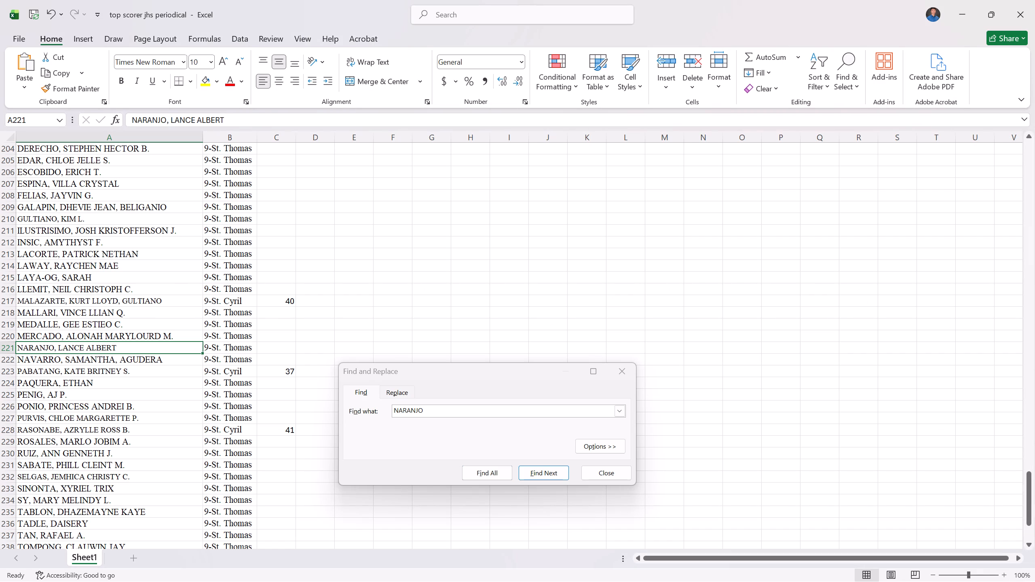
pyautogui.click(282, 350)
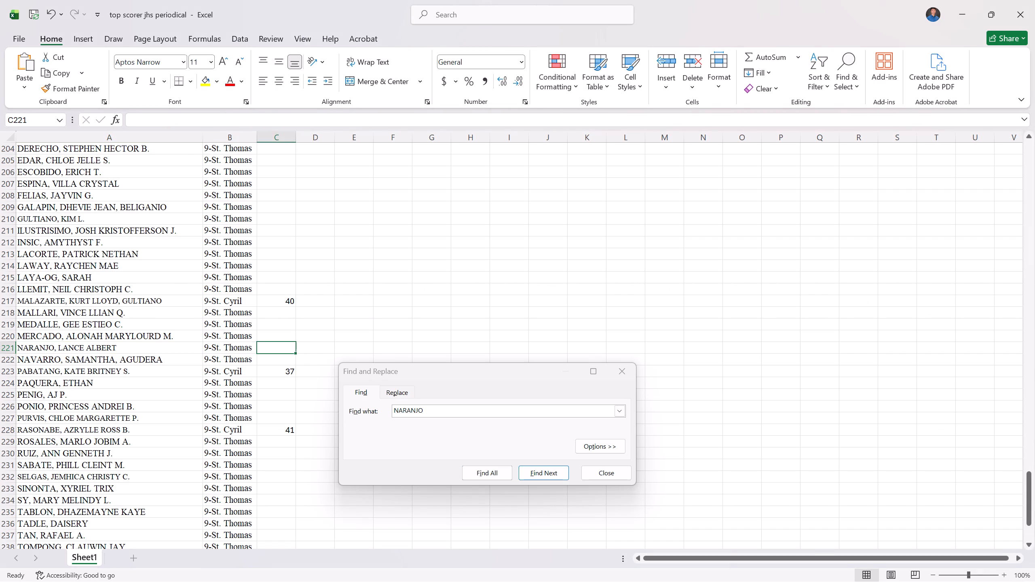
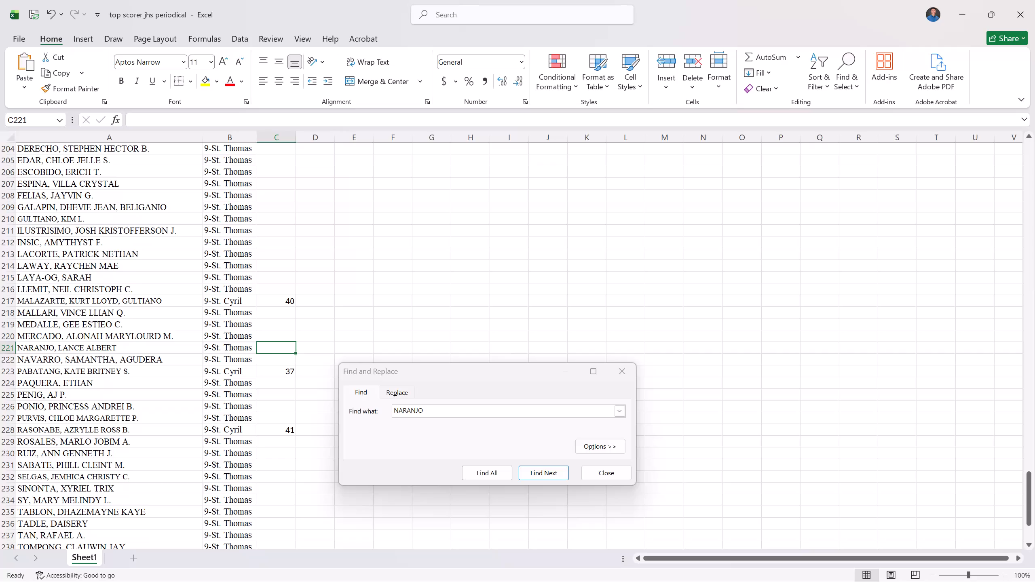
pyautogui.write('43')
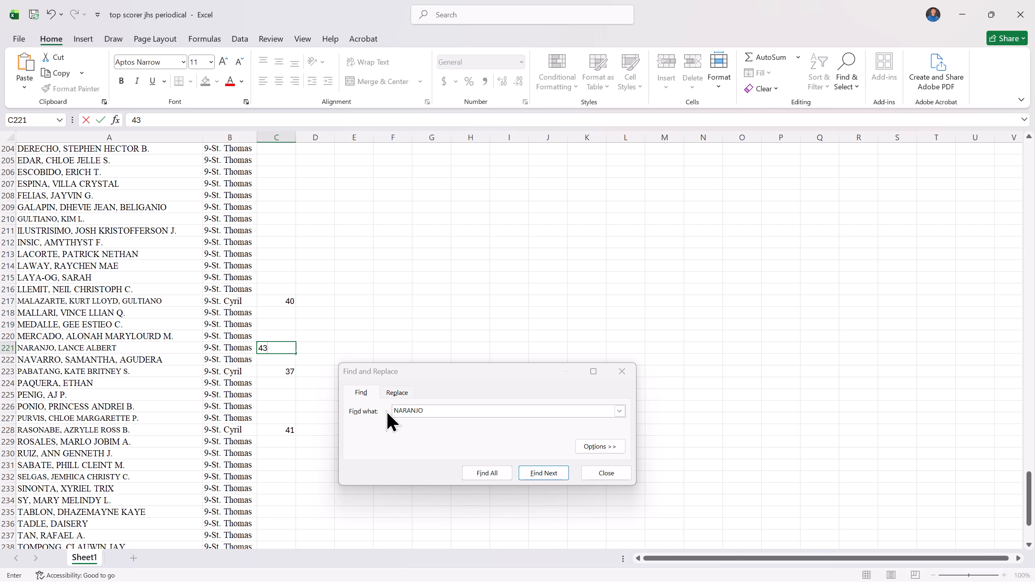
pyautogui.moveTo(431, 409); pyautogui.dragTo(208, 396)
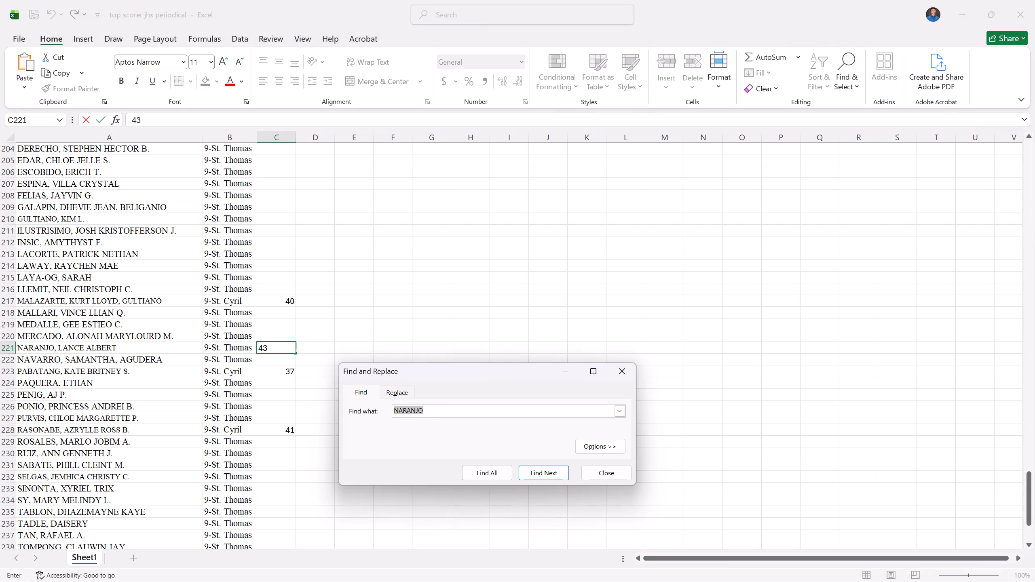
pyautogui.click(235, 351)
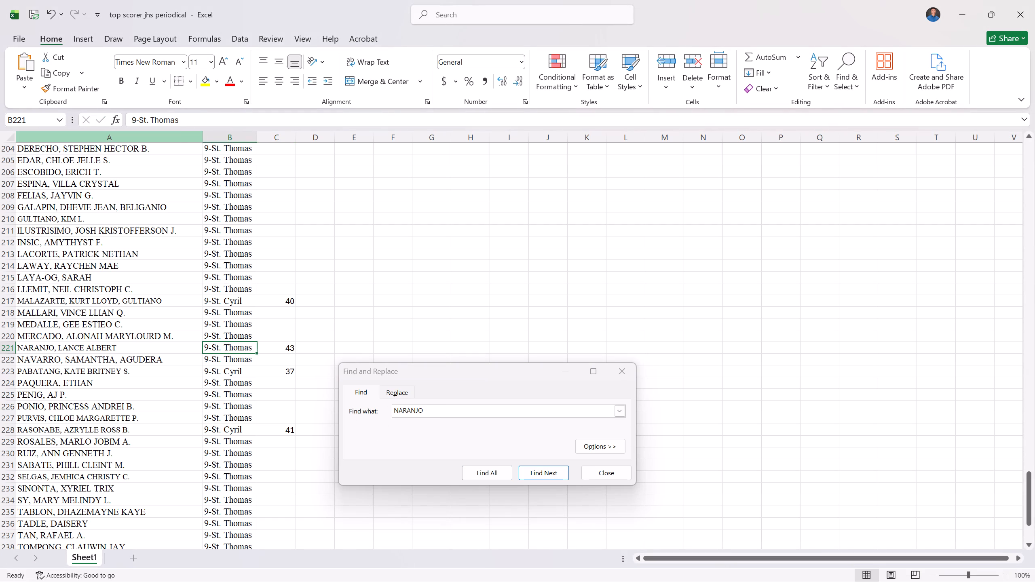
pyautogui.moveTo(190, 124); pyautogui.dragTo(185, 122)
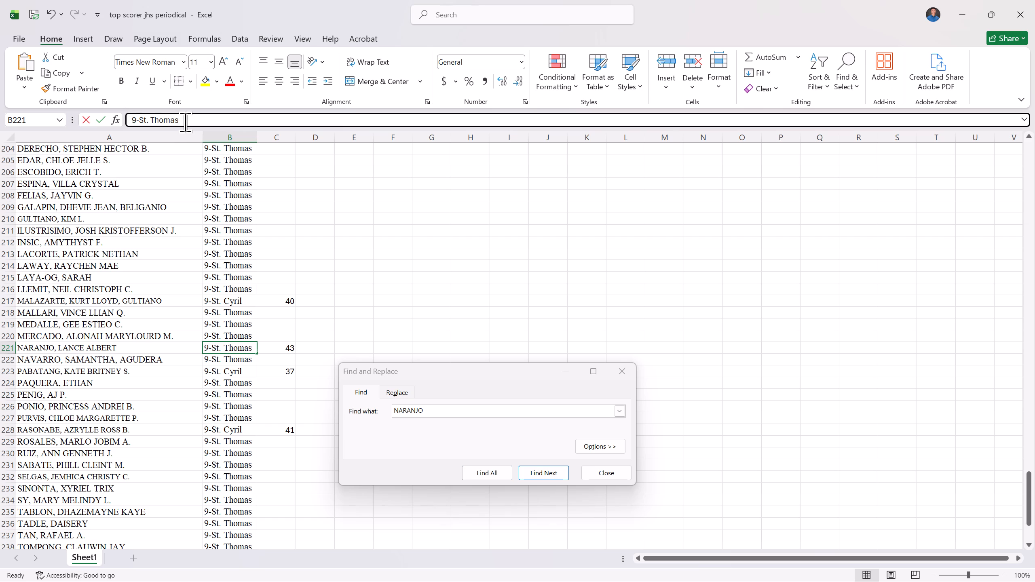
pyautogui.moveTo(185, 122); pyautogui.dragTo(150, 122)
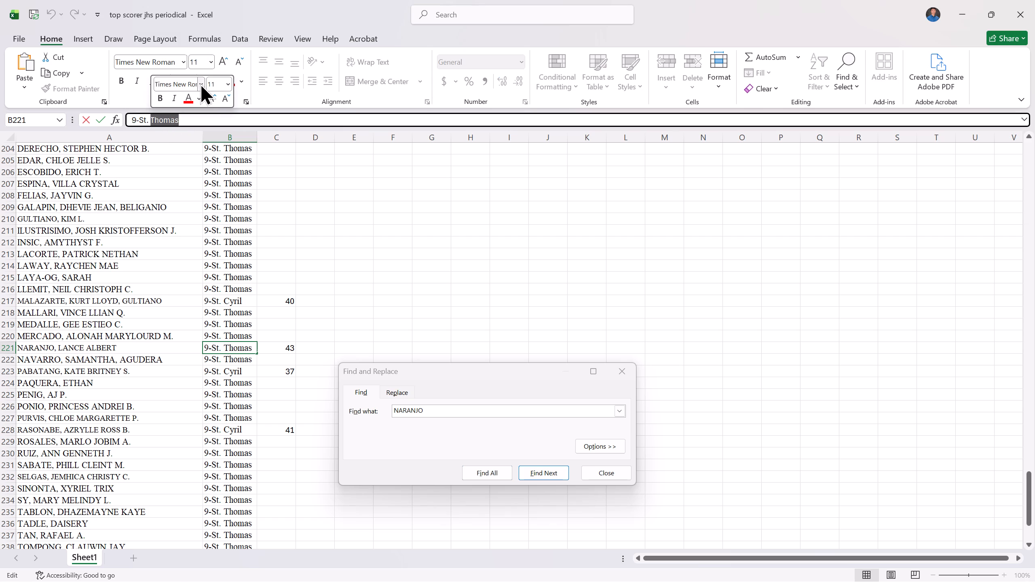
pyautogui.press('c')
pyautogui.press('Return')
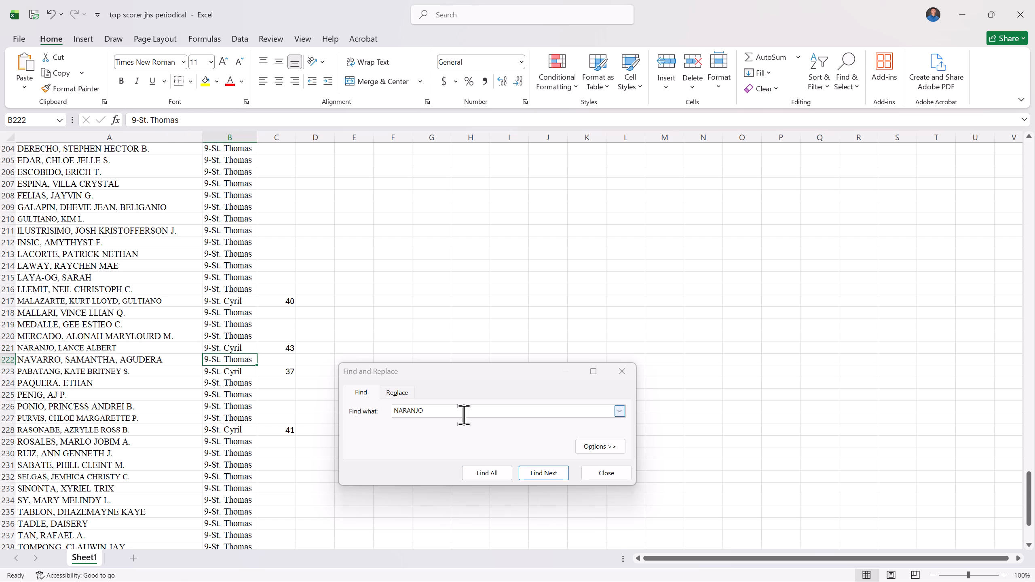
# Find MANOS in the student list and enter a score of 46 in that student's row.
pyautogui.moveTo(451, 409); pyautogui.dragTo(249, 401)
pyautogui.write('MMANOS')
pyautogui.press('Return')
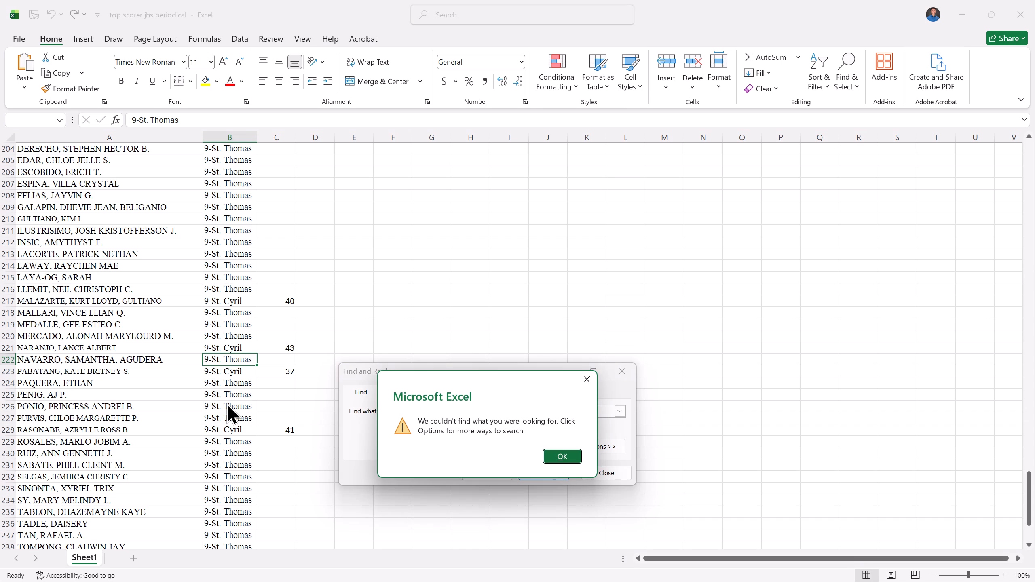
pyautogui.press('Return')
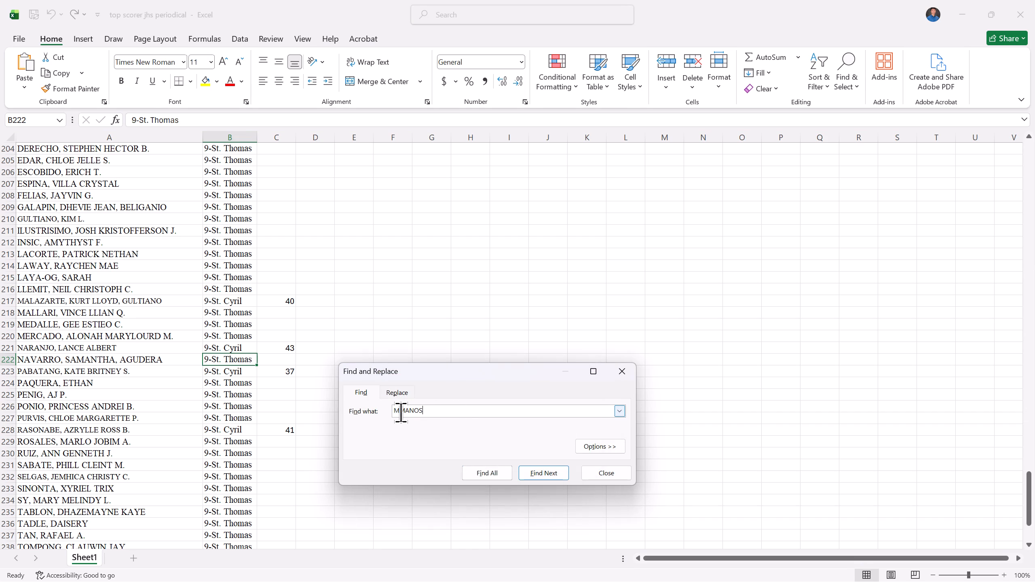
pyautogui.click(402, 412)
pyautogui.press('BackSpace')
pyautogui.press('Return')
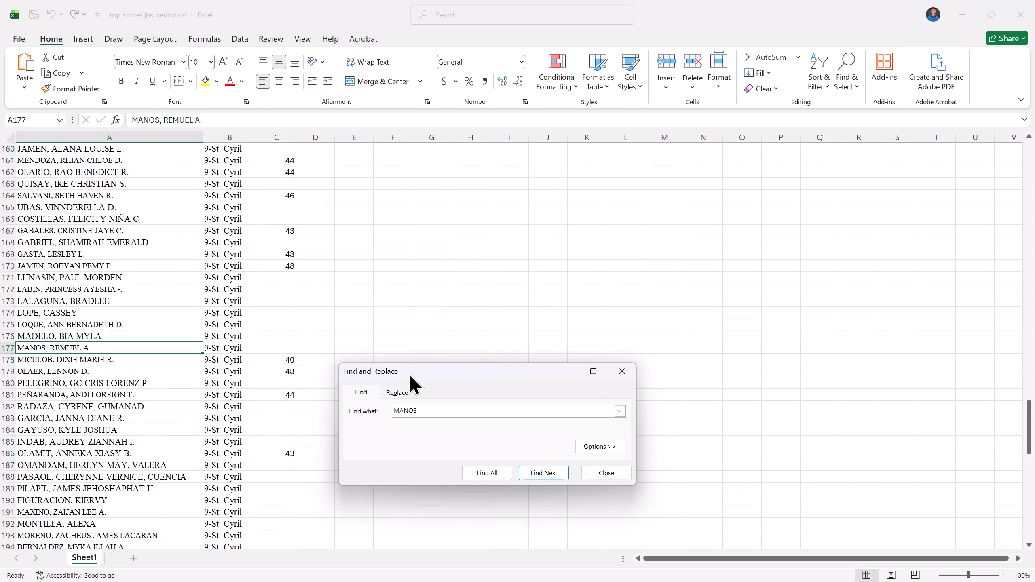
pyautogui.click(283, 349)
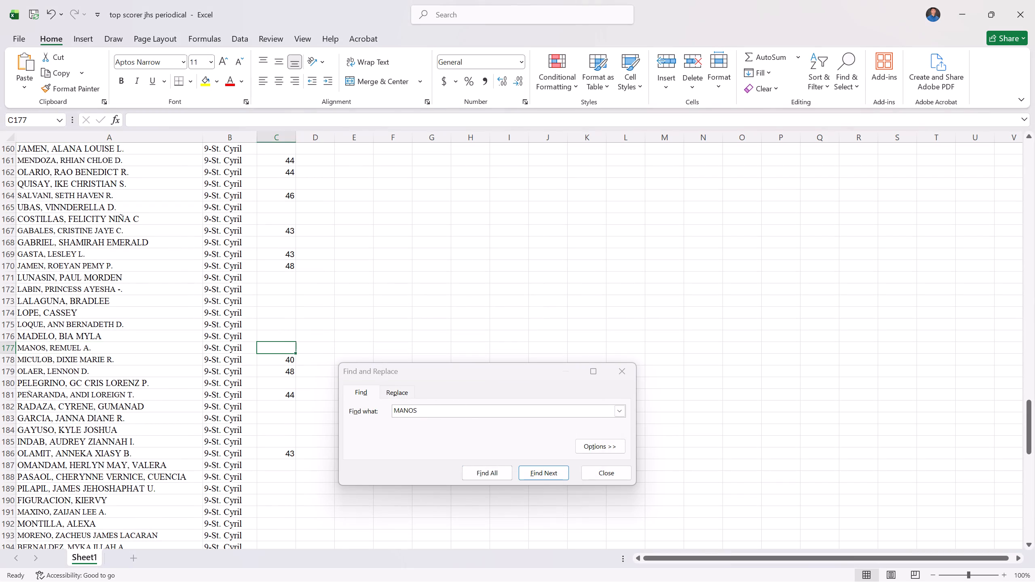
pyautogui.press('4')
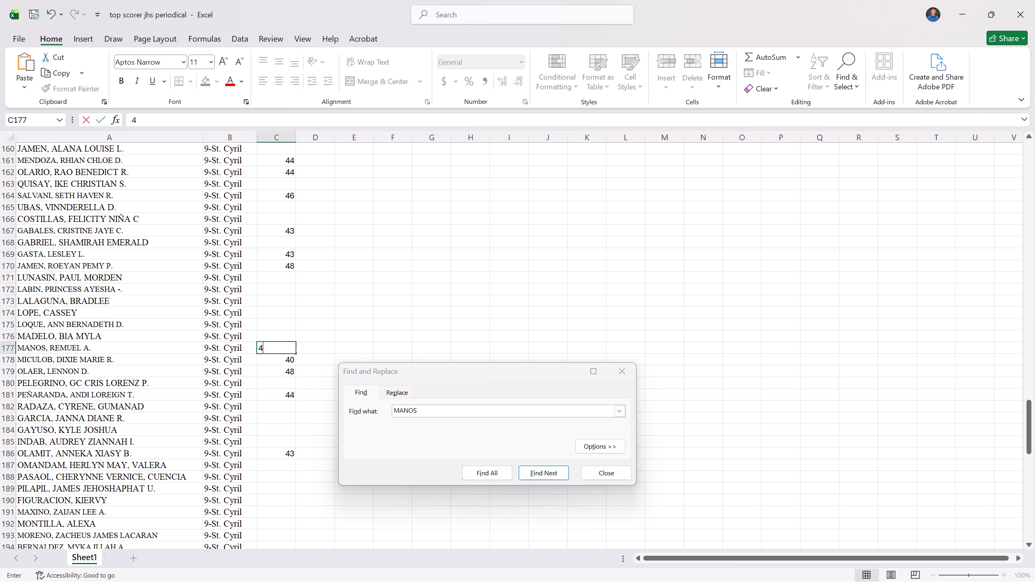
pyautogui.press('6')
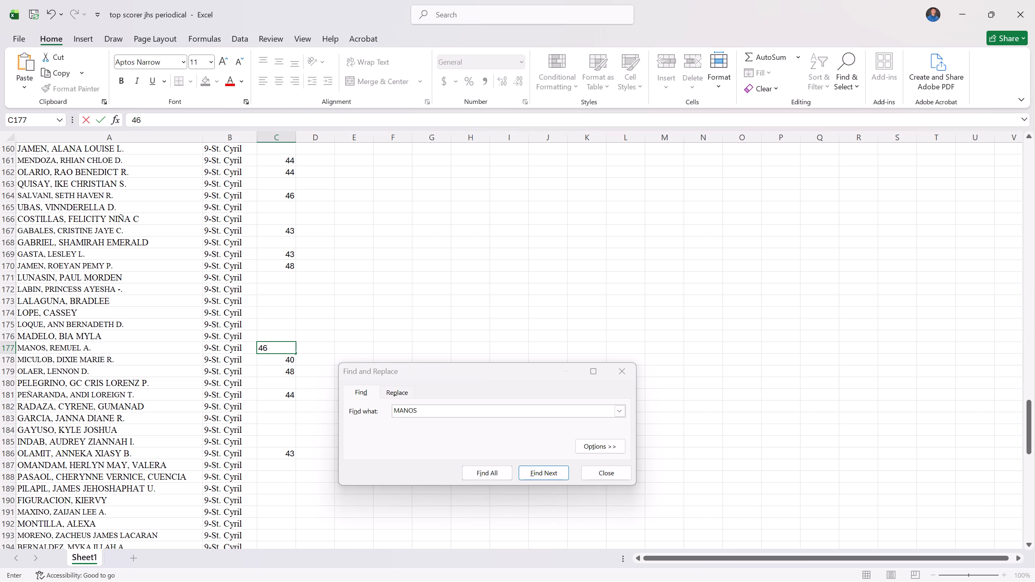
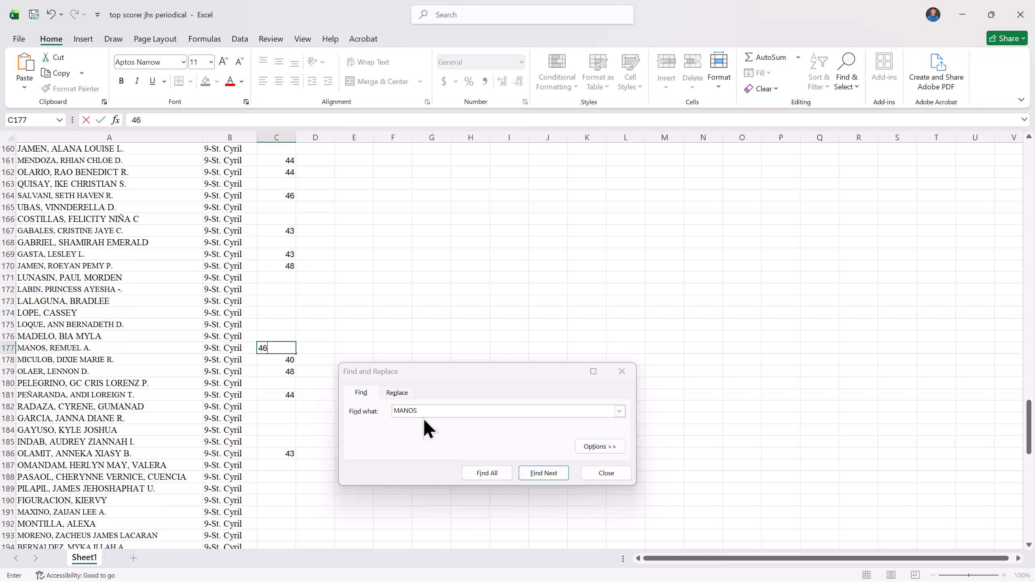
pyautogui.moveTo(431, 412); pyautogui.dragTo(298, 405)
pyautogui.write('CASANO')
pyautogui.press('Return')
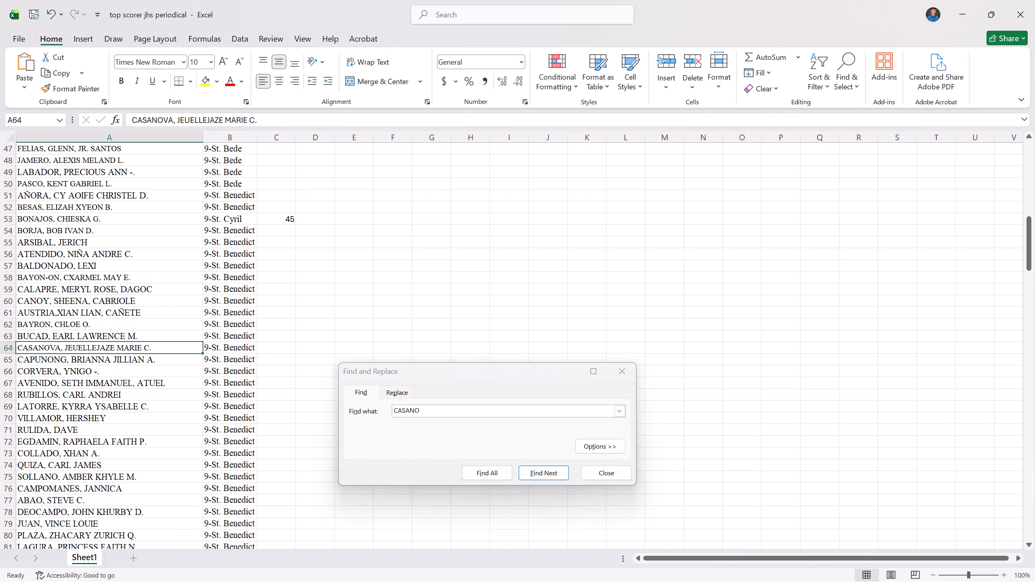
pyautogui.click(241, 349)
pyautogui.moveTo(190, 118); pyautogui.dragTo(151, 125)
pyautogui.write("C'")
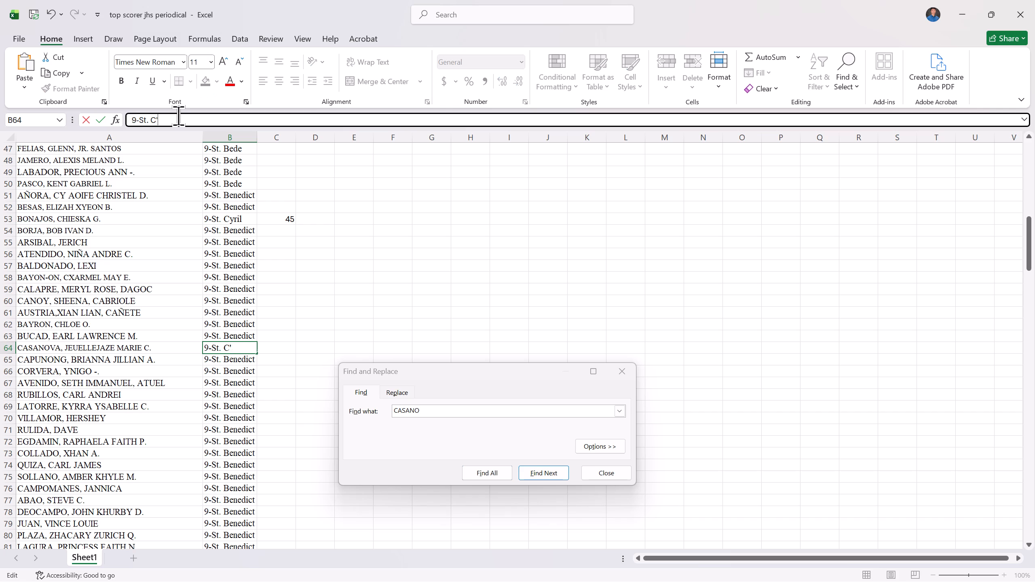
pyautogui.press('BackSpace')
pyautogui.press('y')
pyautogui.press('Return')
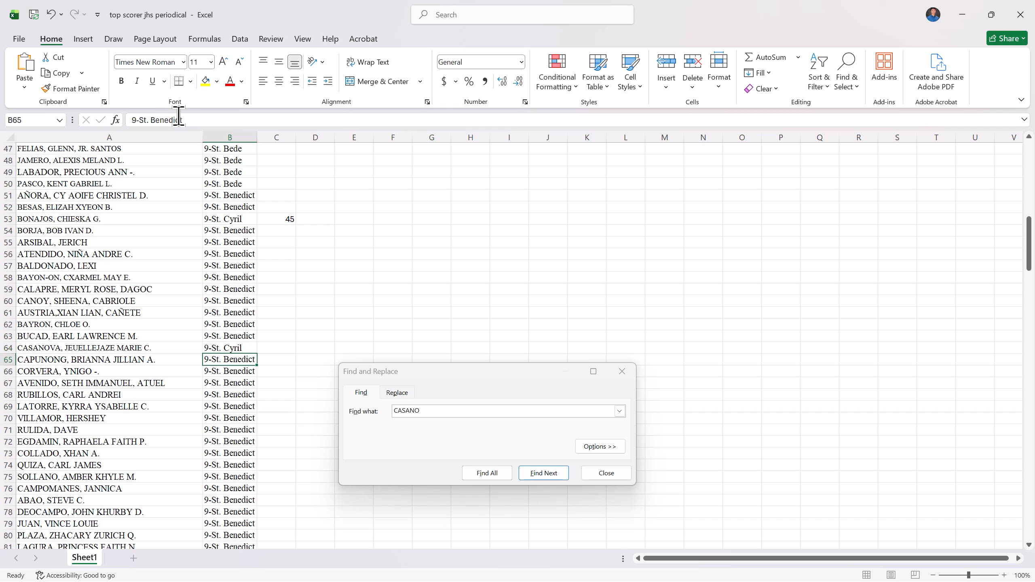
pyautogui.click(273, 350)
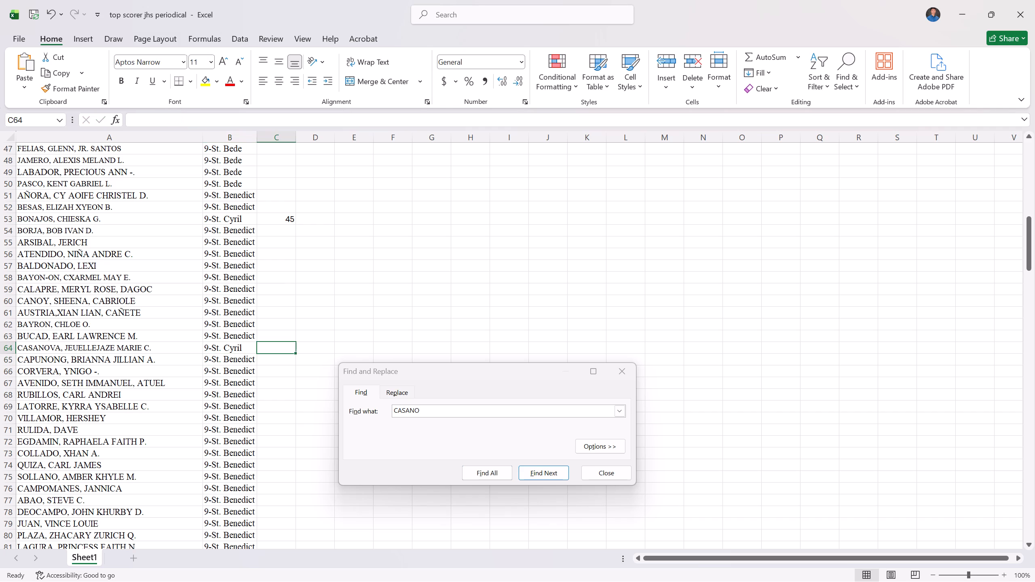
pyautogui.write('40')
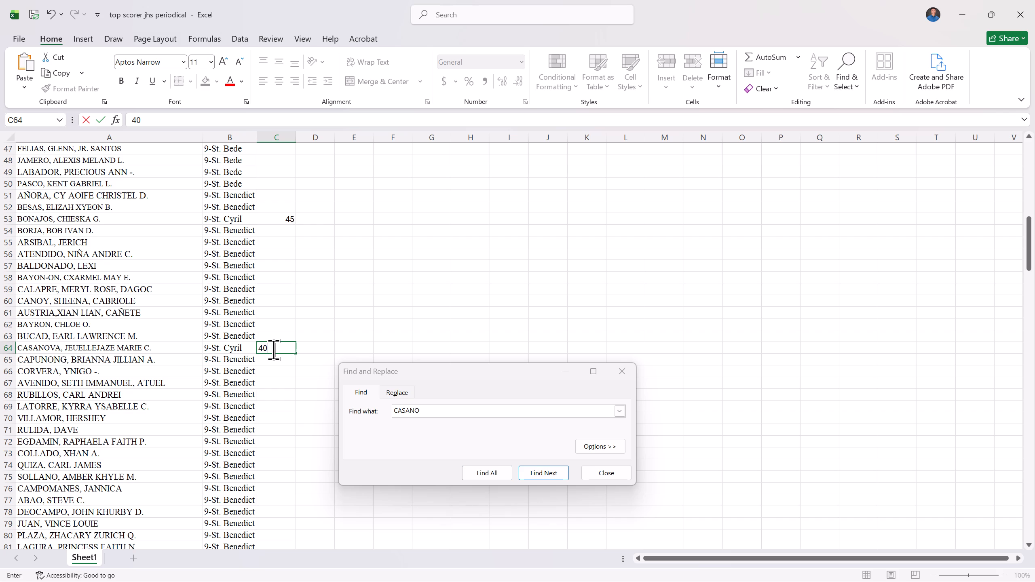
pyautogui.click(419, 409)
pyautogui.moveTo(435, 409); pyautogui.dragTo(198, 434)
pyautogui.write('TIMOGAN')
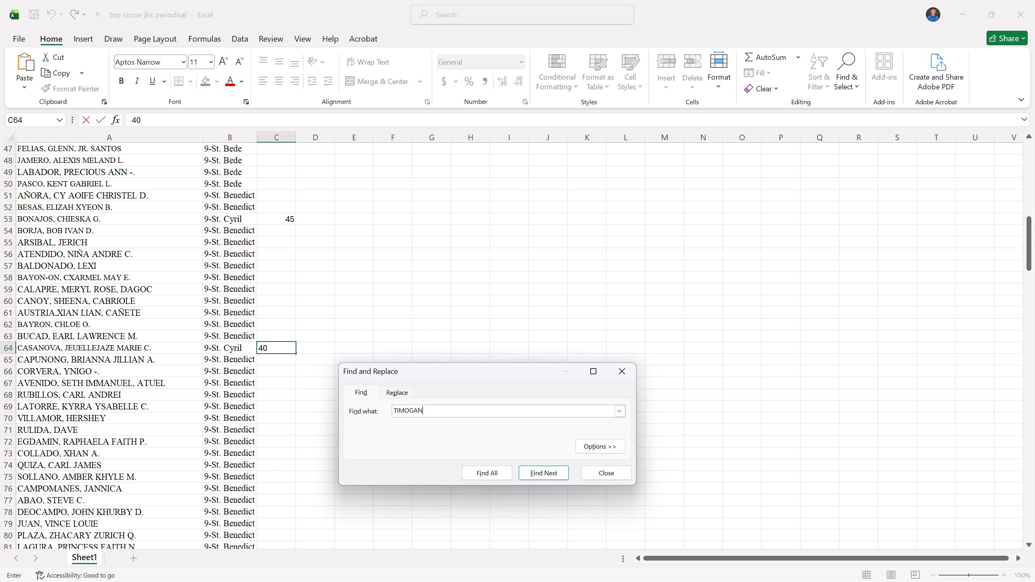
pyautogui.press('Return')
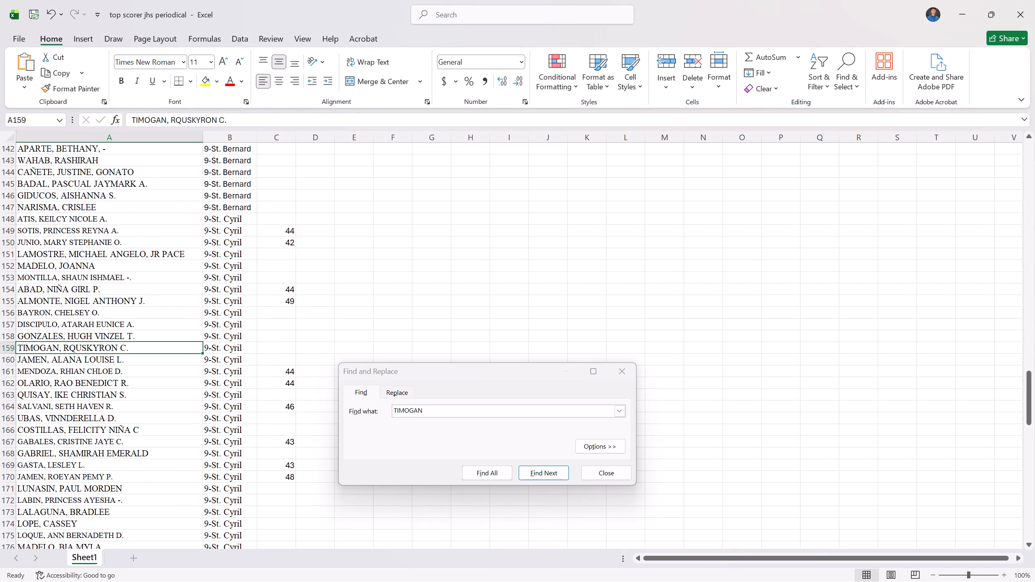
pyautogui.click(282, 352)
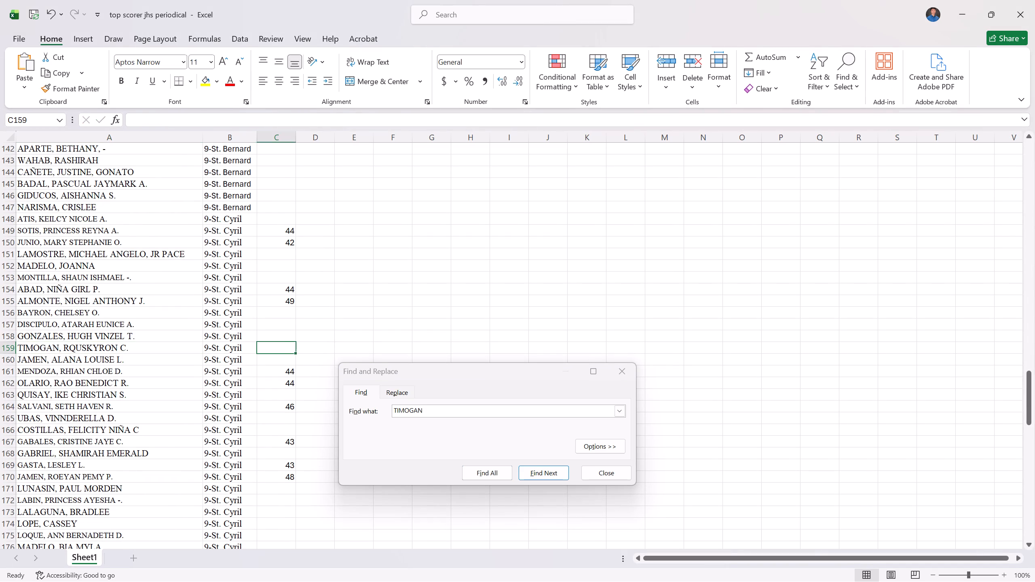
pyautogui.write('44')
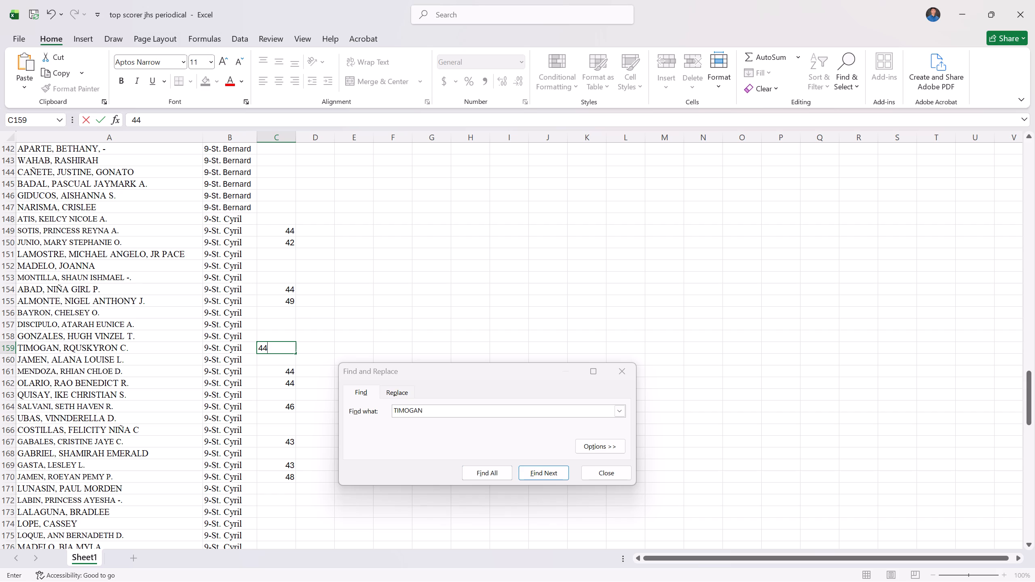
# Switch from the score sheet to another open window.
pyautogui.hotkey('alt', 'Tab')
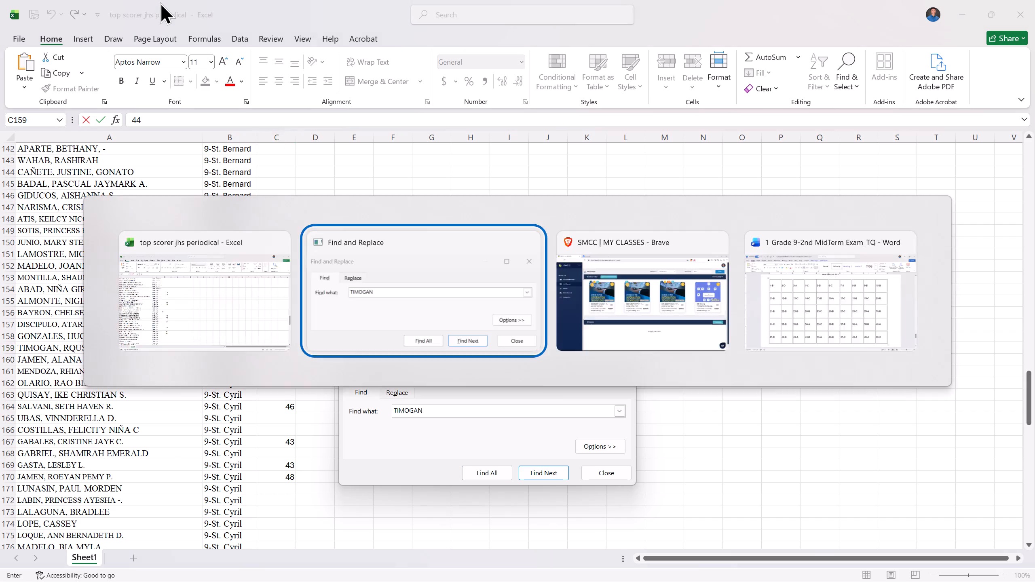
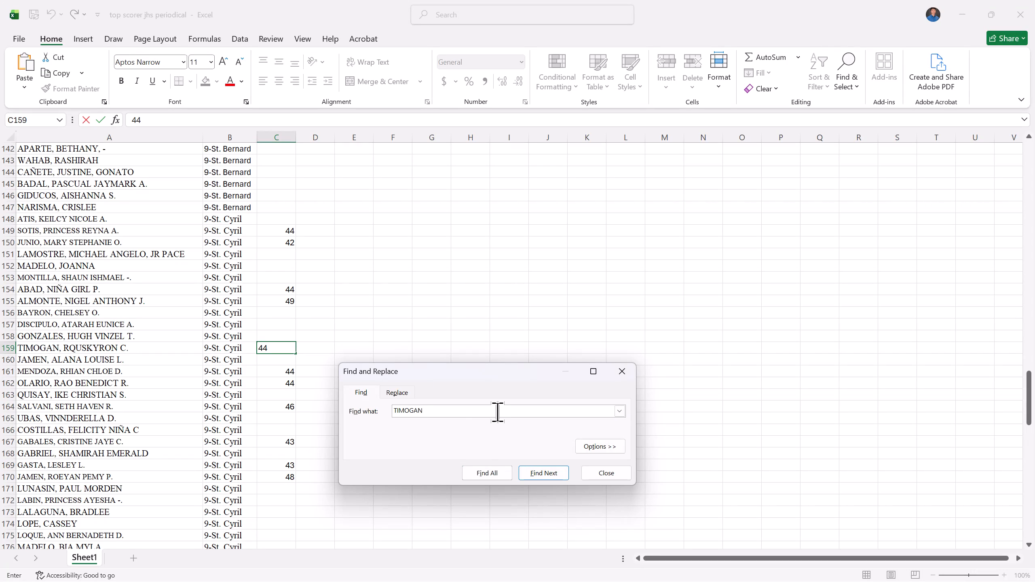
# Search the student list for CASA.
pyautogui.hotkey('ctrl', 'y')
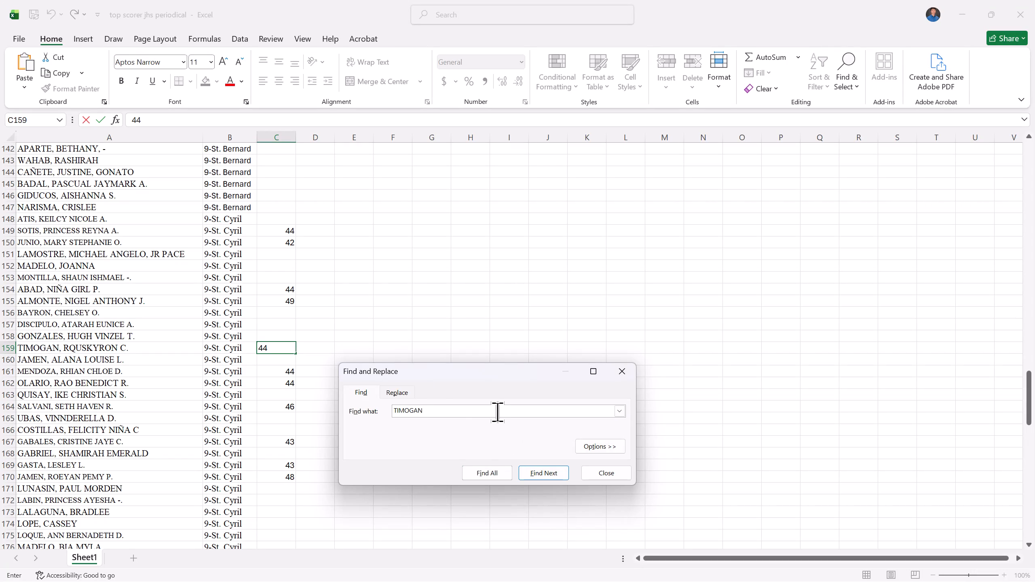
pyautogui.hotkey('ctrl', 'y')
pyautogui.click(497, 412)
pyautogui.moveTo(496, 411); pyautogui.dragTo(213, 404)
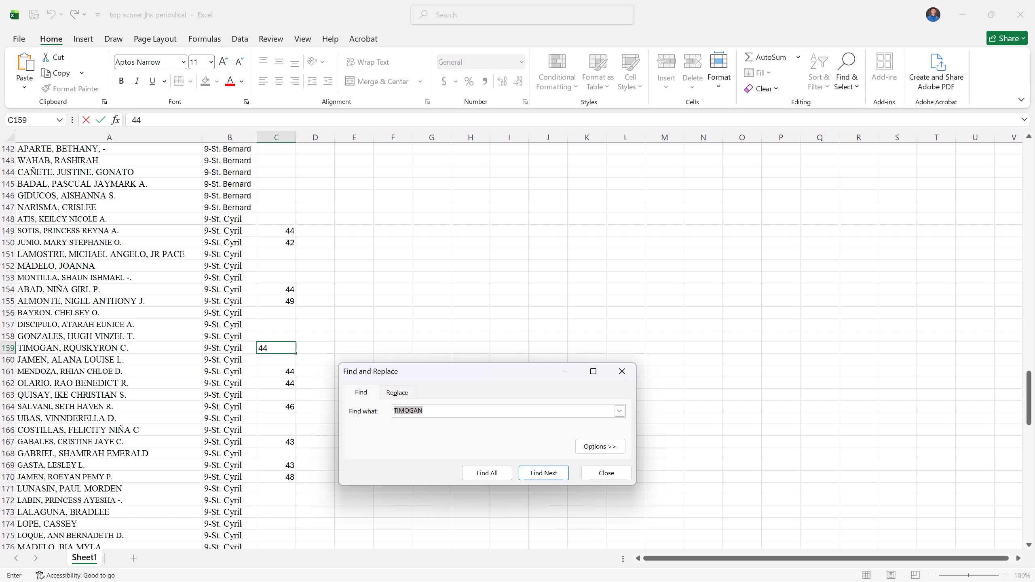
pyautogui.write('CASA')
pyautogui.press('Return')
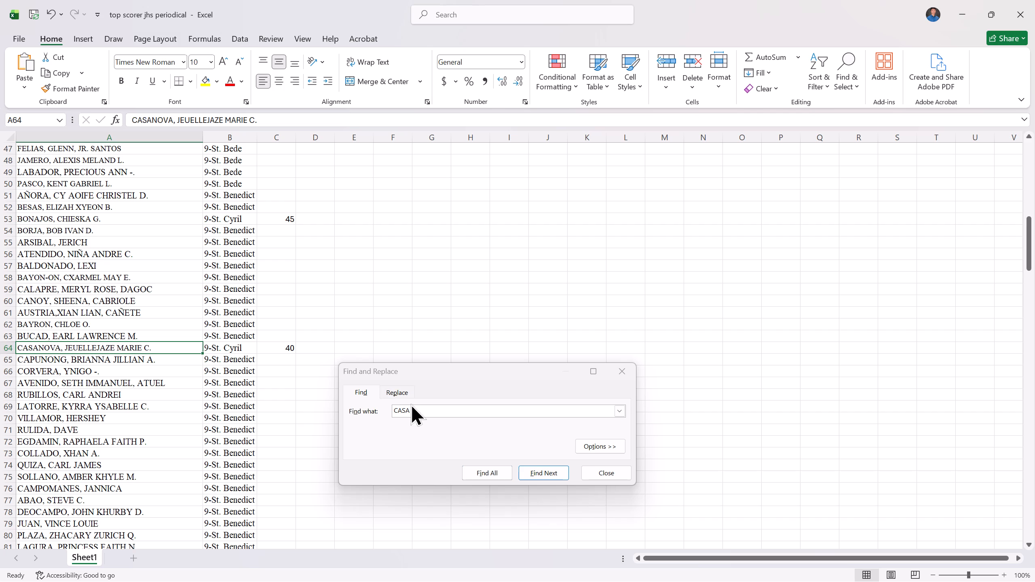
pyautogui.moveTo(416, 407); pyautogui.dragTo(180, 399)
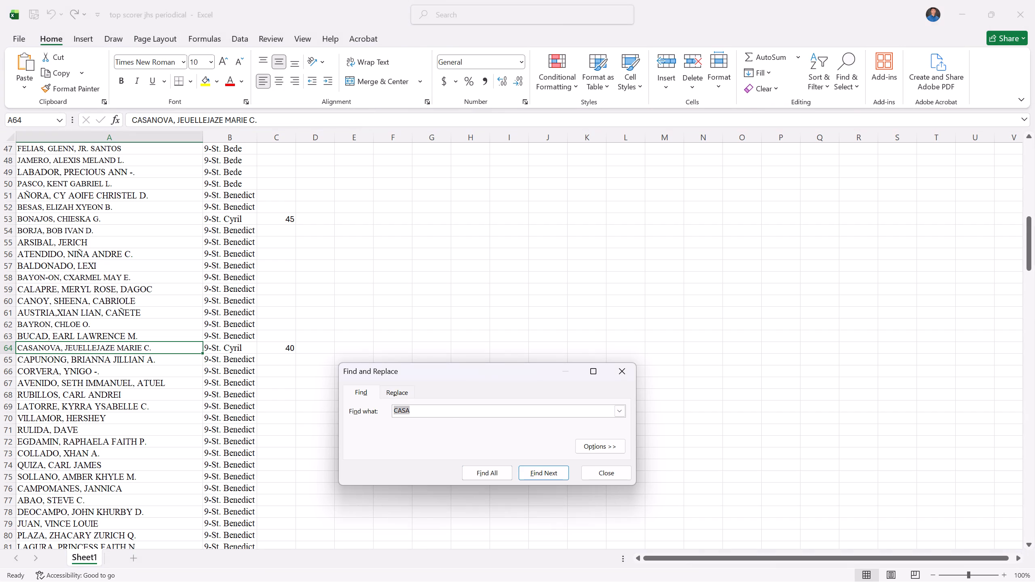
pyautogui.write('DUMANCAS')
pyautogui.press('Return')
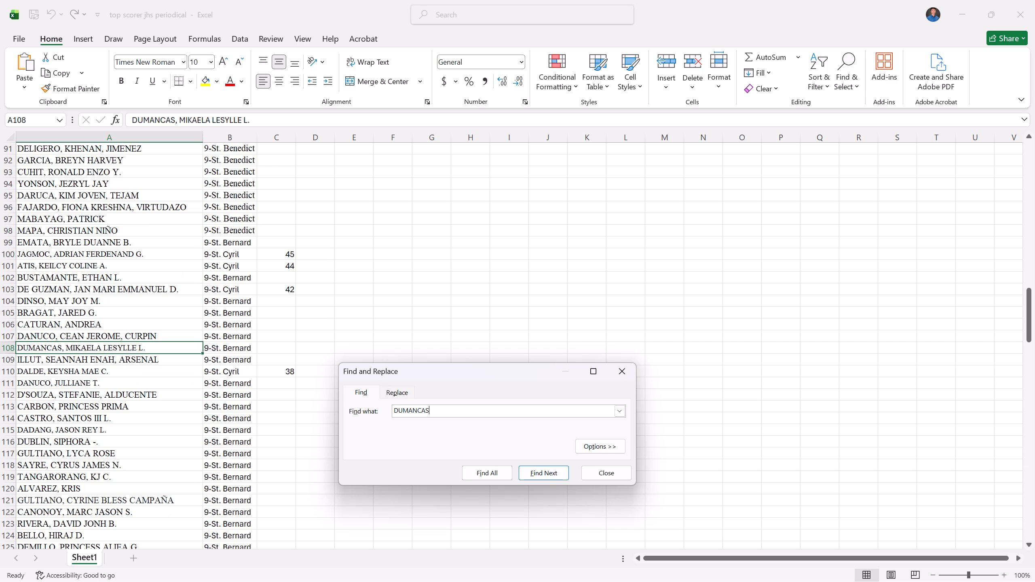
pyautogui.click(246, 349)
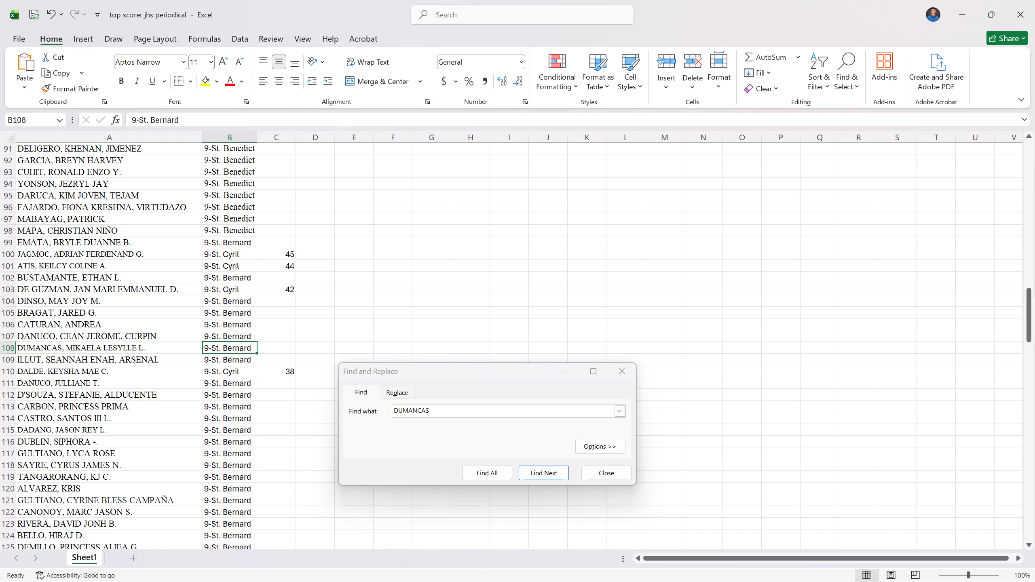
pyautogui.moveTo(207, 118); pyautogui.dragTo(149, 123)
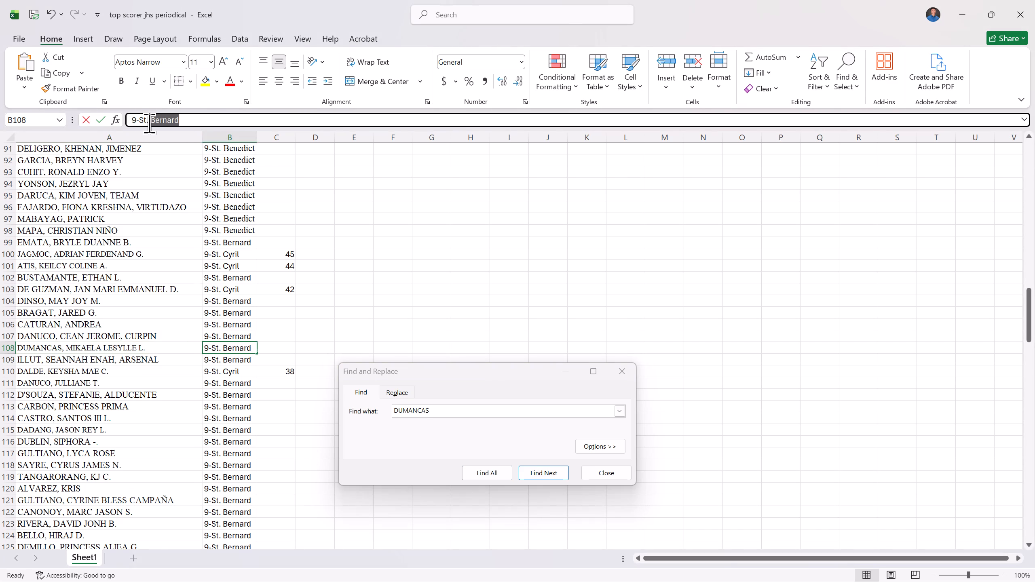
pyautogui.moveTo(149, 123); pyautogui.dragTo(157, 124)
pyautogui.click(157, 122)
pyautogui.moveTo(198, 120); pyautogui.dragTo(150, 122)
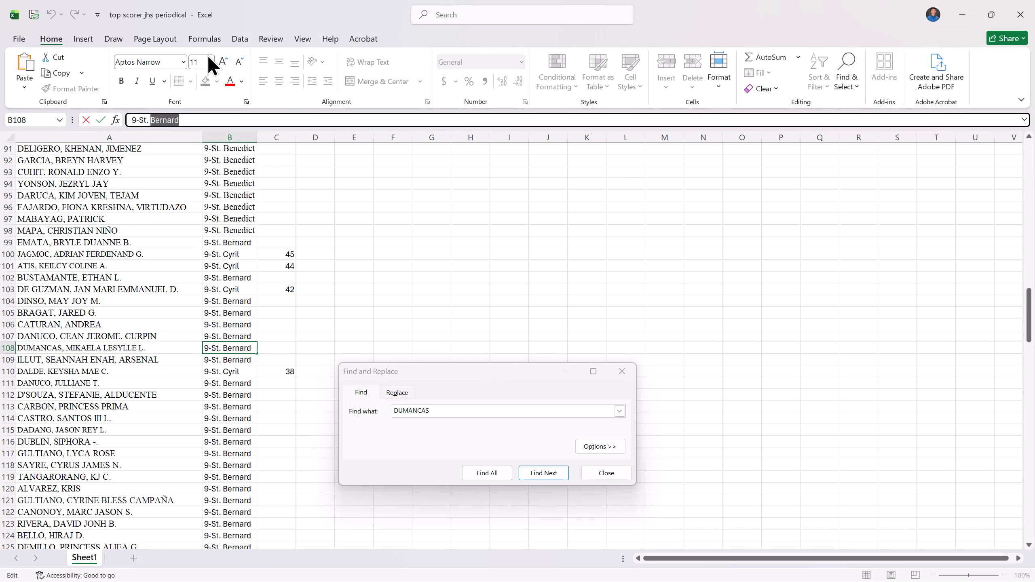
pyautogui.press('c')
pyautogui.press('Return')
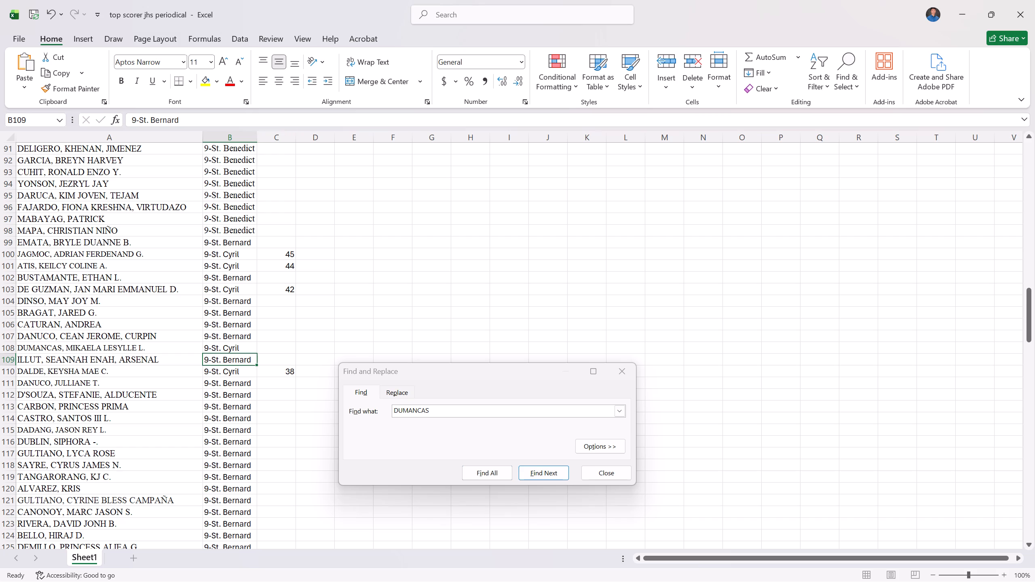
pyautogui.click(280, 347)
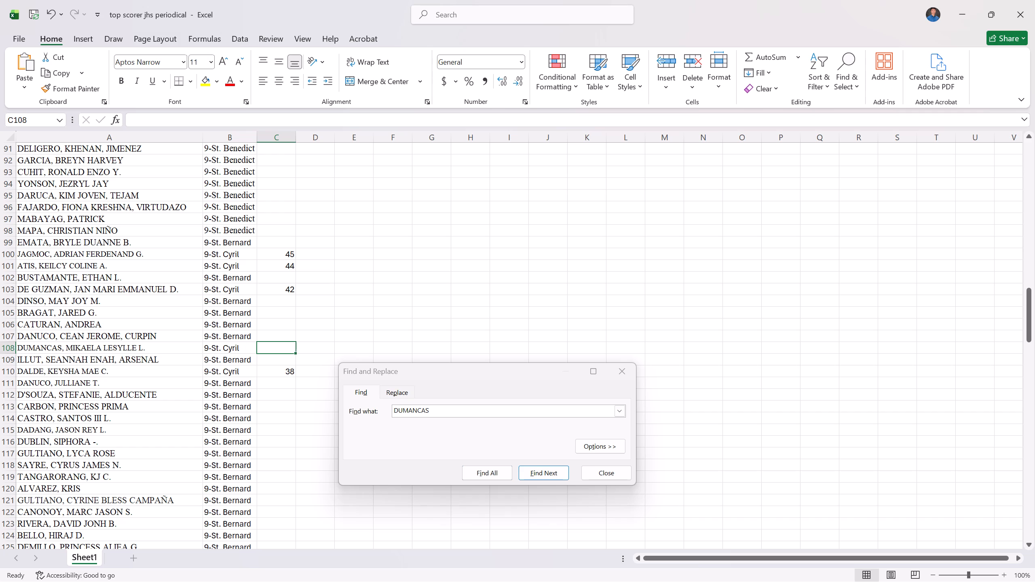
# Switch to the Brave browser and search the web for Johannes Gutenberg in a new tab.
pyautogui.hotkey('alt', 'Tab')
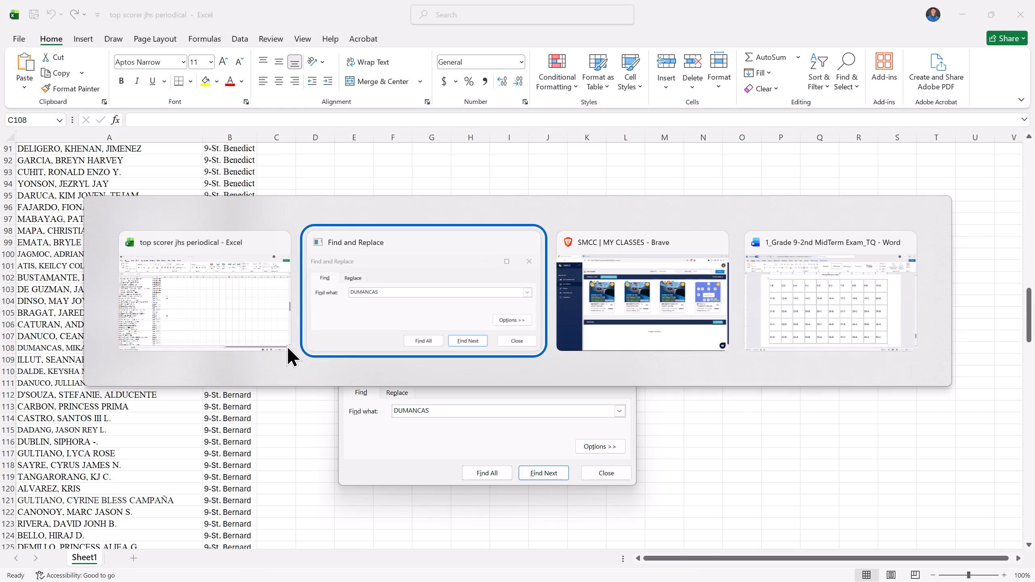
pyautogui.hotkey('alt', 'Tab')
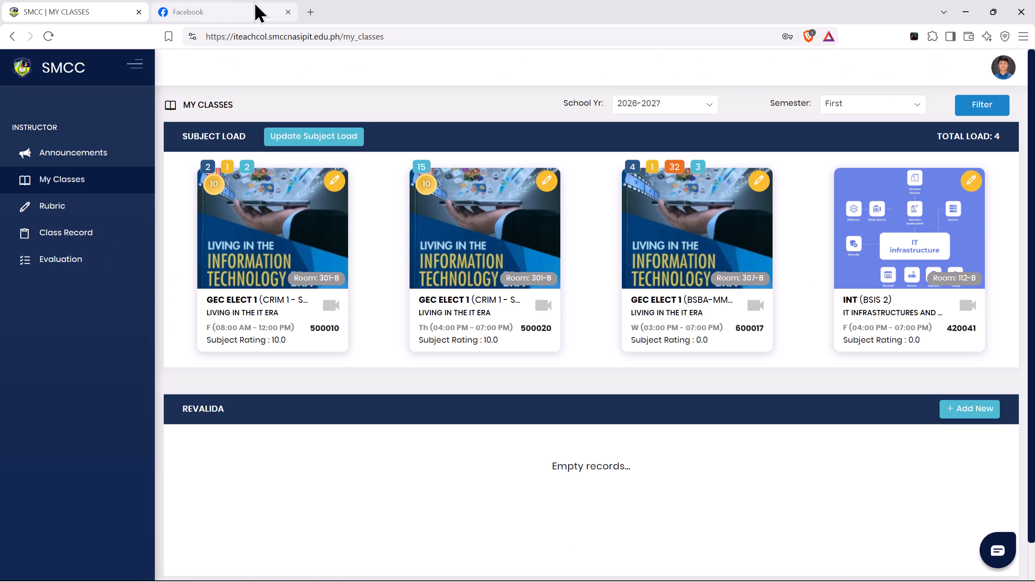
pyautogui.click(312, 11)
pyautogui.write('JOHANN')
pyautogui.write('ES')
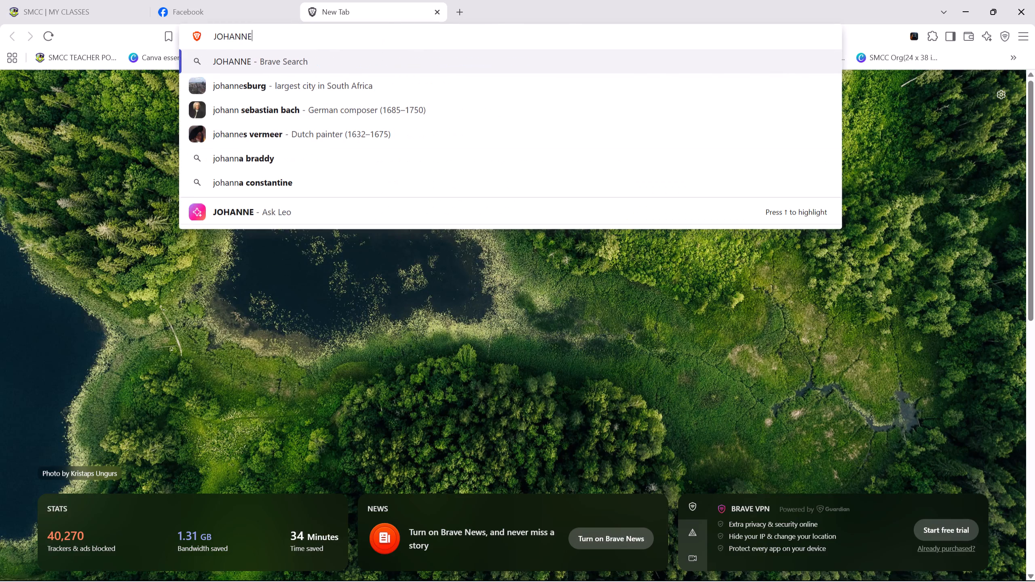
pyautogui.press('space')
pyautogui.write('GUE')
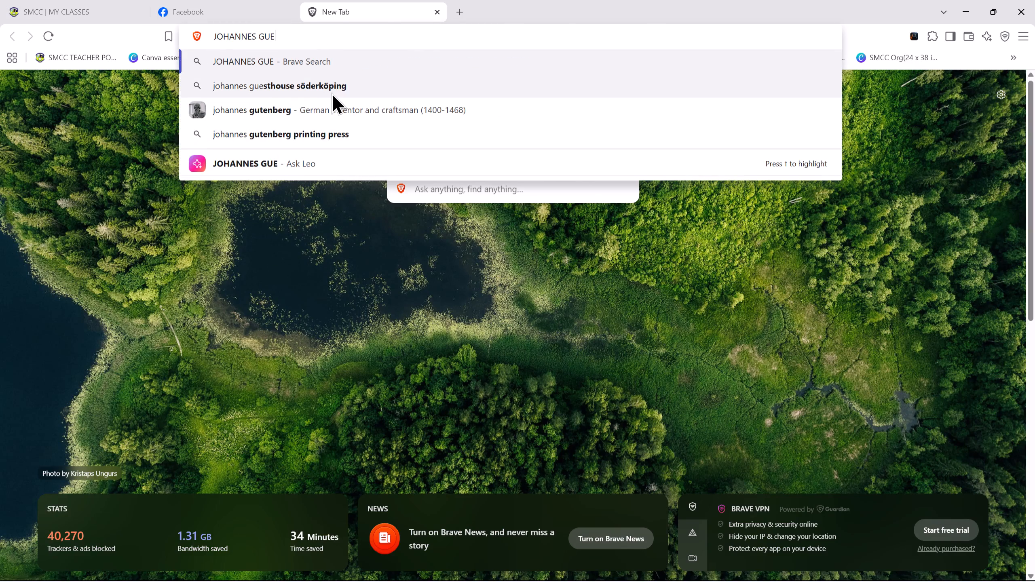
pyautogui.click(335, 103)
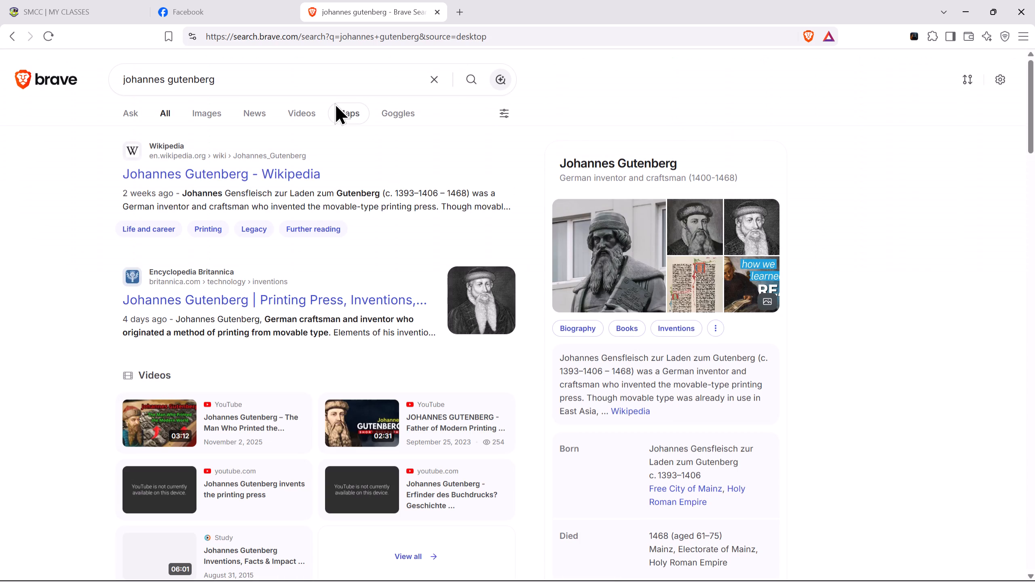
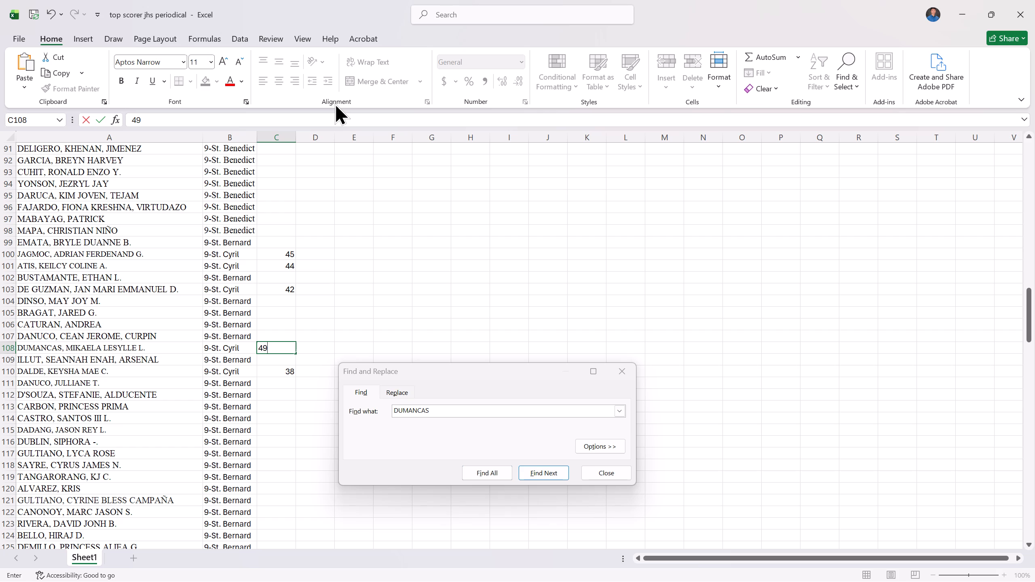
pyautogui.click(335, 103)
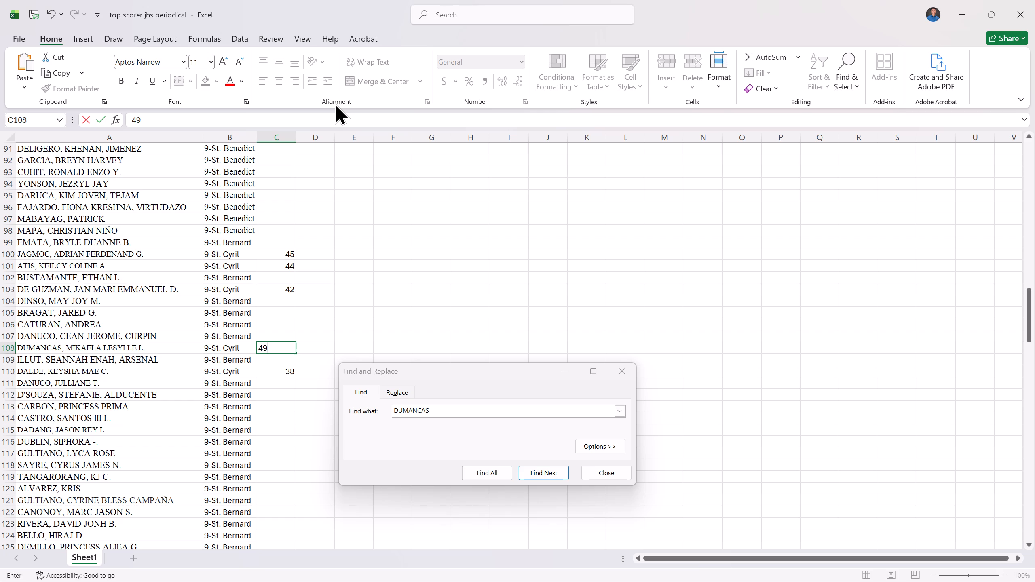
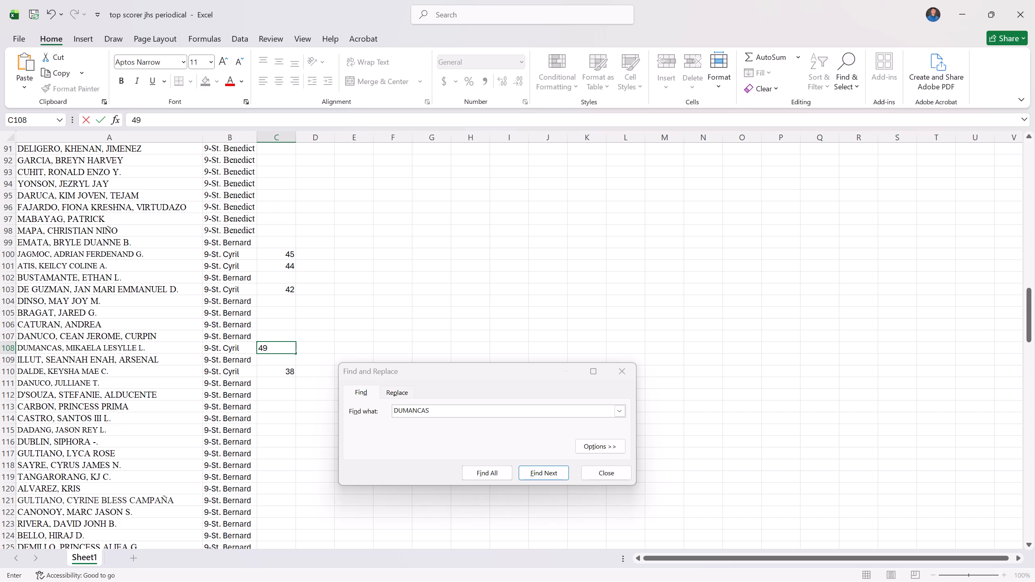
pyautogui.moveTo(439, 408); pyautogui.dragTo(177, 425)
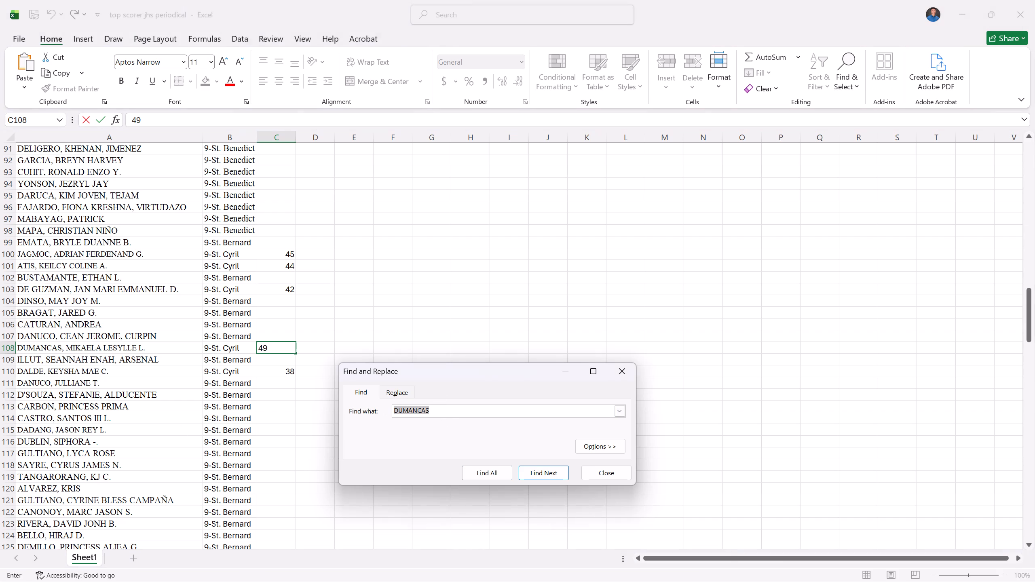
pyautogui.write('ATIS')
pyautogui.press('Return')
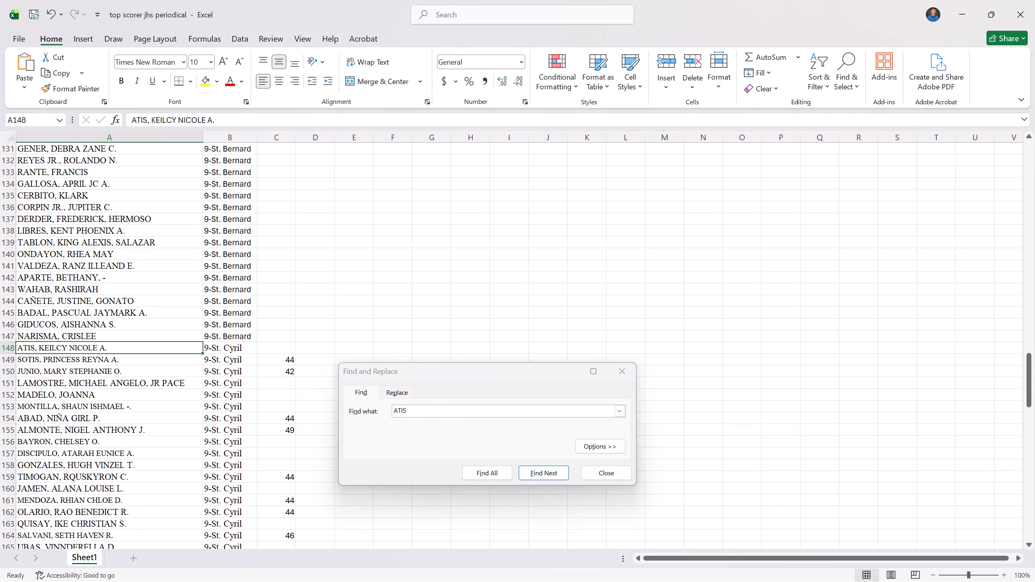
pyautogui.click(274, 348)
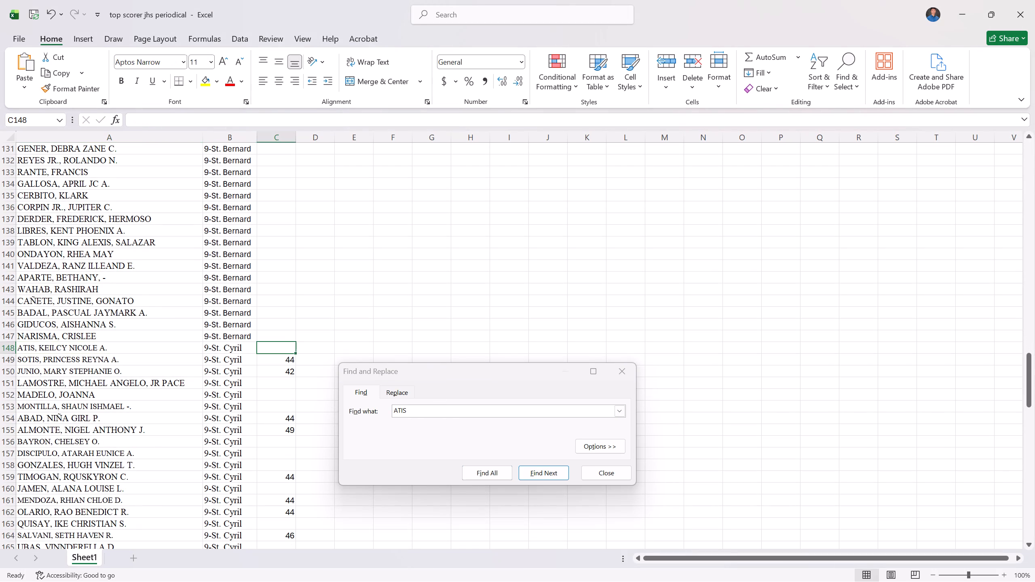
pyautogui.press('4')
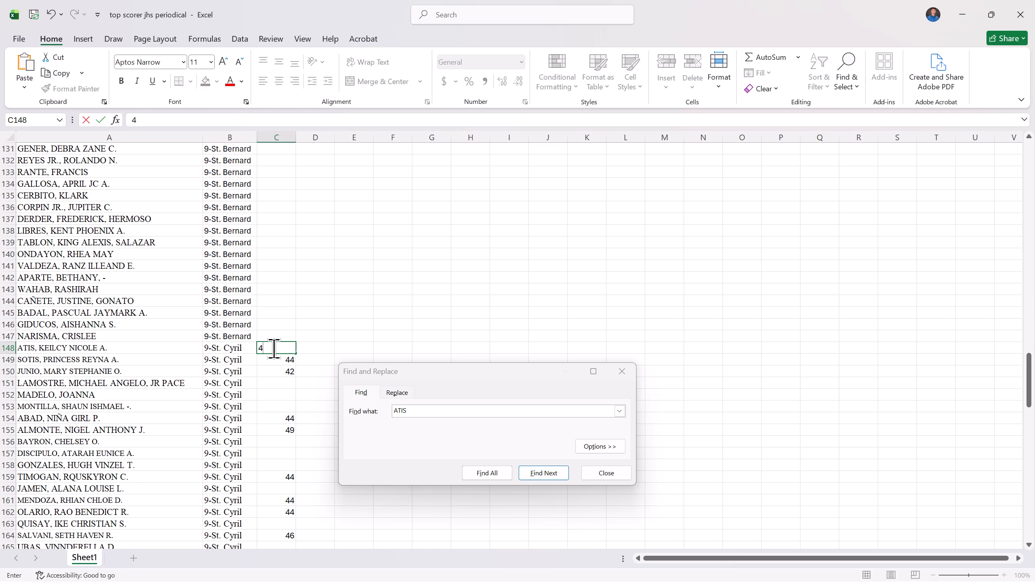
pyautogui.press('7')
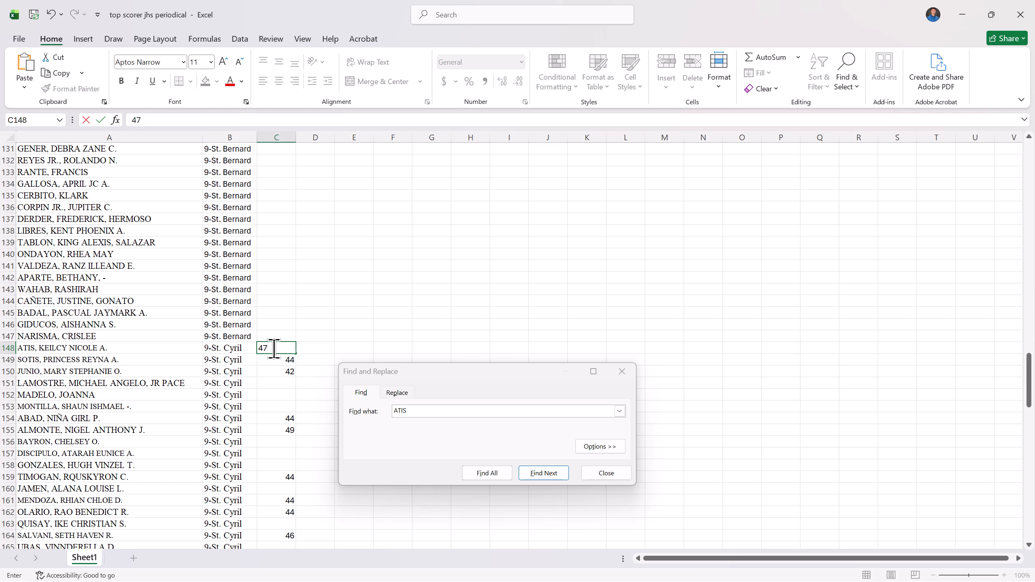
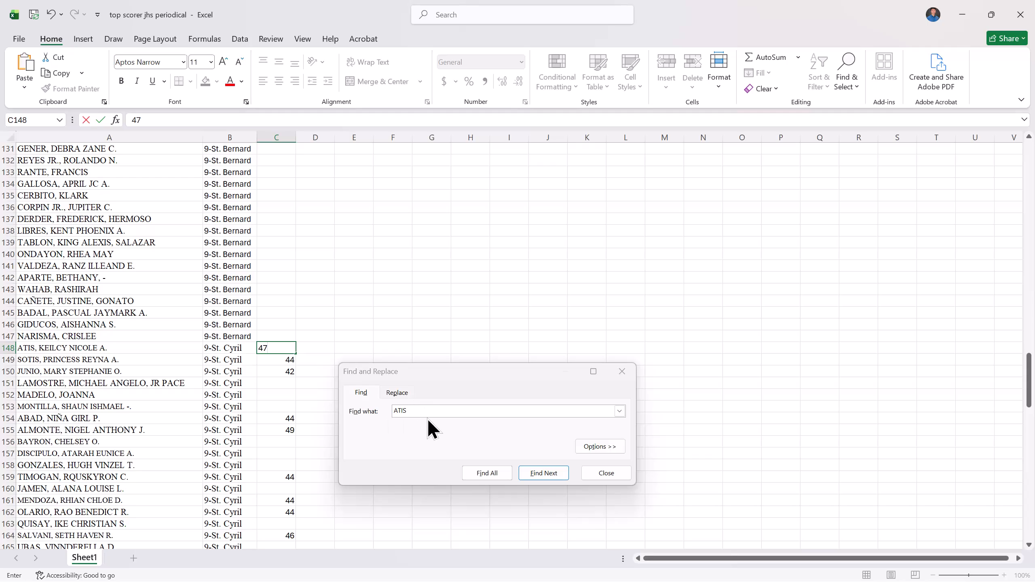
pyautogui.click(427, 417)
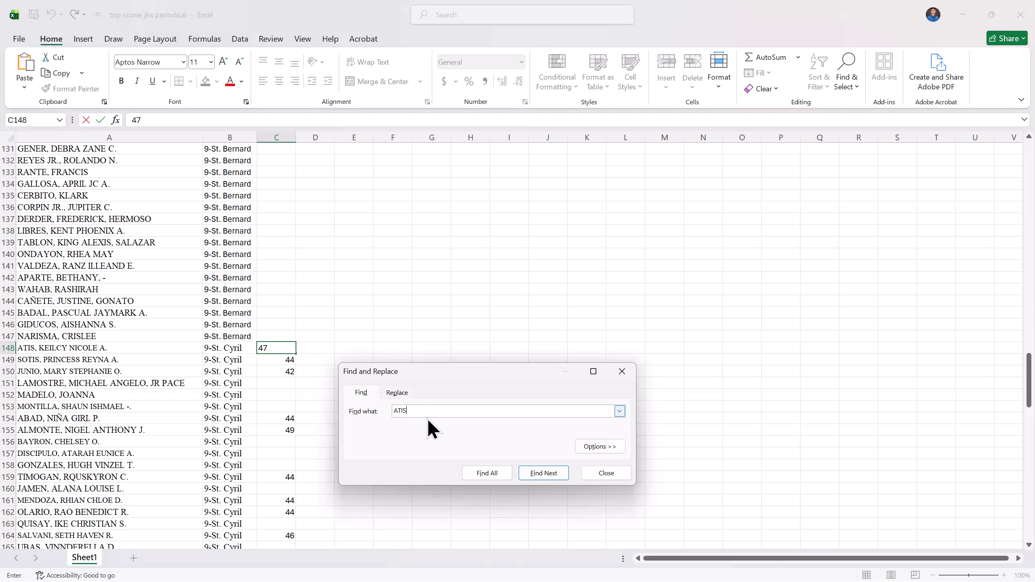
pyautogui.moveTo(427, 411); pyautogui.dragTo(329, 410)
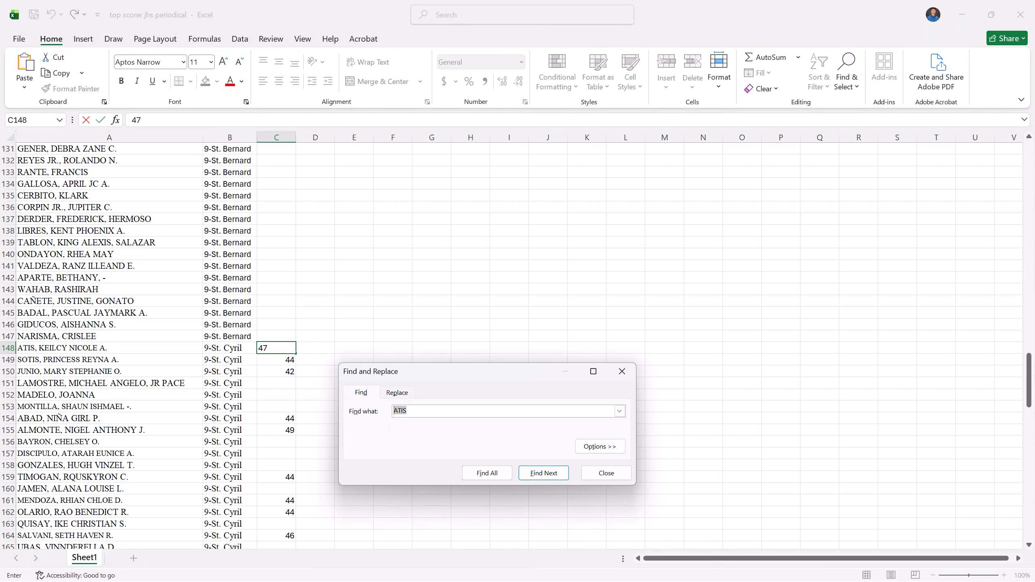
pyautogui.write('MONTU')
pyautogui.press('BackSpace')
pyautogui.write('ILLA')
pyautogui.click(526, 472)
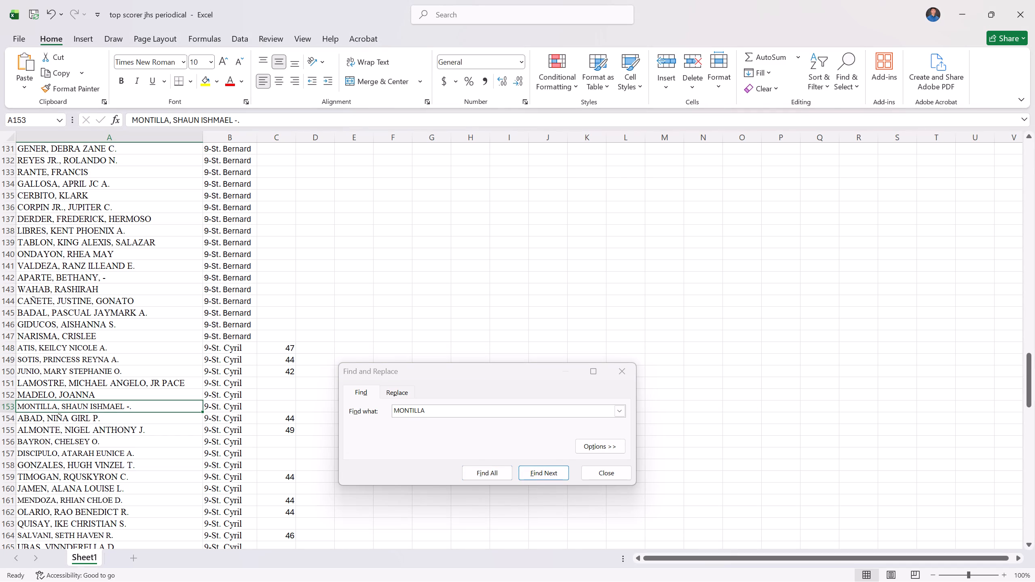
pyautogui.click(283, 409)
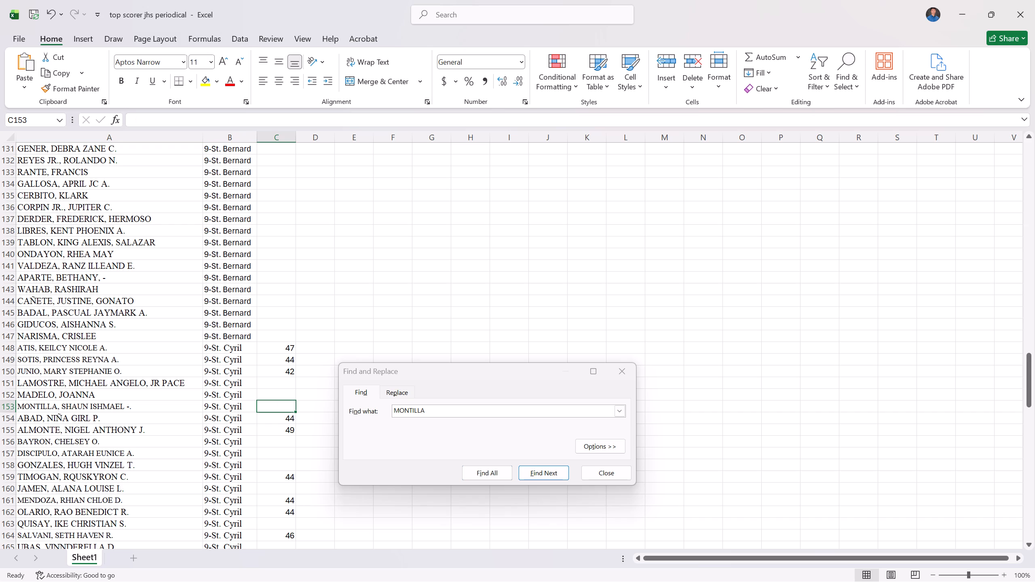
pyautogui.write('45')
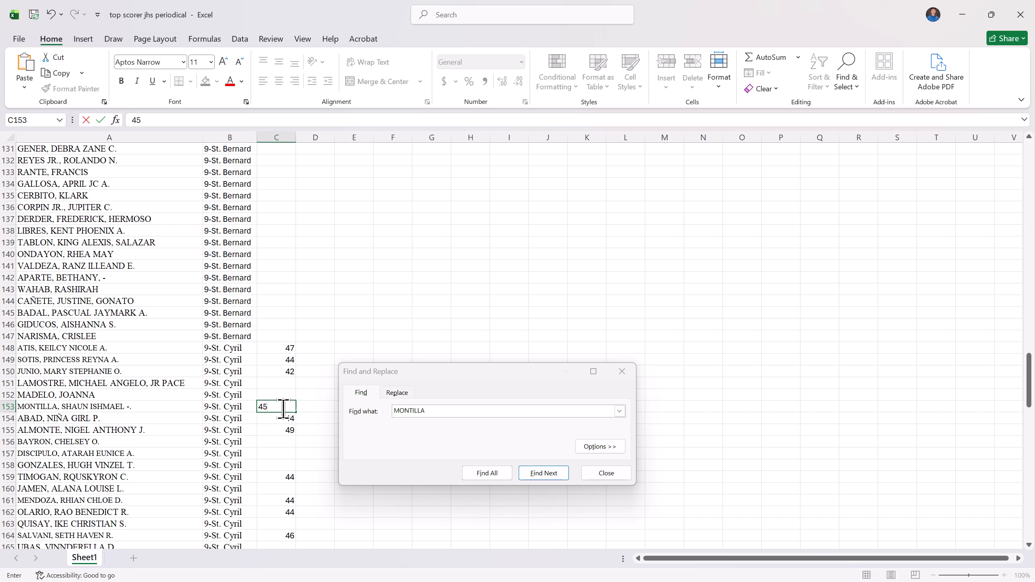
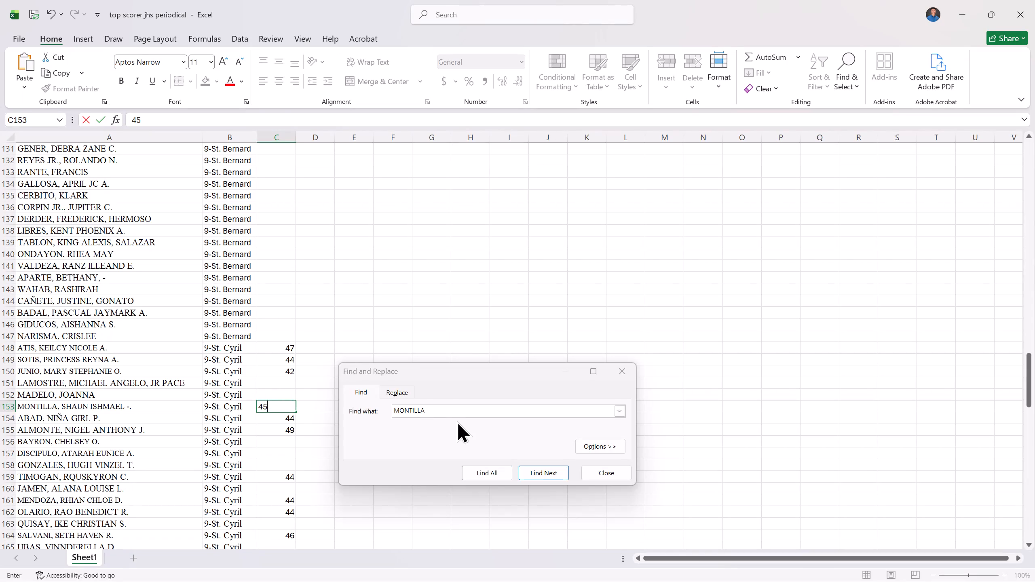
# Search the sheet for the student surnamed MENDOZA.
pyautogui.moveTo(441, 406); pyautogui.dragTo(303, 412)
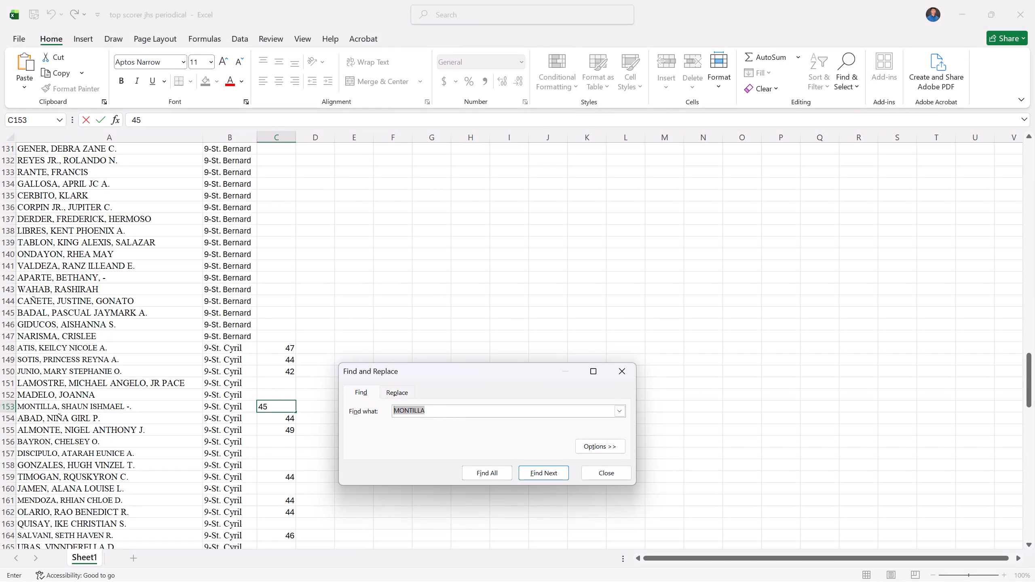
pyautogui.write('MEND')
pyautogui.write('OZA')
pyautogui.press('Return')
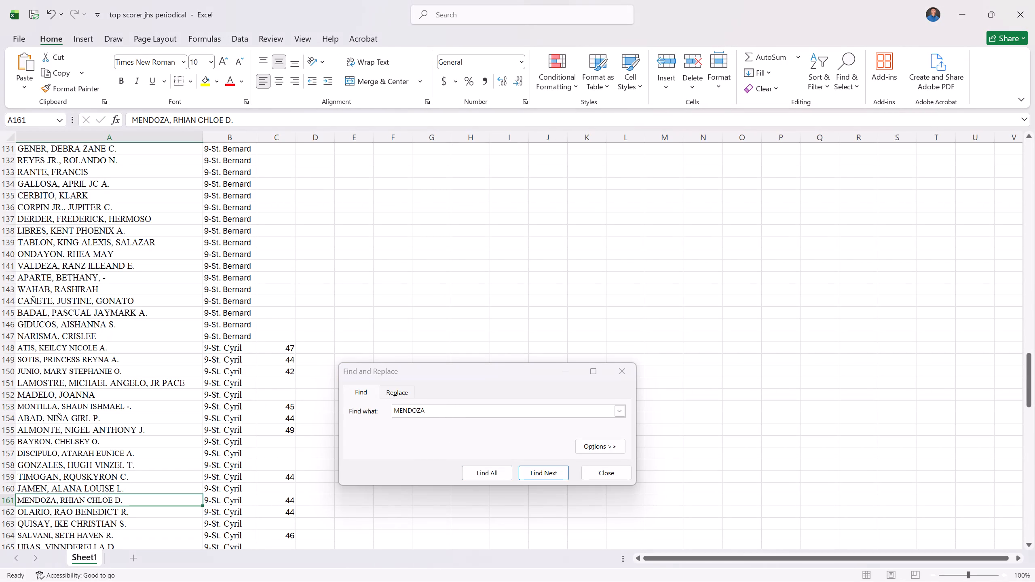
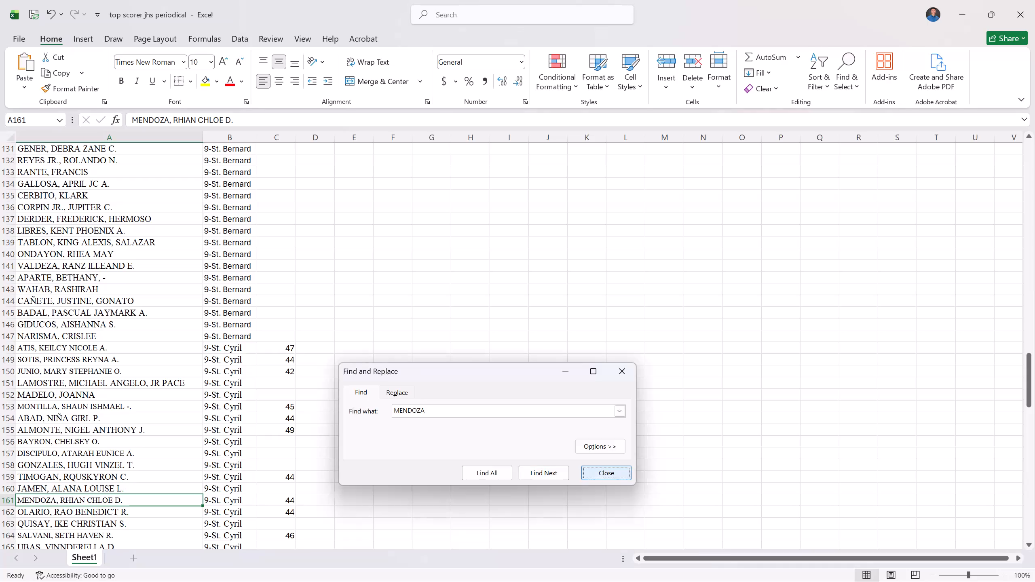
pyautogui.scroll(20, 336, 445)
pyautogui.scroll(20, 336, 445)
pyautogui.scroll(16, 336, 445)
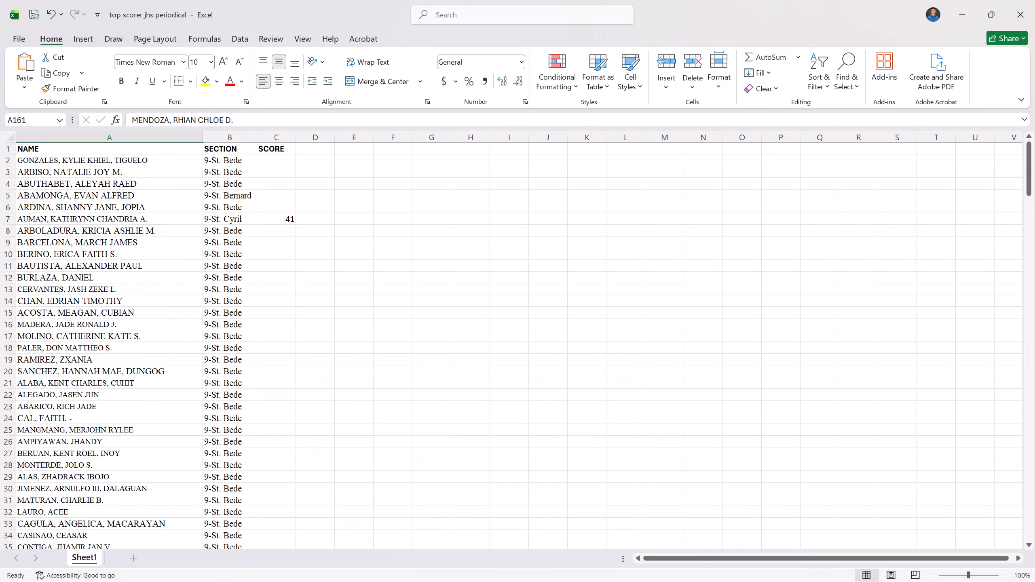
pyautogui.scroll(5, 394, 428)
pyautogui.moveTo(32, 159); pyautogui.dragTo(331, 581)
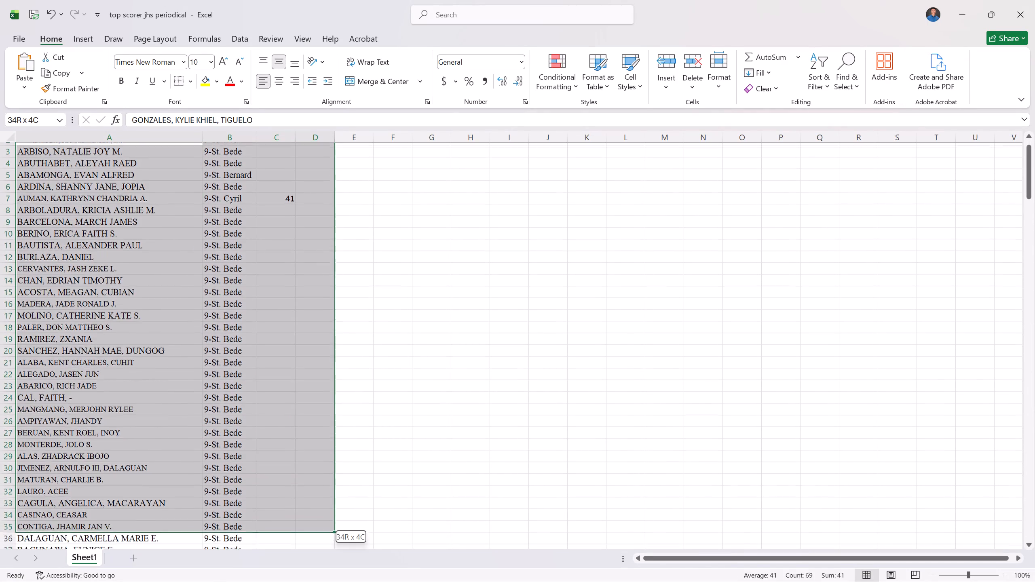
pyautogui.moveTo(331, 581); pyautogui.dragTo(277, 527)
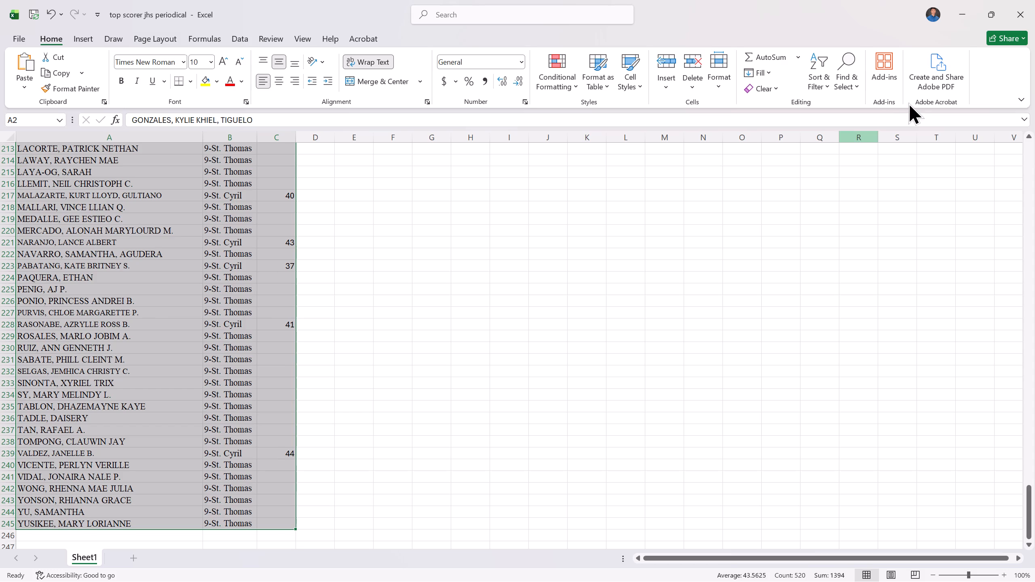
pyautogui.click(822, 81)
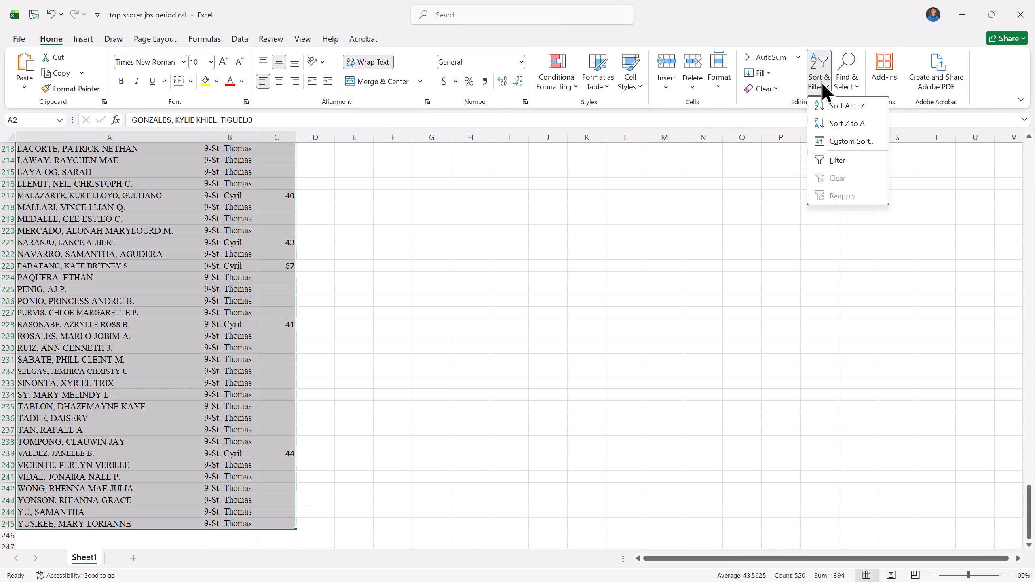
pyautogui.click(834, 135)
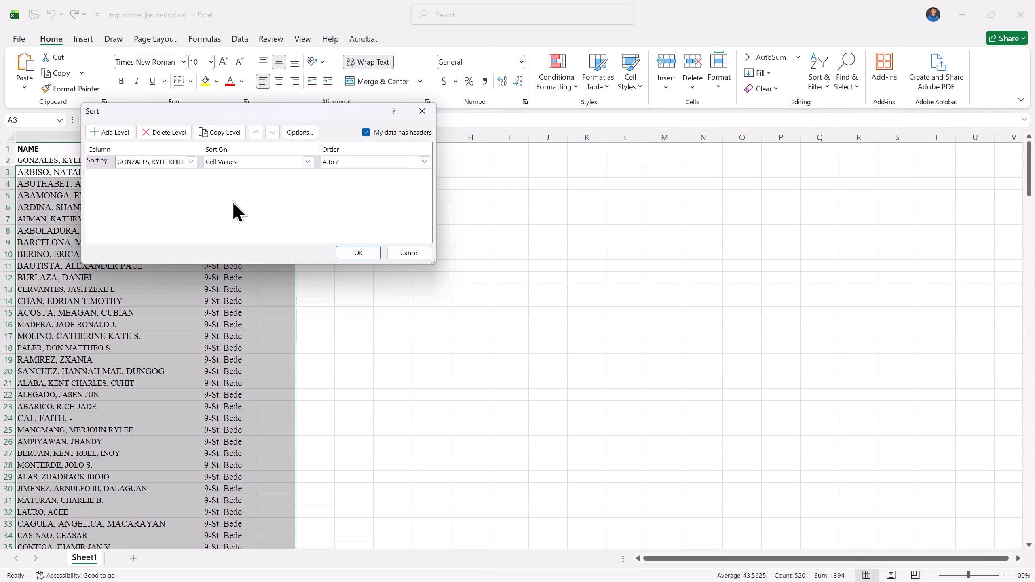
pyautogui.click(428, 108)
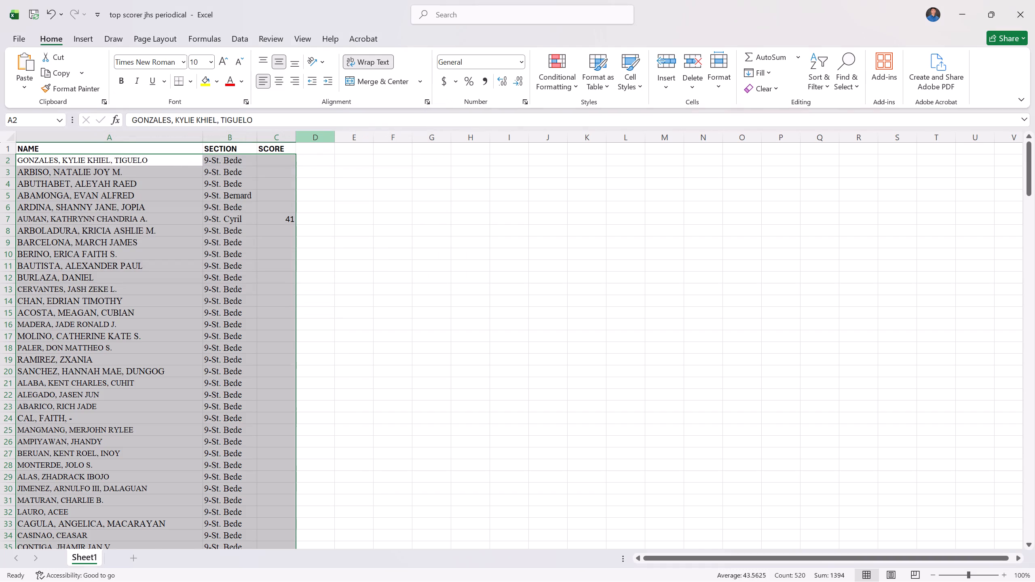
# Sort the whole table, from the header row to row 245, by SECTION on cell values in A to Z order.
pyautogui.click(42, 157)
pyautogui.moveTo(26, 149); pyautogui.dragTo(253, 511)
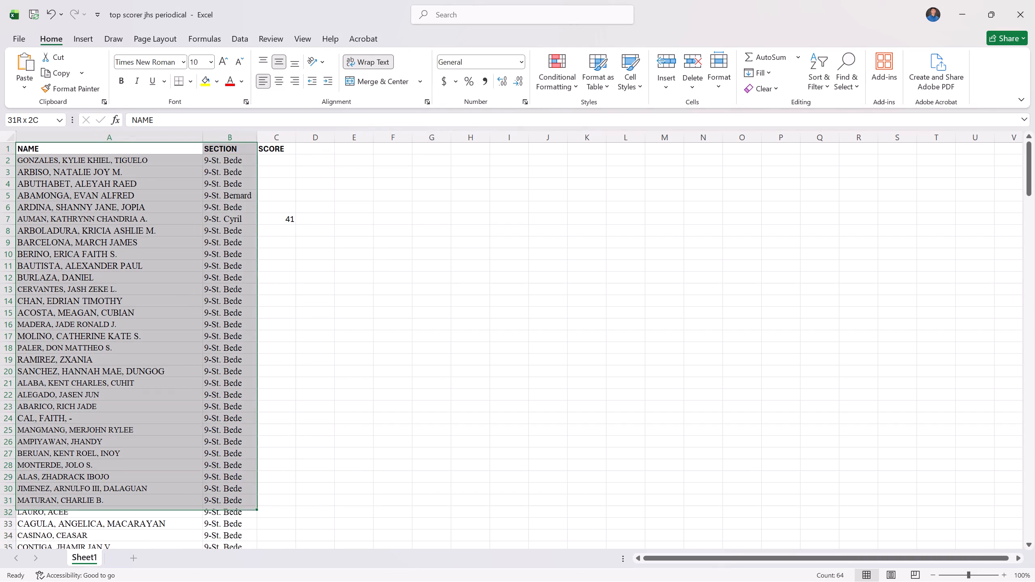
pyautogui.moveTo(253, 511); pyautogui.dragTo(268, 580)
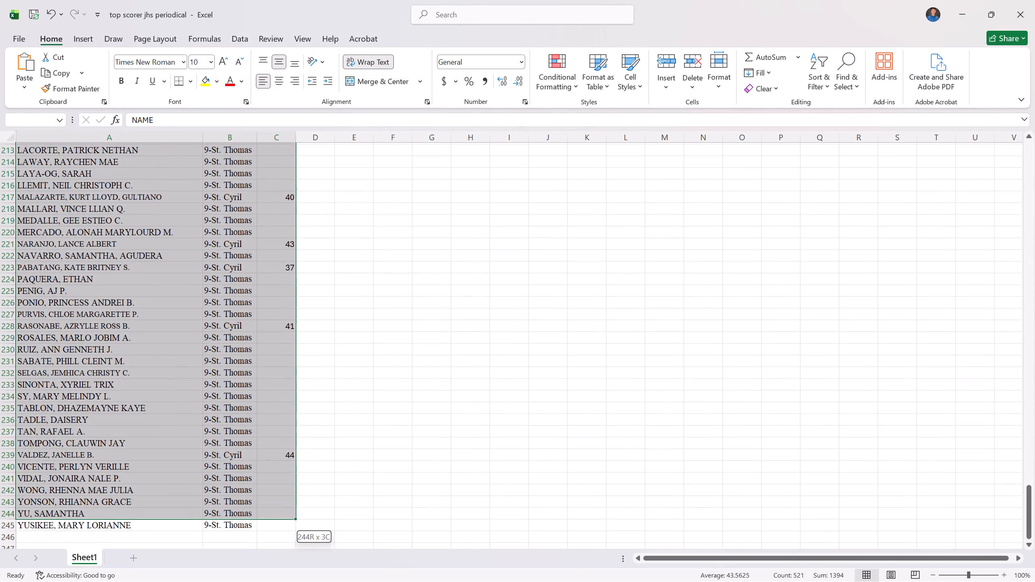
pyautogui.moveTo(268, 580); pyautogui.dragTo(269, 526)
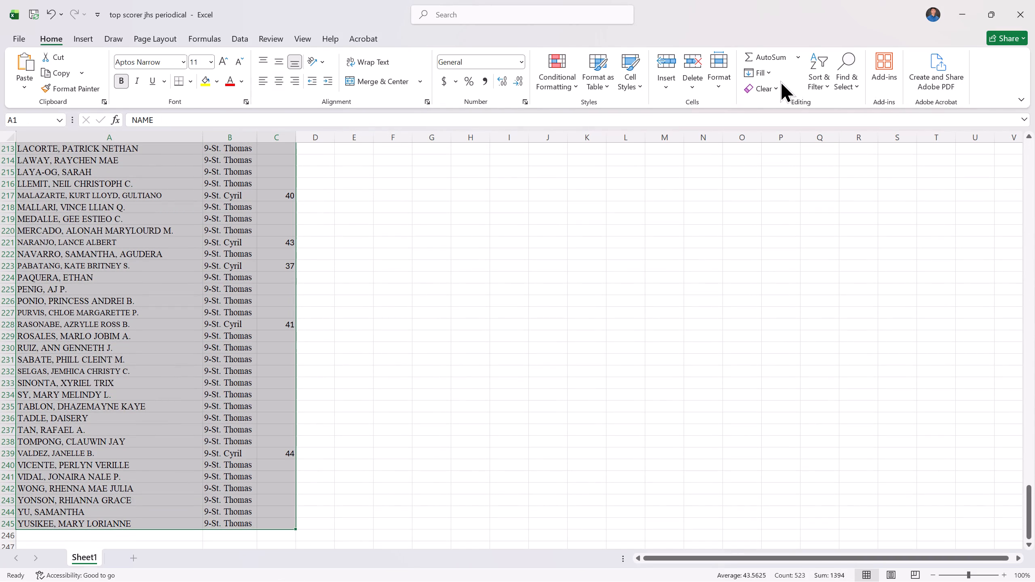
pyautogui.click(809, 78)
pyautogui.click(822, 134)
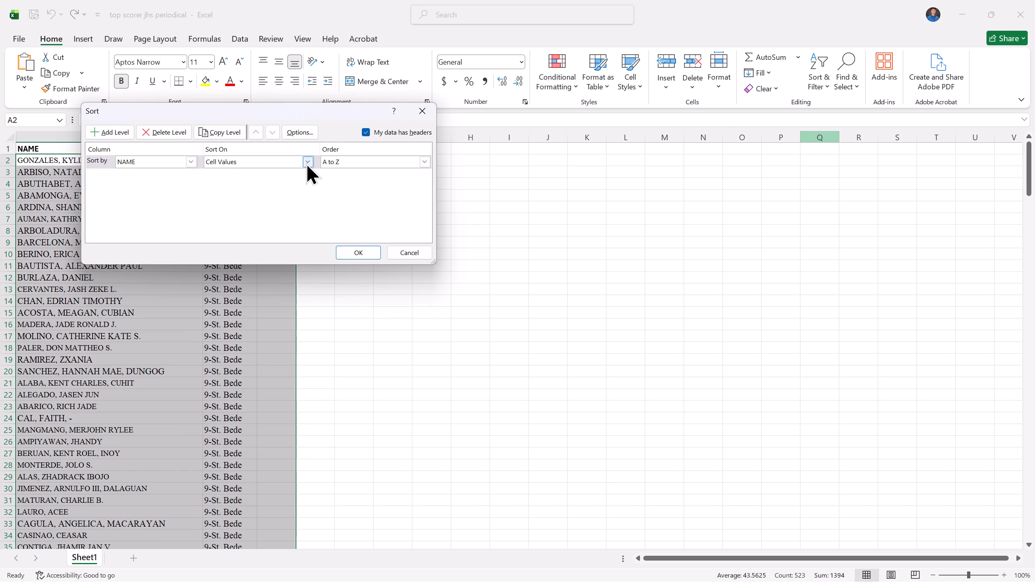
pyautogui.click(191, 160)
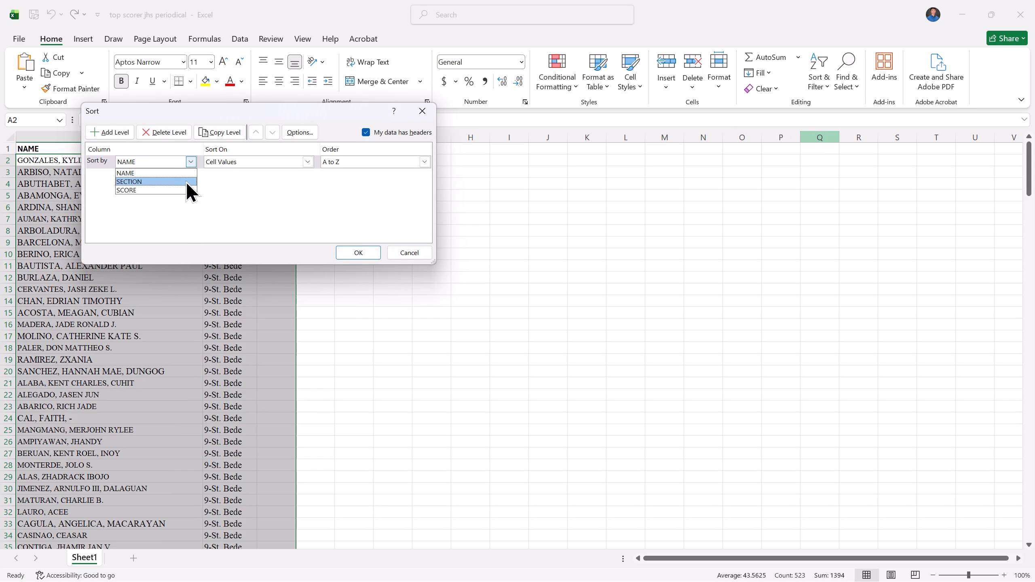
pyautogui.click(186, 180)
pyautogui.click(309, 161)
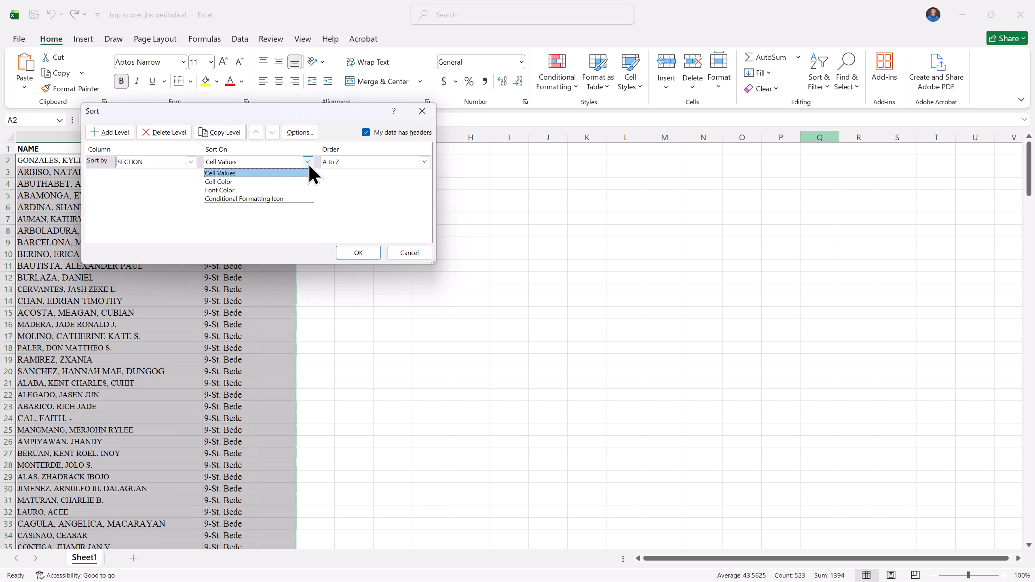
pyautogui.click(308, 162)
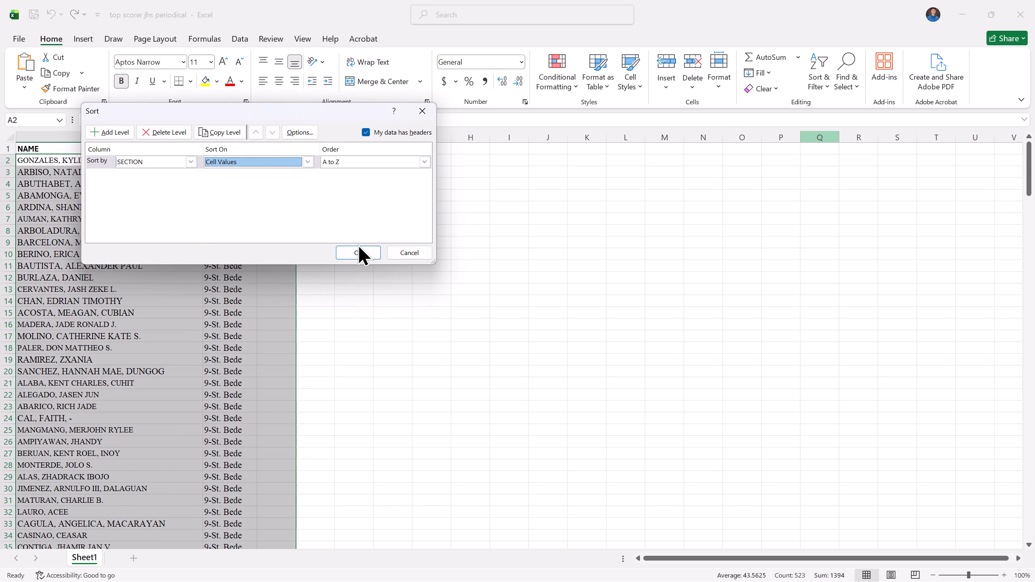
pyautogui.click(359, 247)
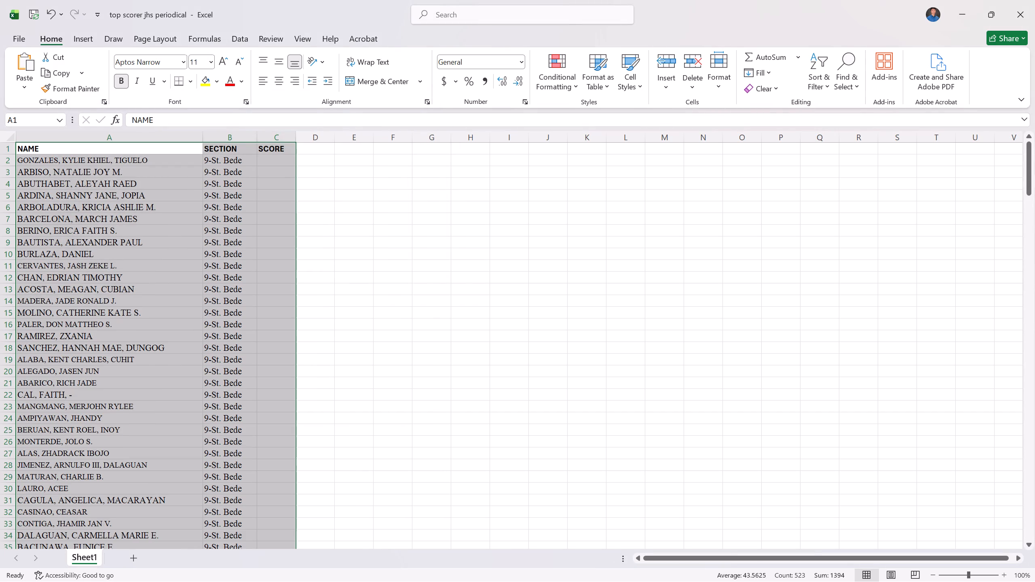
# Examine the sorted list, checking the 9-St. Cyril rows for their sections and recorded or missing scores.
pyautogui.scroll(-17, 342, 218)
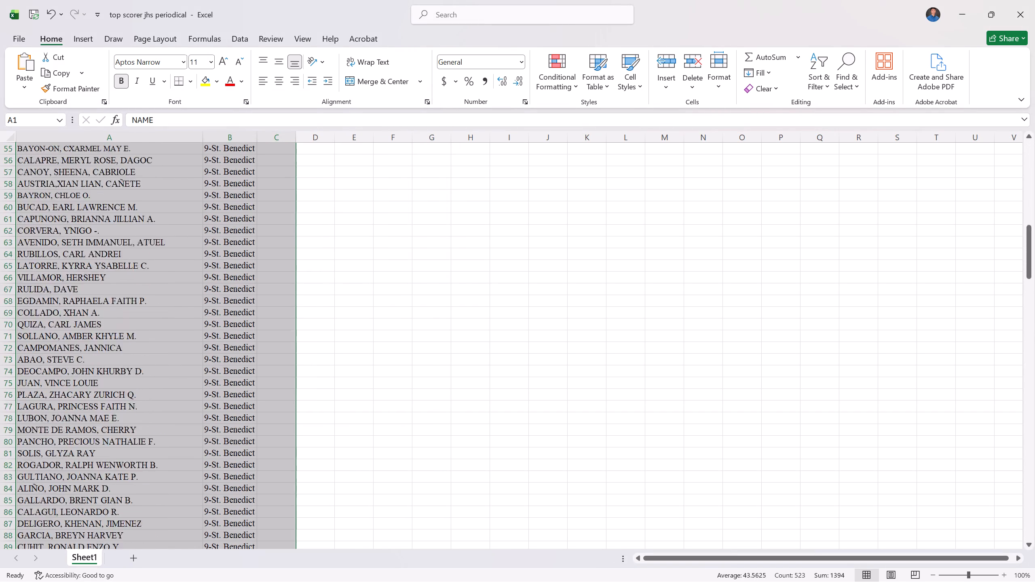
pyautogui.scroll(-15, 341, 232)
pyautogui.scroll(-8, 357, 246)
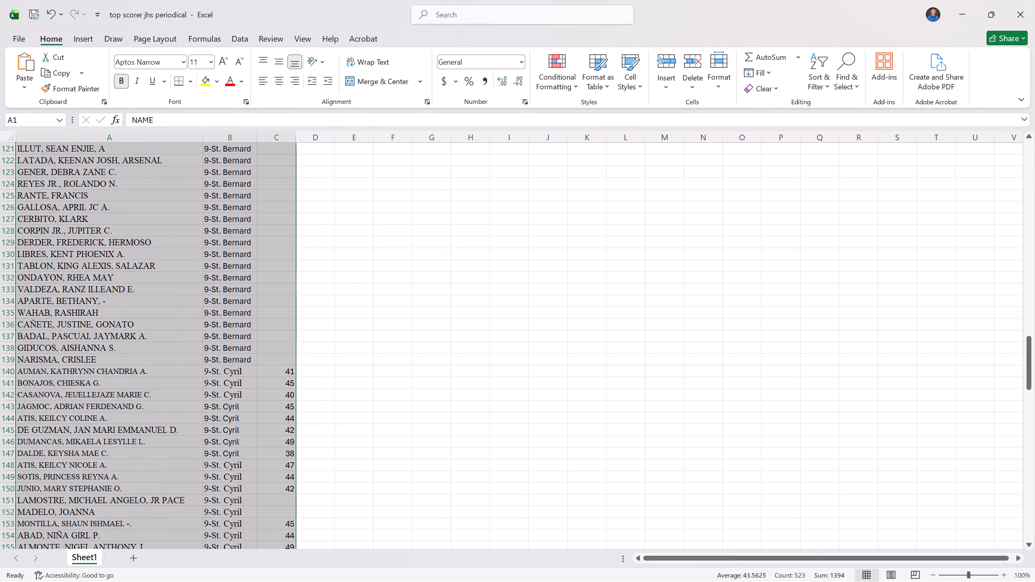
pyautogui.scroll(-5, 355, 250)
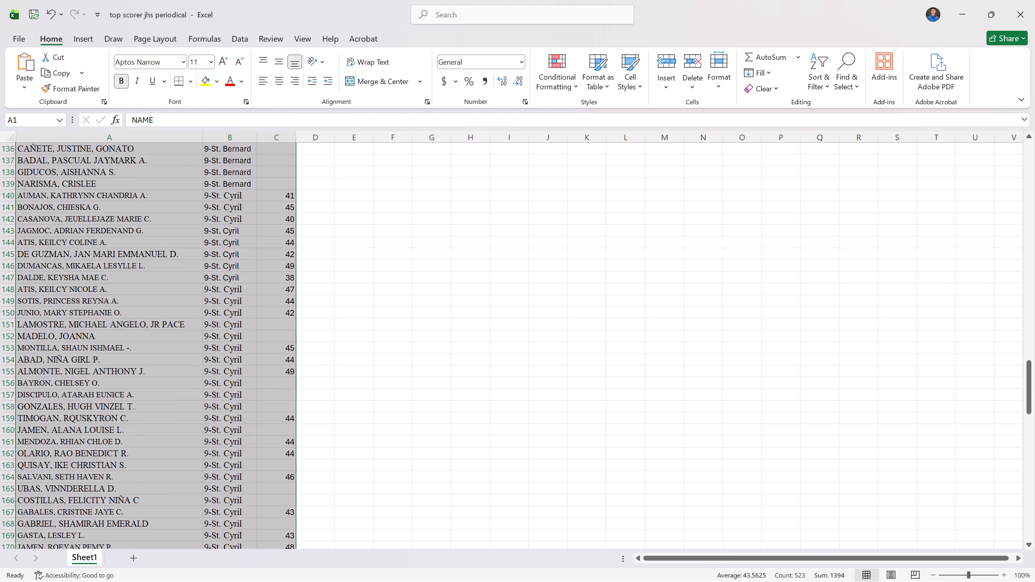
pyautogui.scroll(-10, 358, 255)
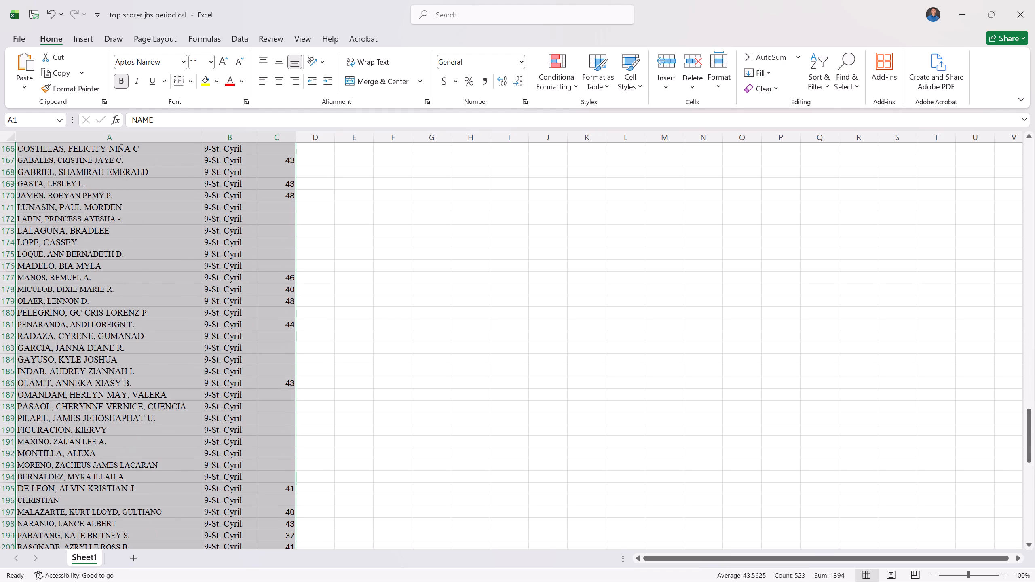
pyautogui.scroll(-18, 358, 256)
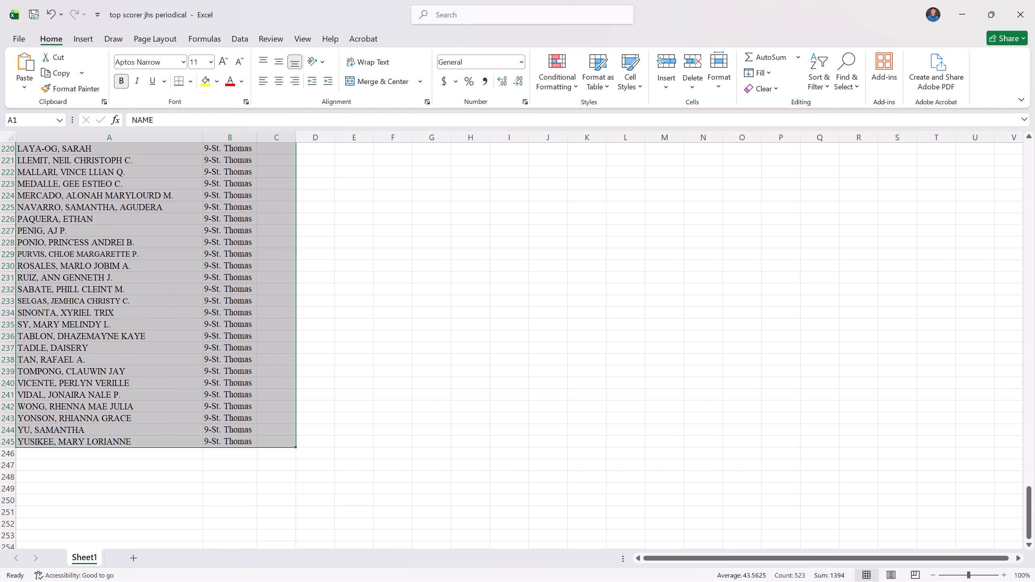
pyautogui.scroll(8, 355, 250)
pyautogui.scroll(14, 368, 270)
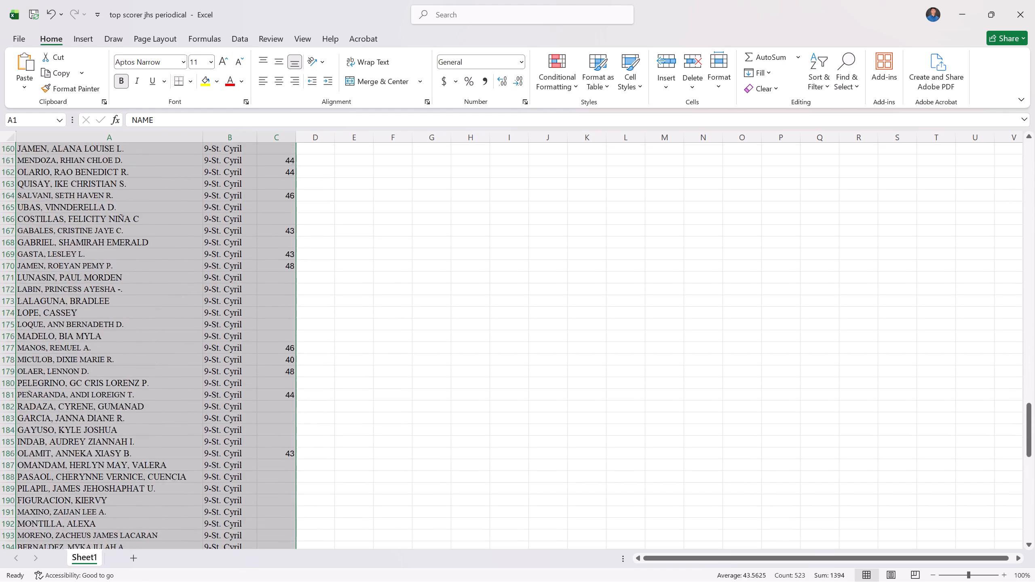
pyautogui.scroll(9, 369, 270)
pyautogui.scroll(-10, 379, 266)
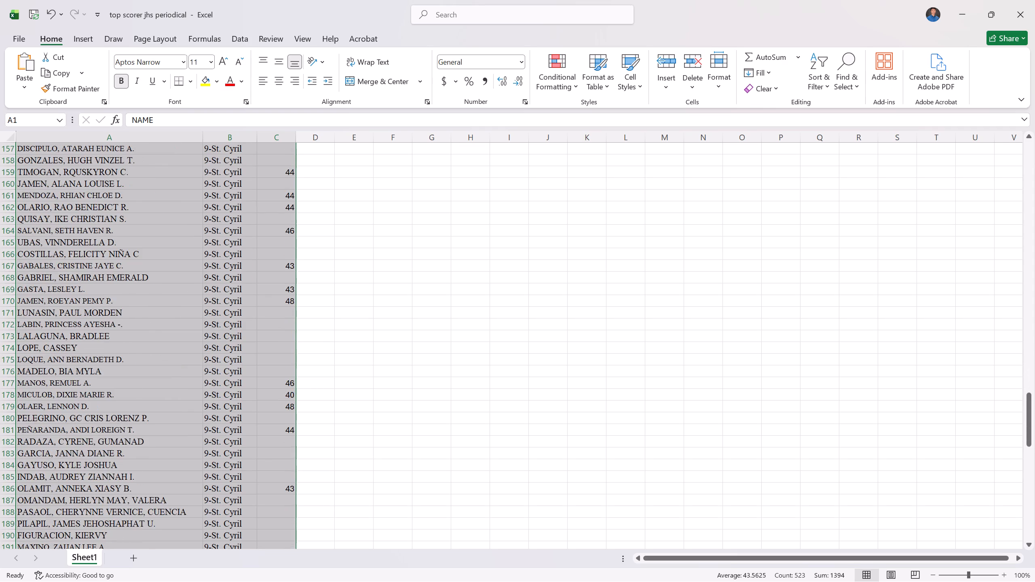
pyautogui.click(371, 269)
pyautogui.scroll(-2, 355, 379)
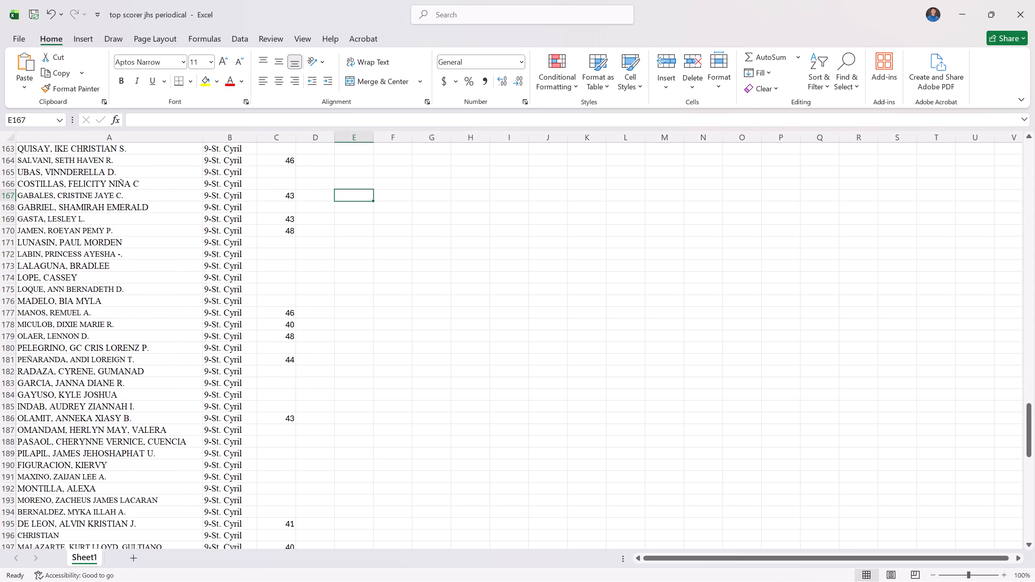
pyautogui.scroll(-6, 369, 397)
pyautogui.scroll(3, 367, 416)
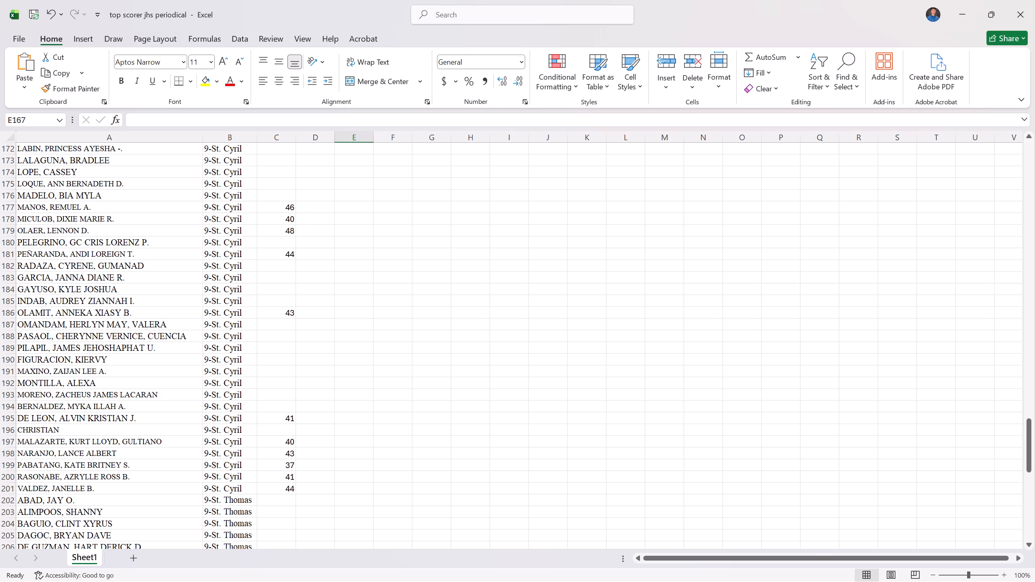
pyautogui.scroll(4, 332, 320)
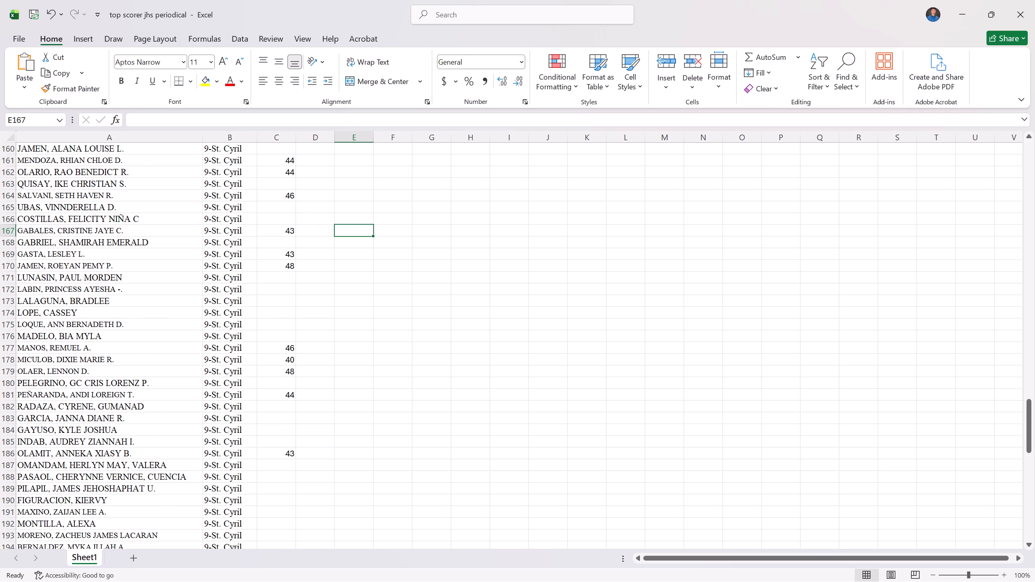
pyautogui.scroll(3, 335, 368)
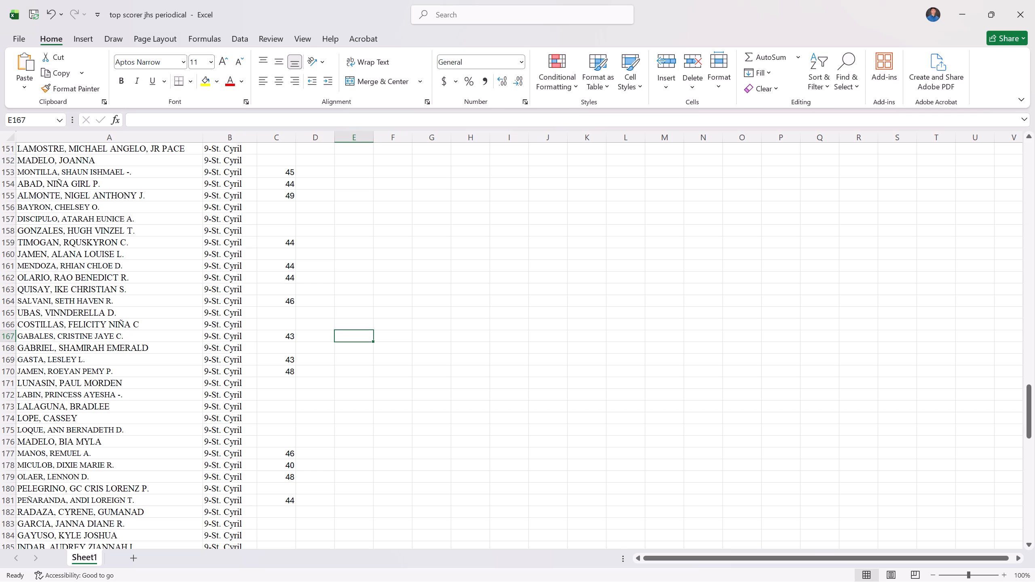
pyautogui.scroll(-1, 309, 438)
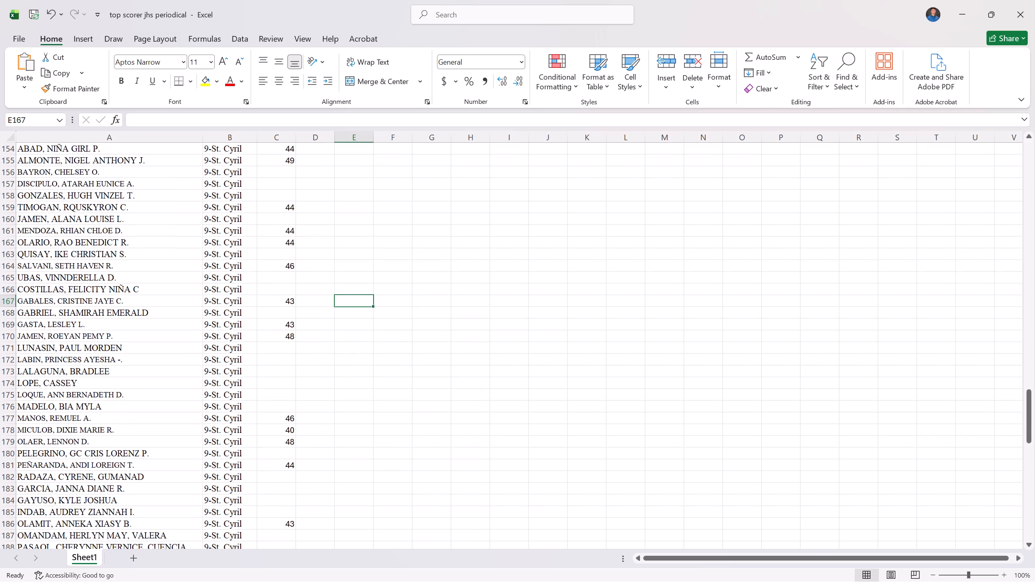
pyautogui.scroll(6, 307, 439)
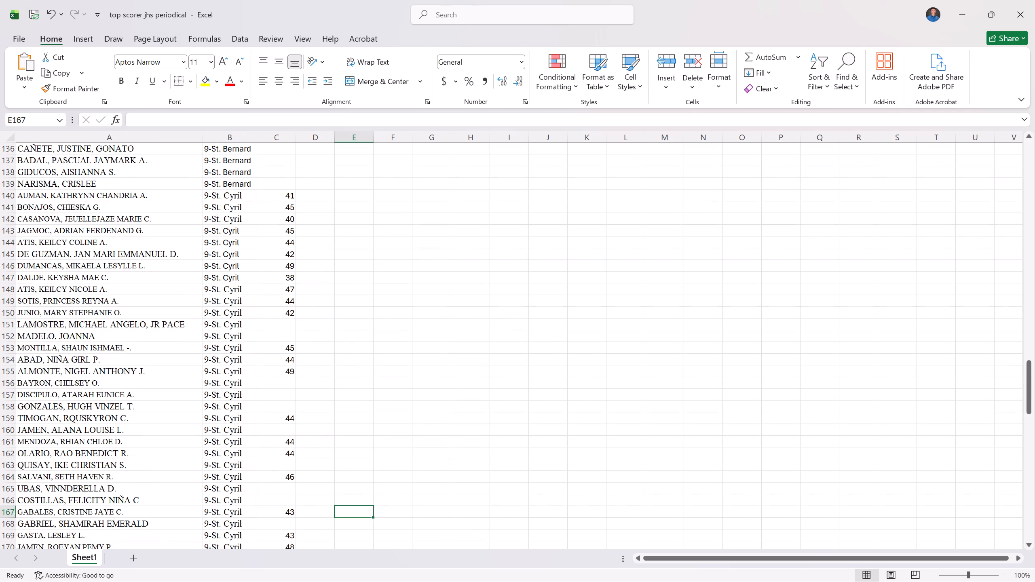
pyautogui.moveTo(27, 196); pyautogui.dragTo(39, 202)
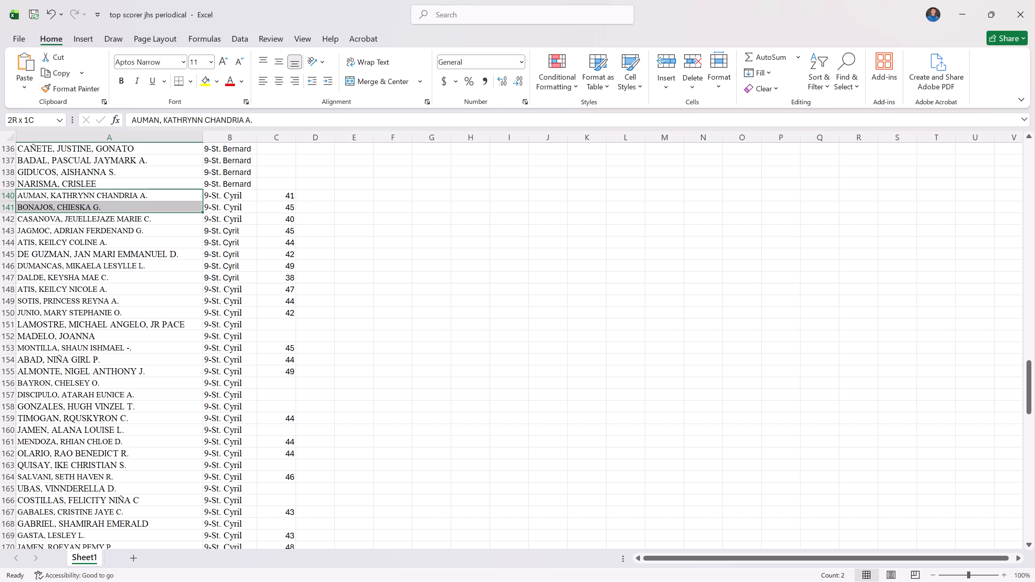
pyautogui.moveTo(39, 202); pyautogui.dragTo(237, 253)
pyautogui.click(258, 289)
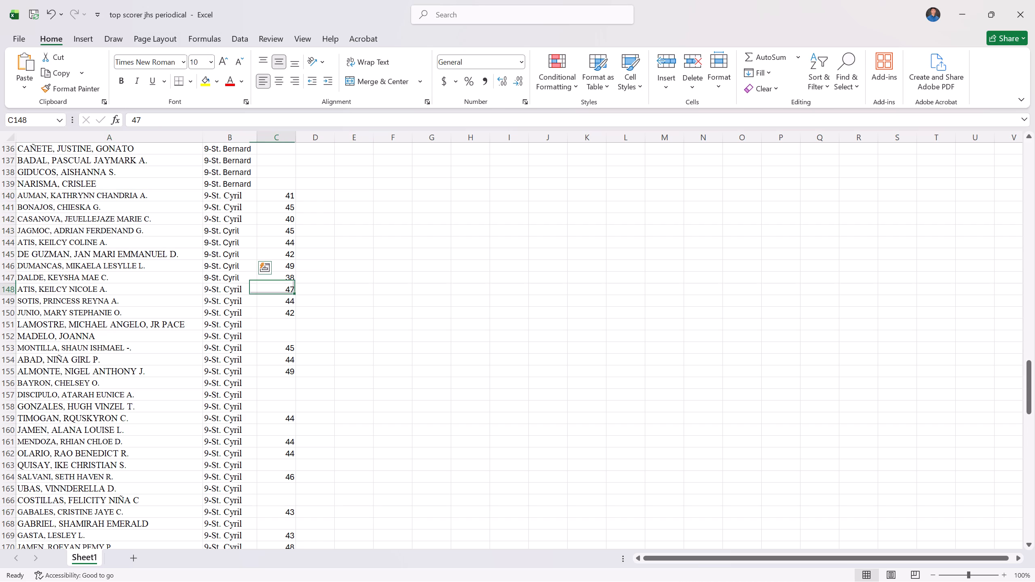
# Search the sheet for SALVAN.
pyautogui.hotkey('ctrl', 'f')
pyautogui.write('SALVAN')
pyautogui.press('Return')
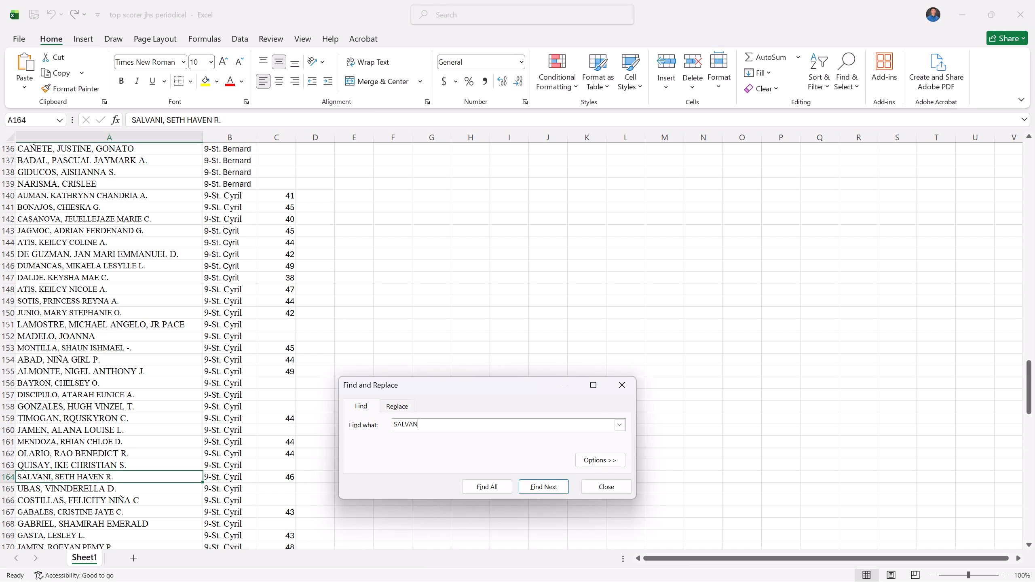
# Search the sheet for MENDO and close the search.
pyautogui.press('BackSpace')
pyautogui.press('BackSpace')
pyautogui.press('BackSpace')
pyautogui.press('BackSpace')
pyautogui.press('BackSpace')
pyautogui.press('BackSpace')
pyautogui.write('MENOZA')
pyautogui.press('BackSpace')
pyautogui.press('BackSpace')
pyautogui.press('BackSpace')
pyautogui.write('DO')
pyautogui.press('Return')
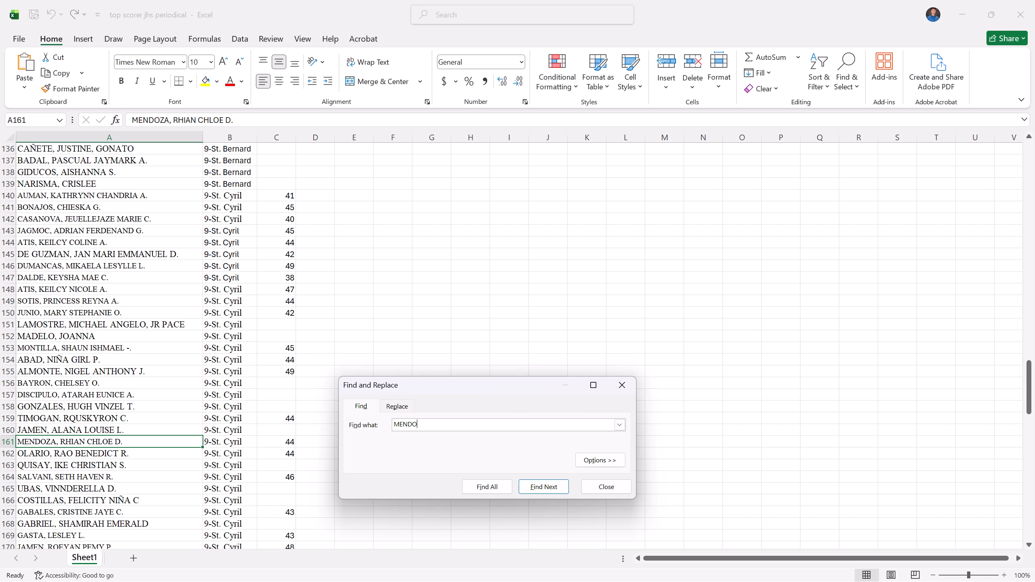
pyautogui.click(611, 485)
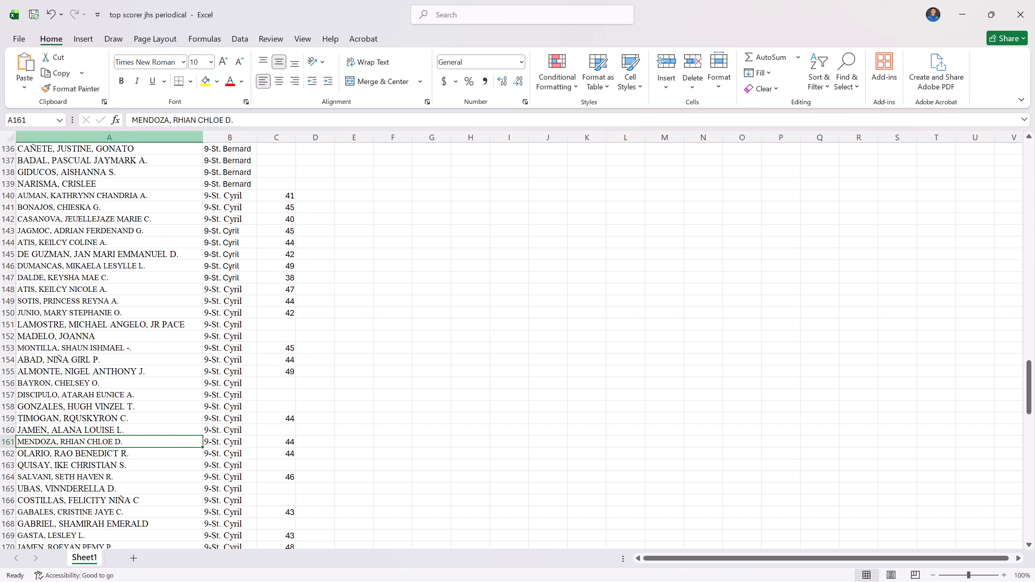
# Sort the 9-St. Cyril rows 140 to 201, columns A to C, alphabetically by student name from A to Z.
pyautogui.moveTo(38, 197); pyautogui.dragTo(301, 504)
pyautogui.scroll(-3, 298, 501)
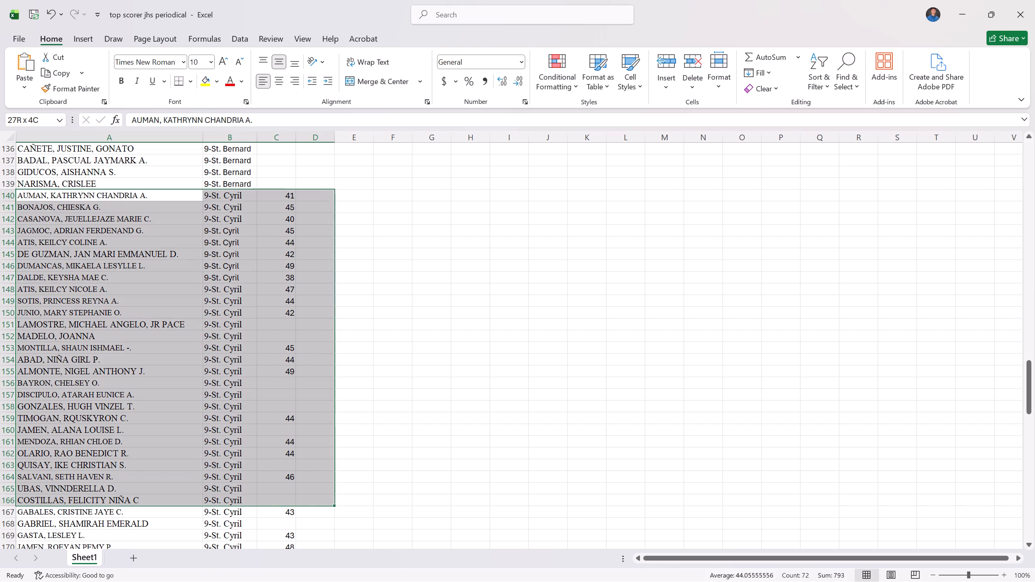
pyautogui.scroll(-1, 301, 504)
pyautogui.moveTo(301, 504); pyautogui.dragTo(253, 553)
pyautogui.scroll(-2, 261, 561)
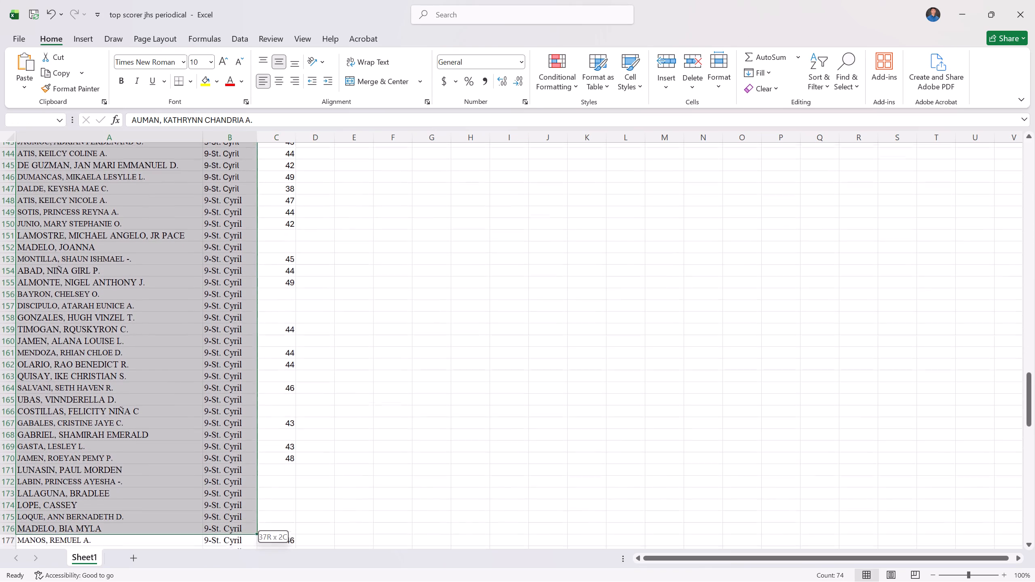
pyautogui.moveTo(253, 553); pyautogui.dragTo(272, 565)
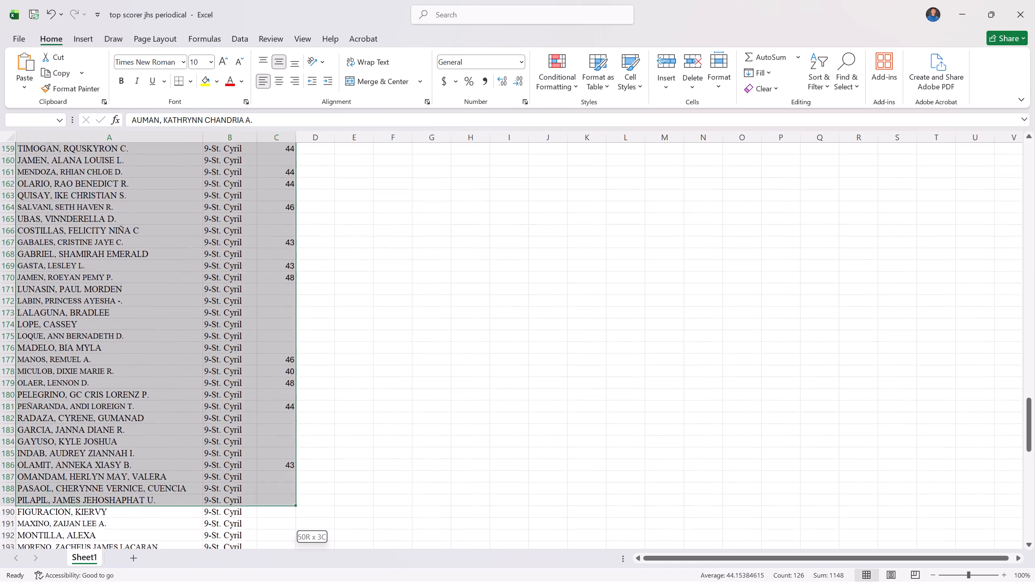
pyautogui.moveTo(272, 565); pyautogui.dragTo(288, 313)
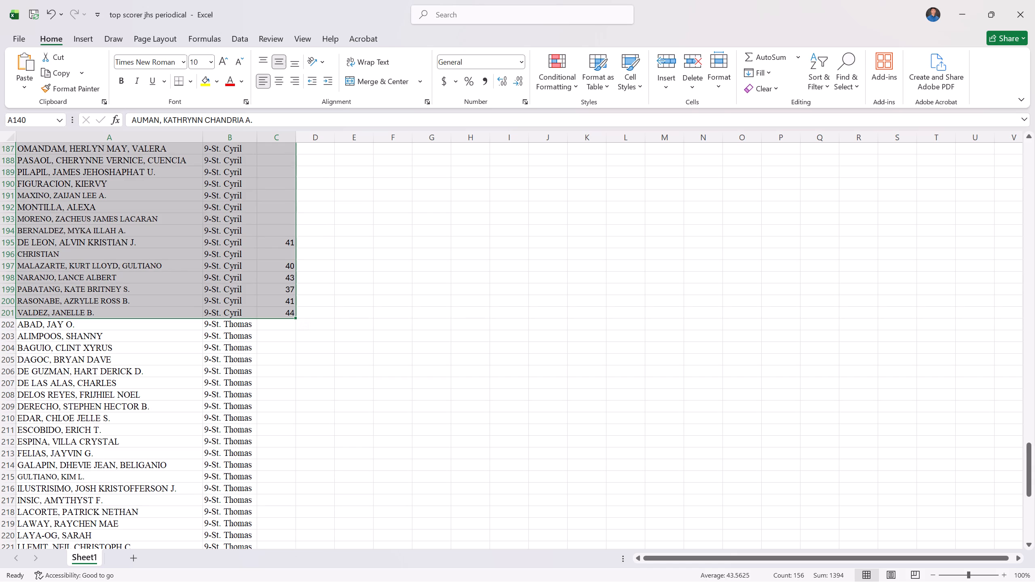
pyautogui.click(823, 87)
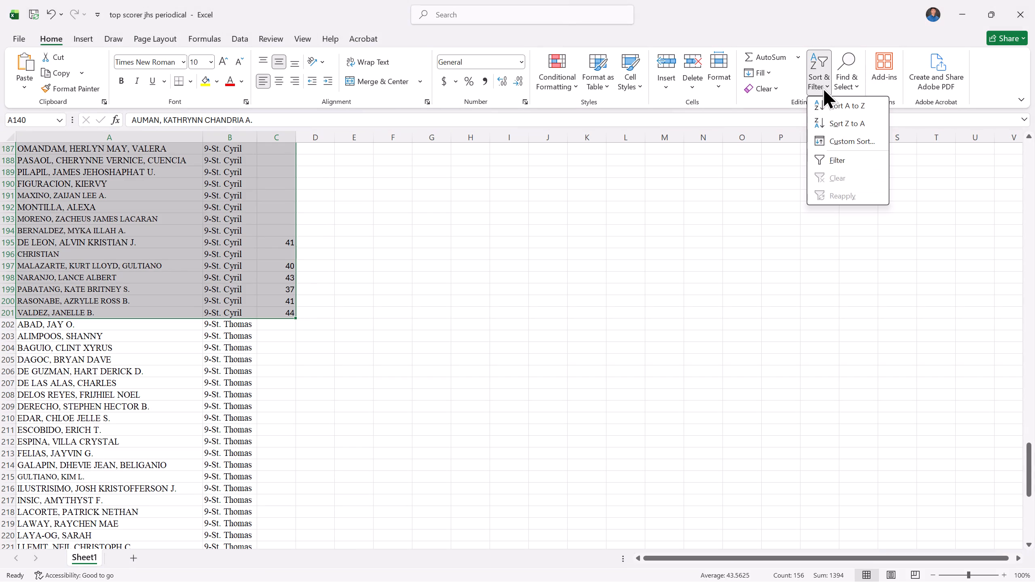
pyautogui.click(820, 110)
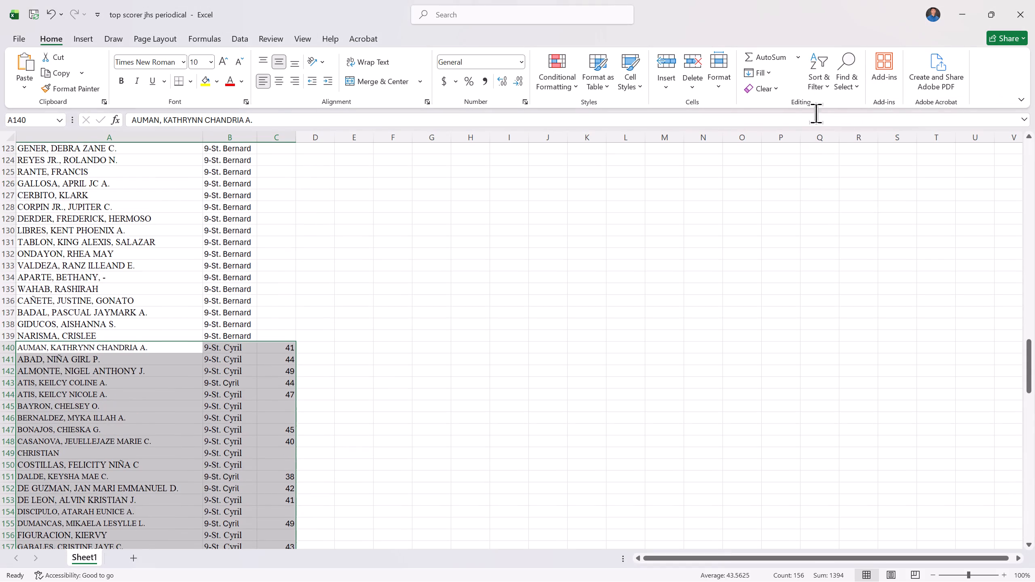
# Examine the alphabetized 9-St. Cyril rows, checking which students have a recorded score.
pyautogui.click(482, 303)
pyautogui.scroll(-6, 395, 382)
pyautogui.scroll(-2, 186, 428)
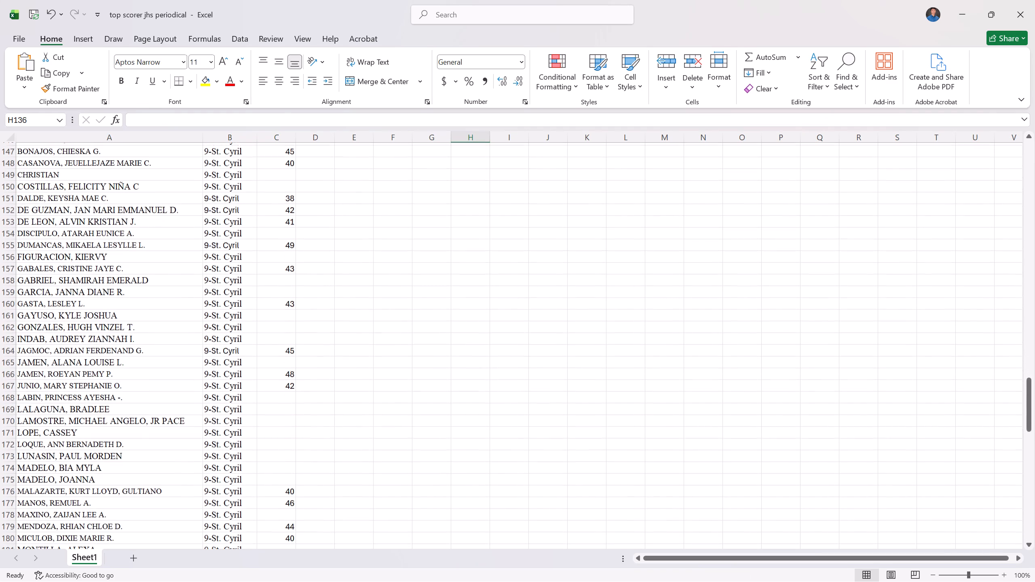
pyautogui.scroll(-1, 152, 438)
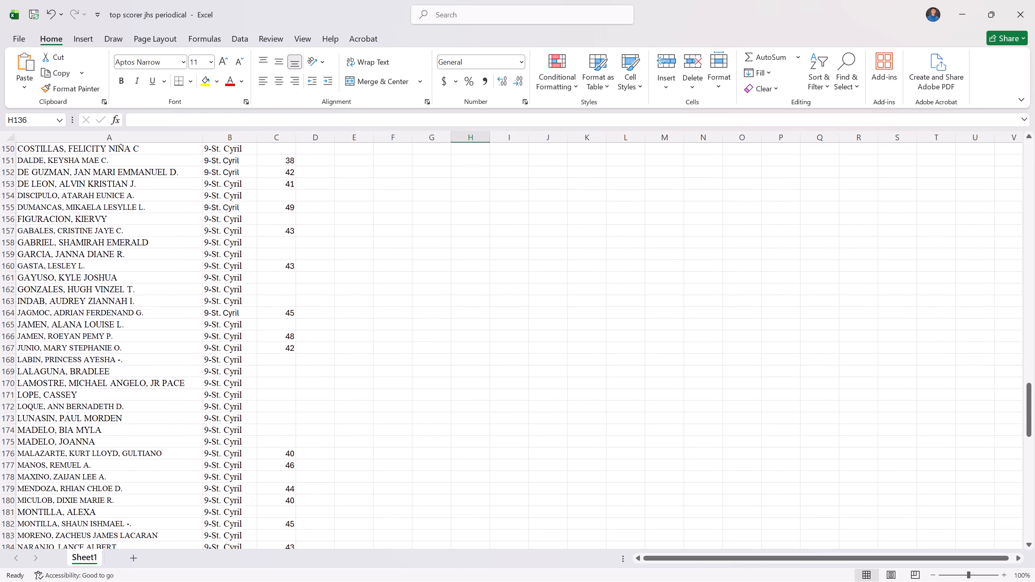
pyautogui.scroll(-6, 147, 449)
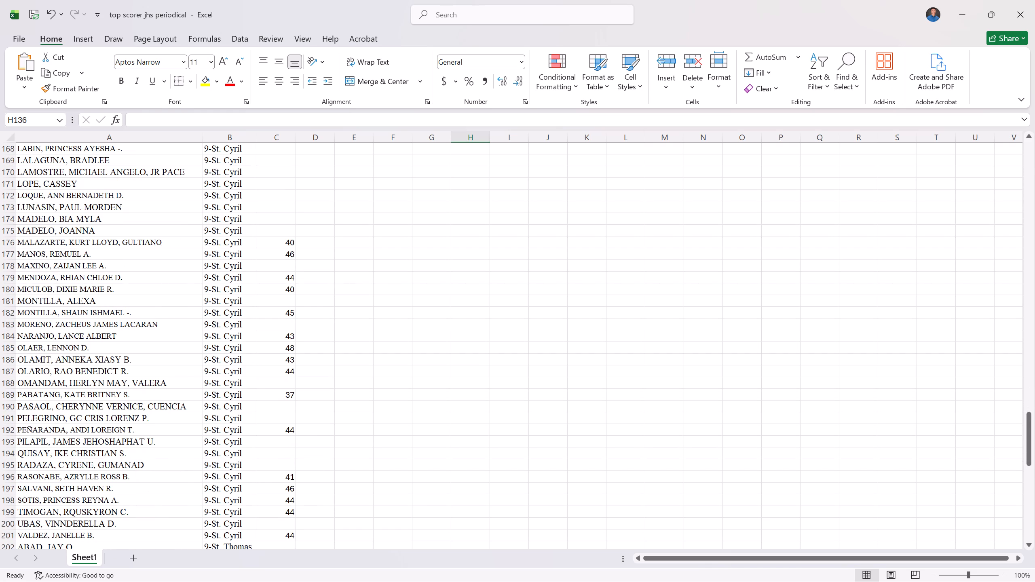
pyautogui.click(110, 274)
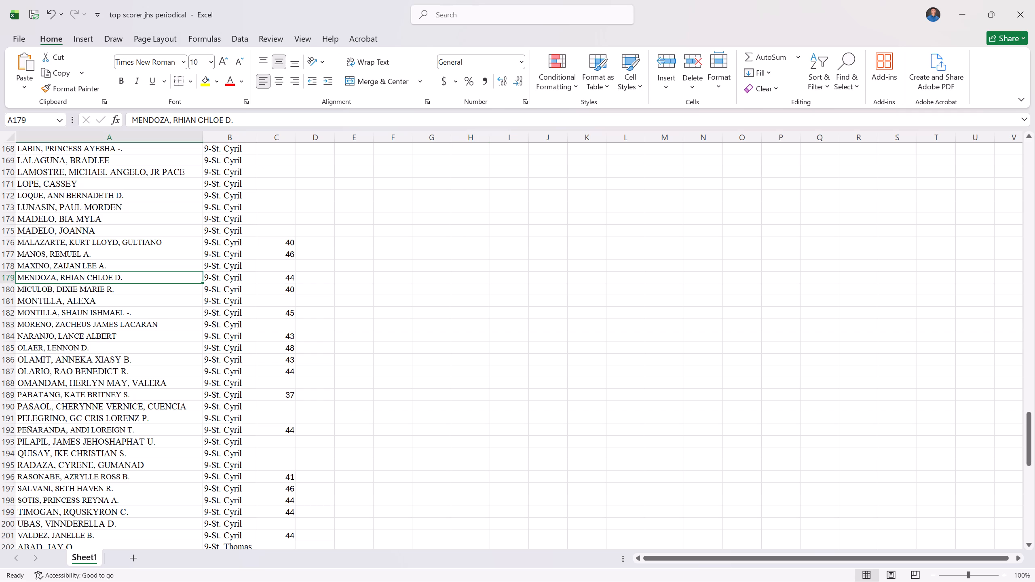
pyautogui.click(447, 292)
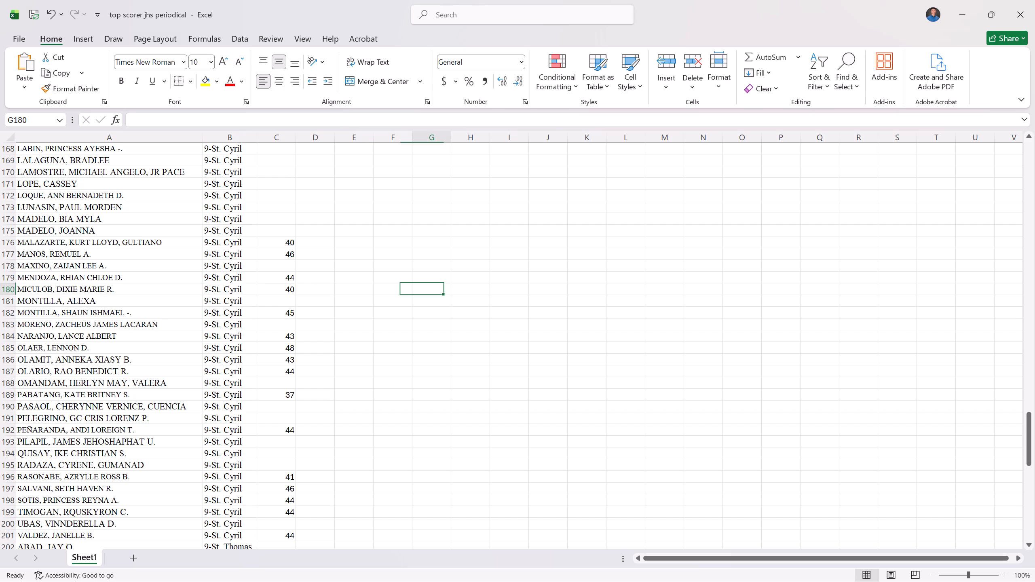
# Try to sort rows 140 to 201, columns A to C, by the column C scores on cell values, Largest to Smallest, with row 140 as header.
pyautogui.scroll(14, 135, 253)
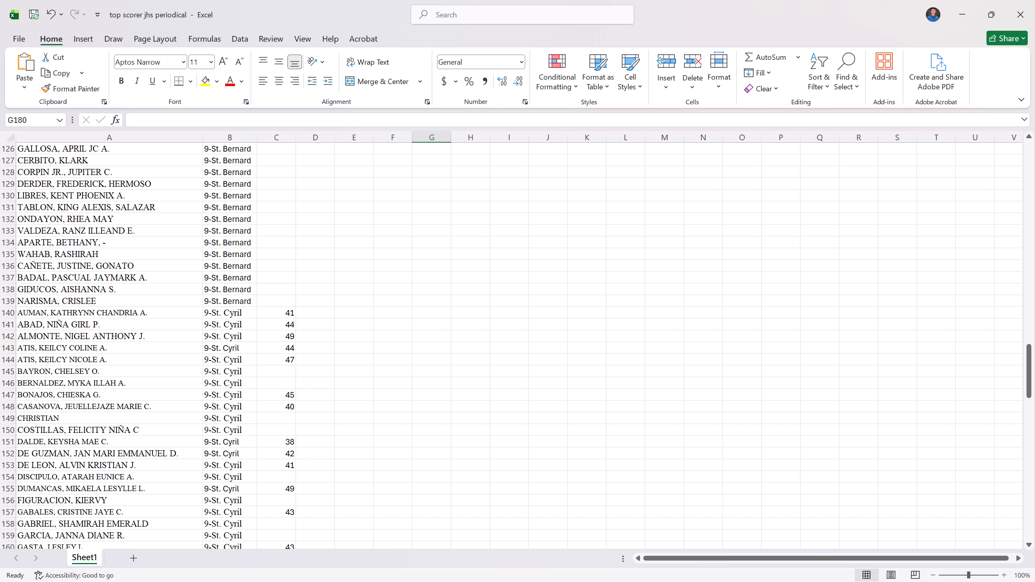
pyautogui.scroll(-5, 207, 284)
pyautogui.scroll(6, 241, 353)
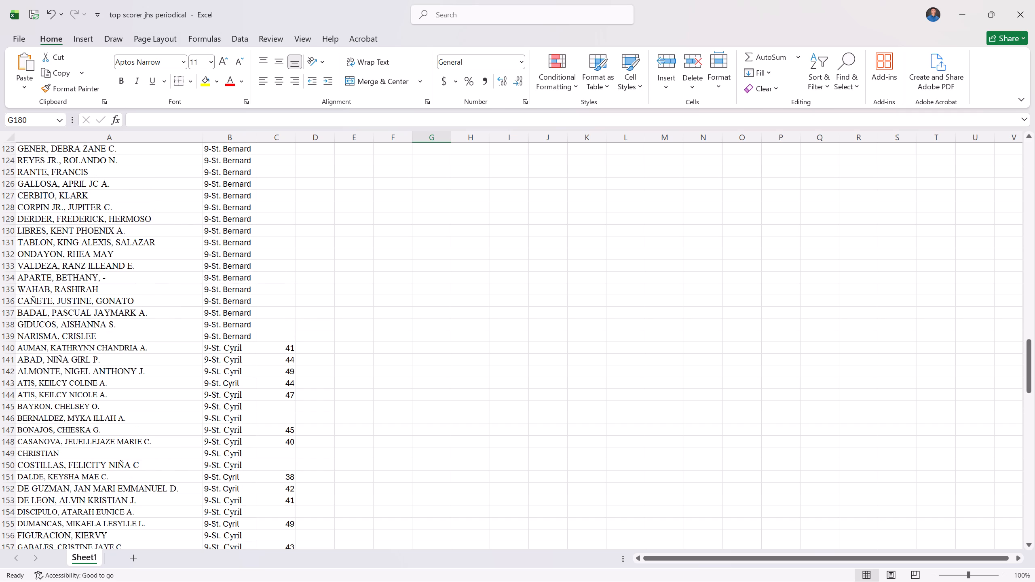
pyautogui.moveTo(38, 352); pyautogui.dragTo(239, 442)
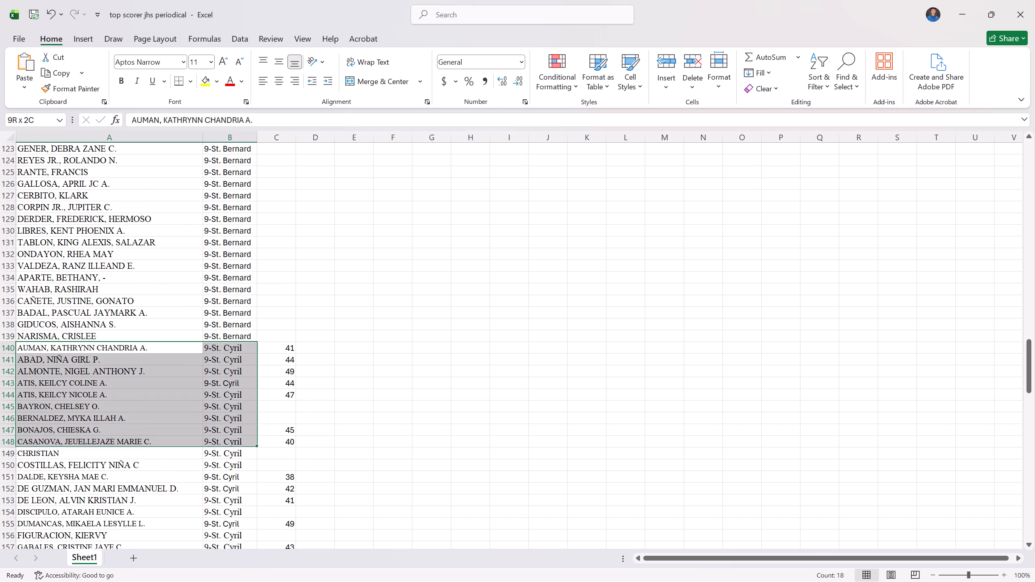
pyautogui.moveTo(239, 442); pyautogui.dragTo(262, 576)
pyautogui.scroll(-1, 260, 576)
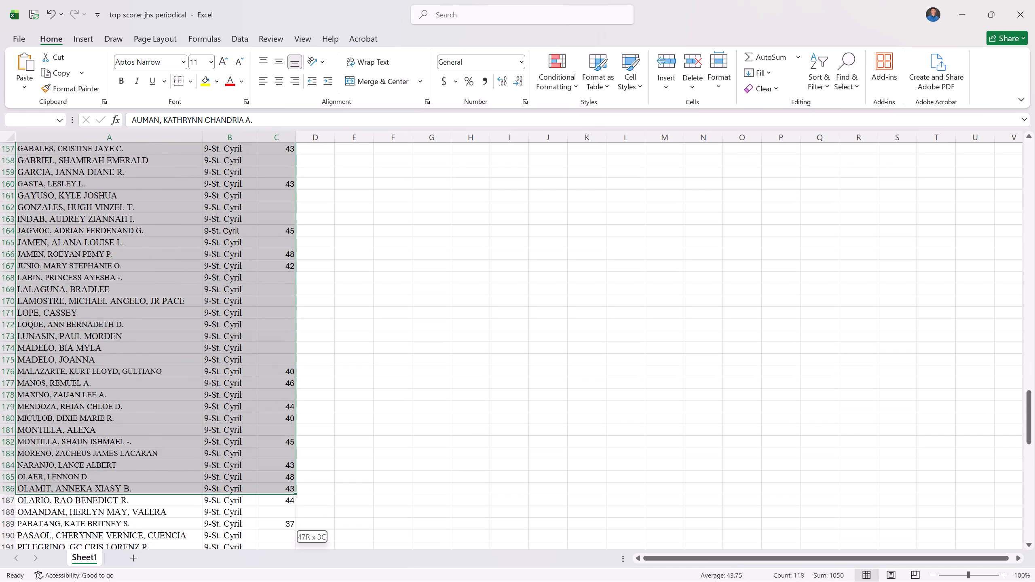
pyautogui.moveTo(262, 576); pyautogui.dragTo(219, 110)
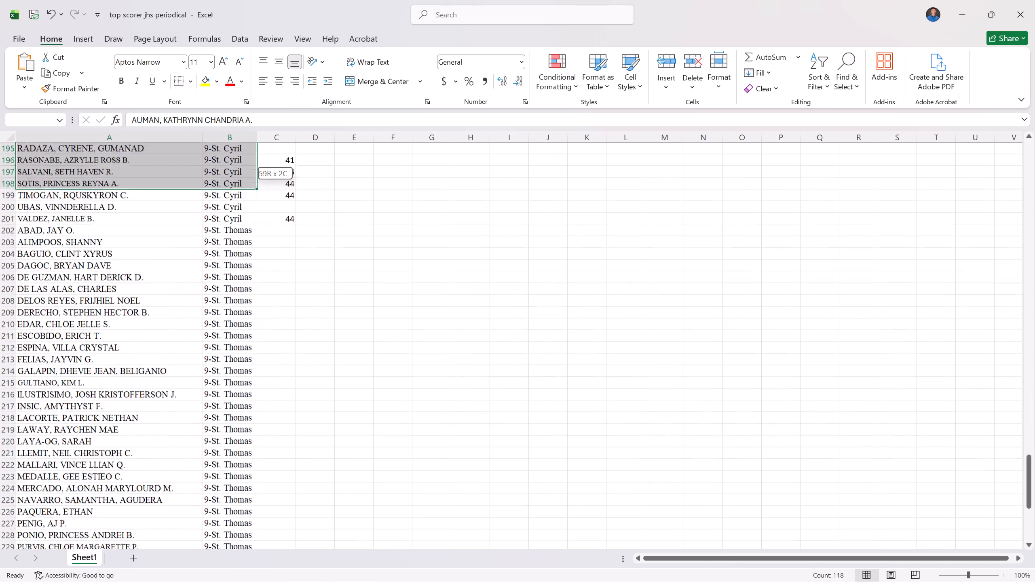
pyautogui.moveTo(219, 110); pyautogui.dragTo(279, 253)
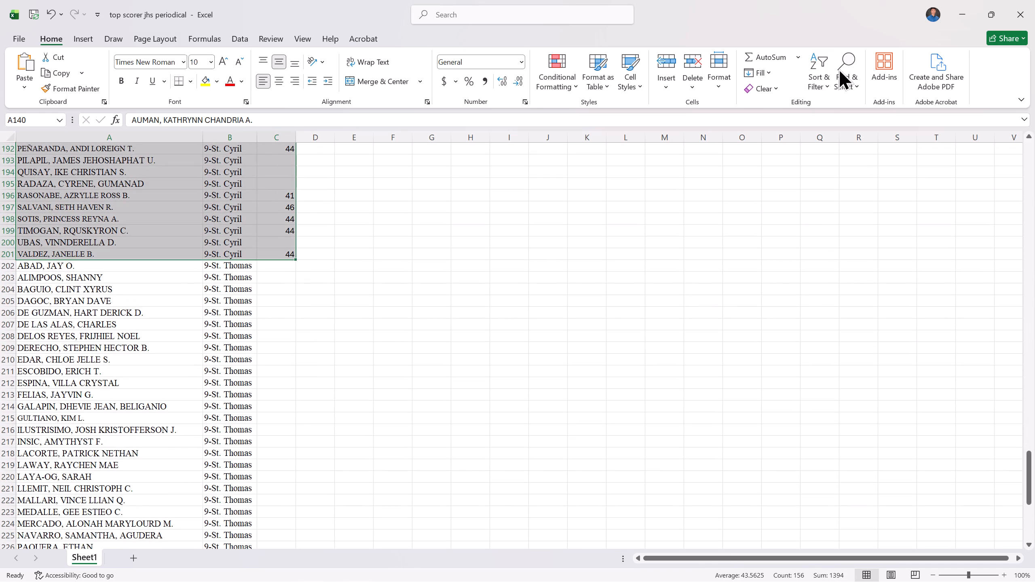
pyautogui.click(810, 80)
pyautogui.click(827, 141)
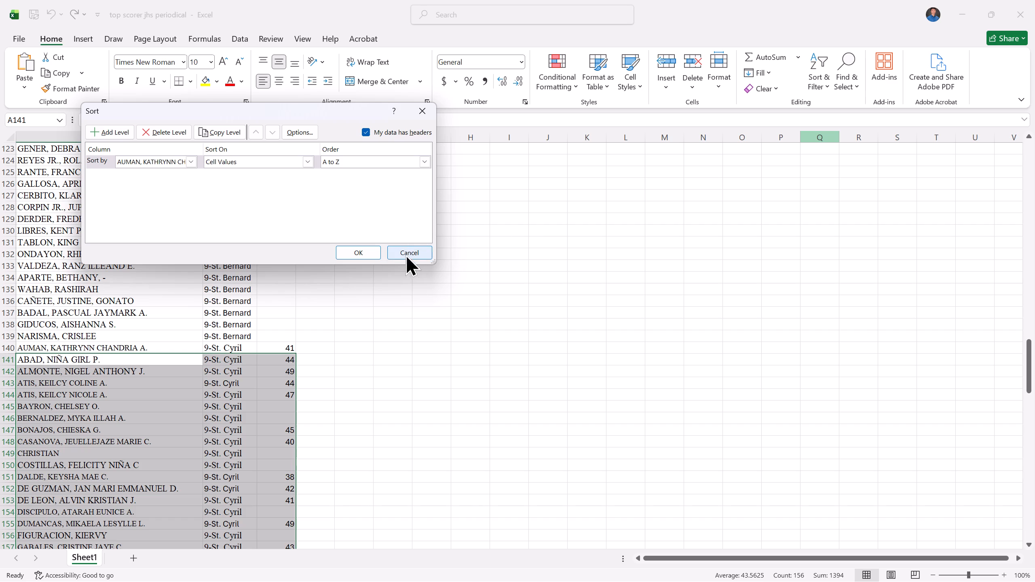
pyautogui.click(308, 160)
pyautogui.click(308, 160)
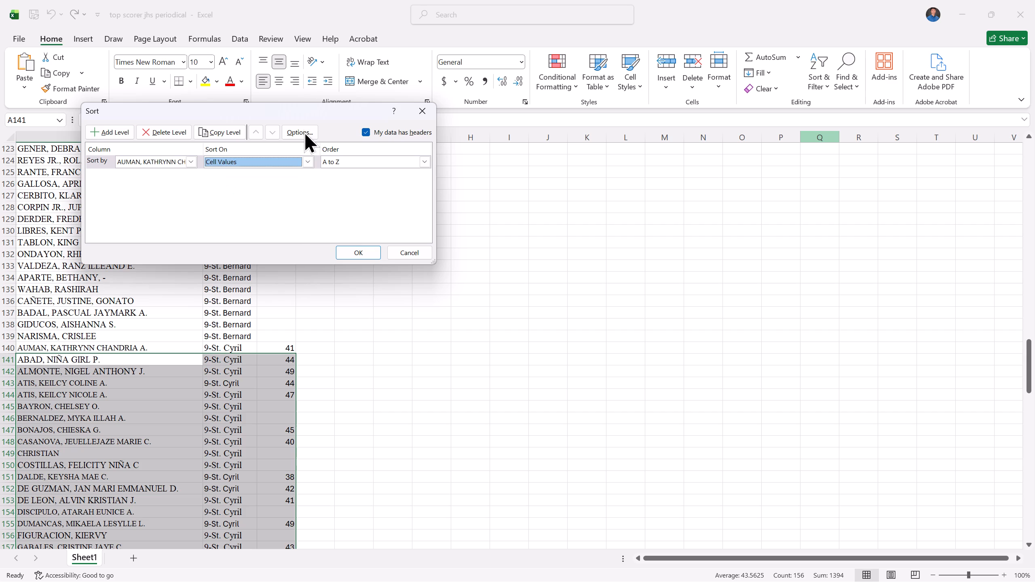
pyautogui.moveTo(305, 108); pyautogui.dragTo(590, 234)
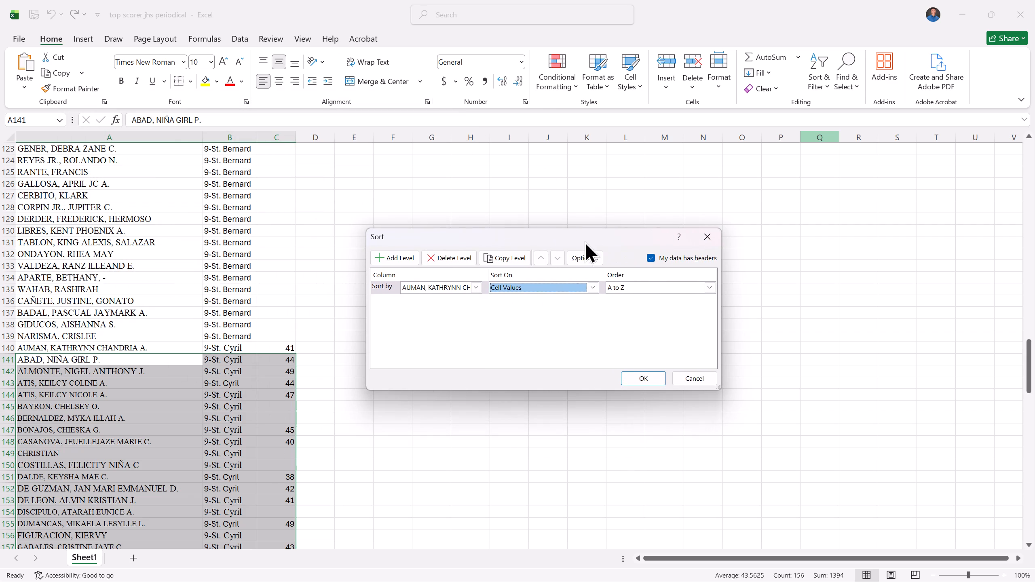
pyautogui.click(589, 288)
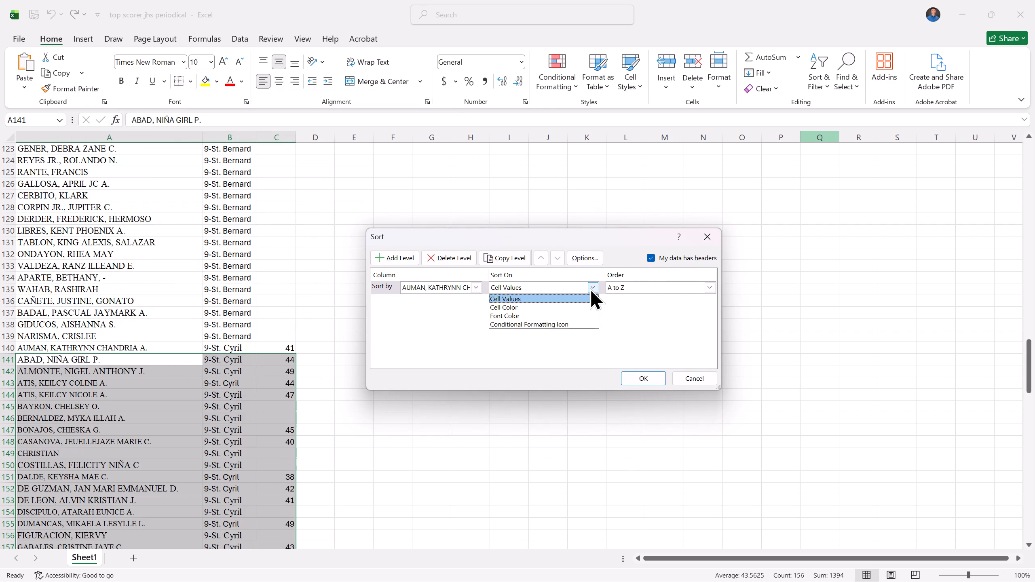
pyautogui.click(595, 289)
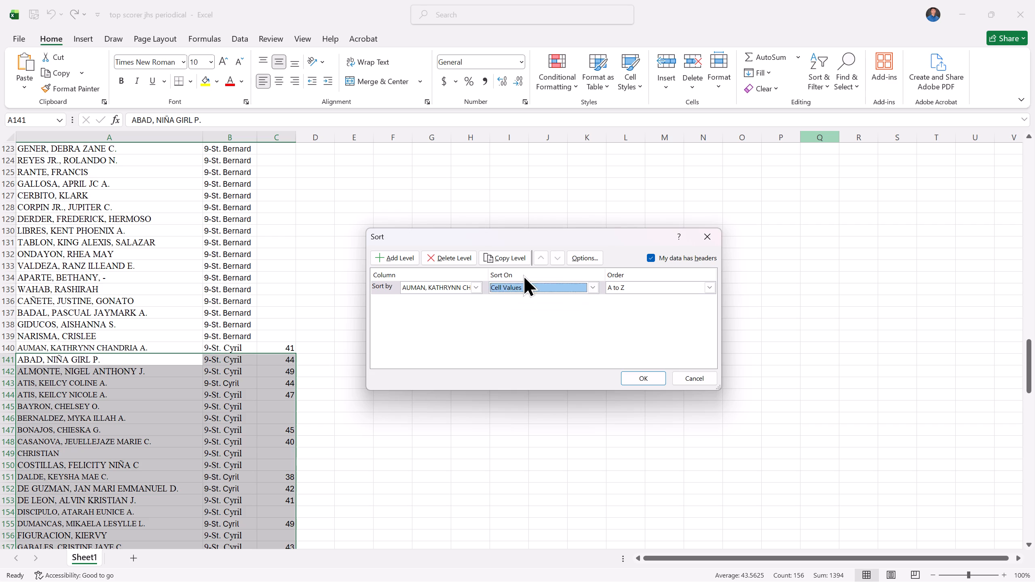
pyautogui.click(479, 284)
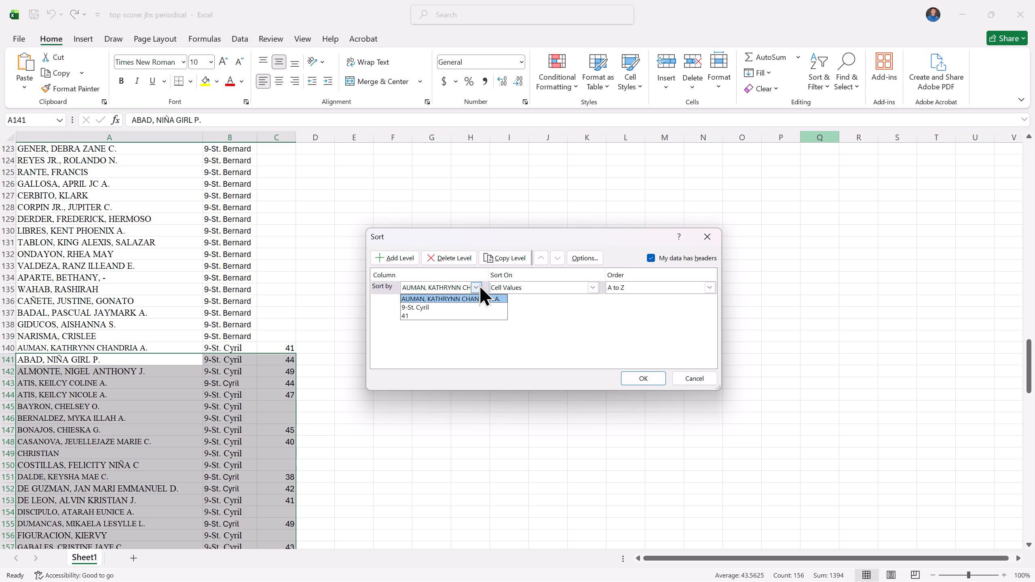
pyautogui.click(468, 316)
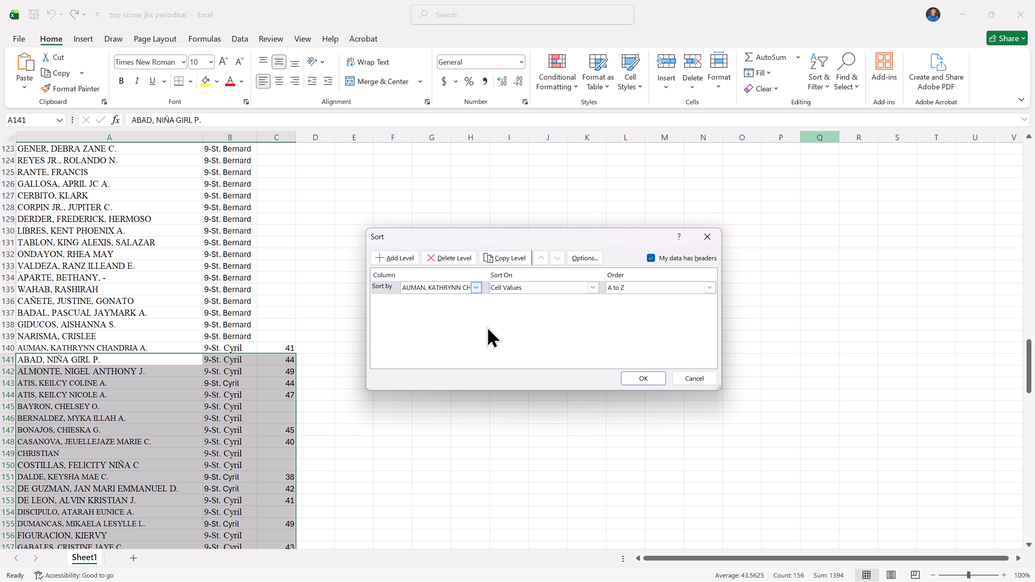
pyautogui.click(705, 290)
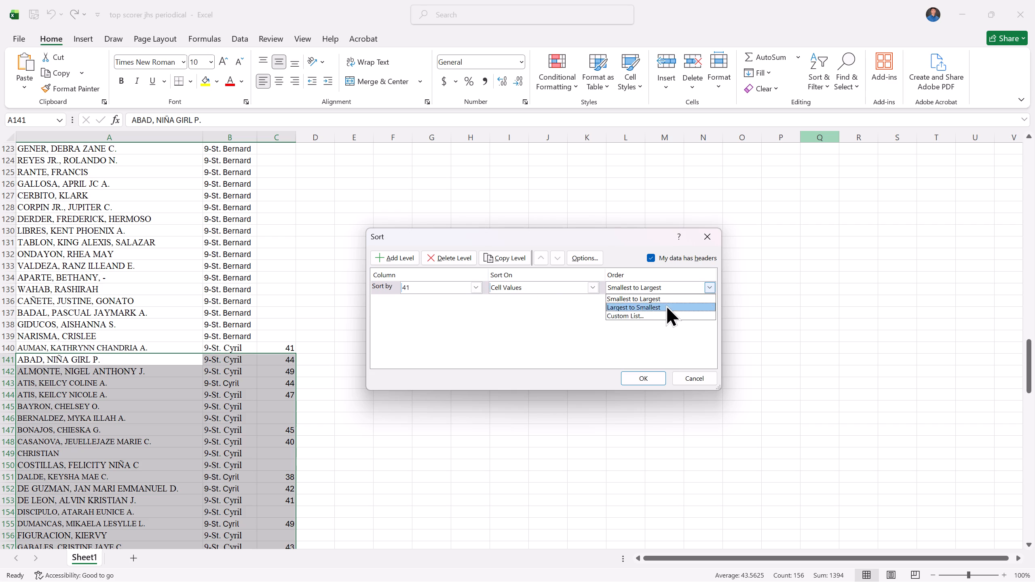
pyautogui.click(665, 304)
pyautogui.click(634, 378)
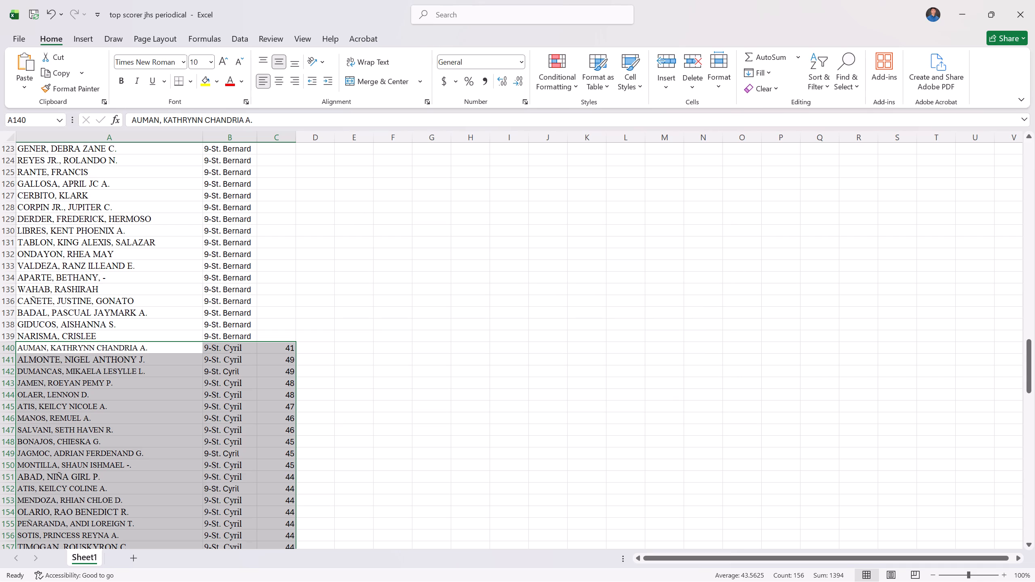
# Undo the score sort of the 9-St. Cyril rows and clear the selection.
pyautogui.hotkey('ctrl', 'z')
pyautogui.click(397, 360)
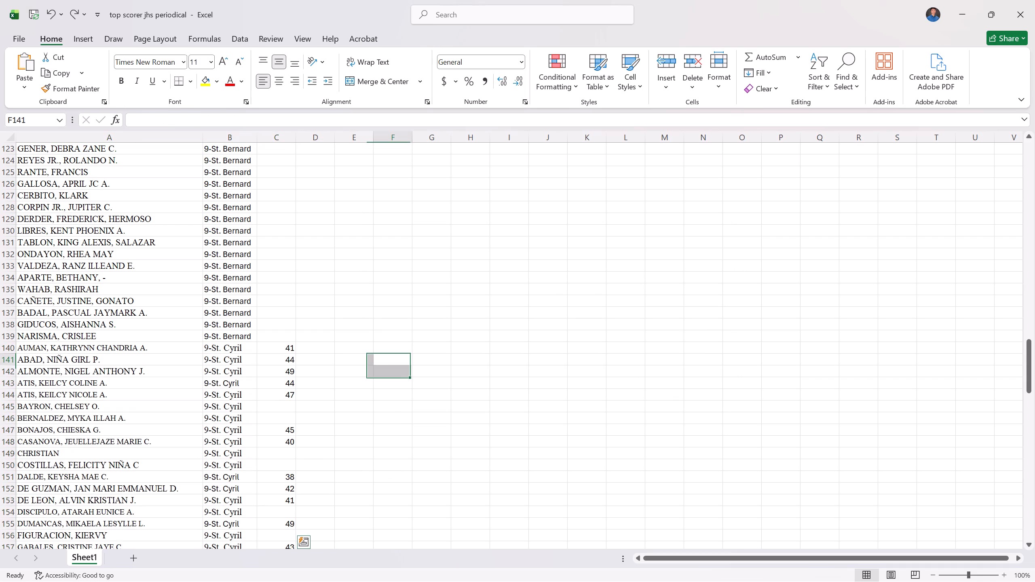
# Sort rows 139 to 201 by Column C on cell values, Largest to Smallest, treating row 139 as the header.
pyautogui.moveTo(23, 339); pyautogui.dragTo(271, 370)
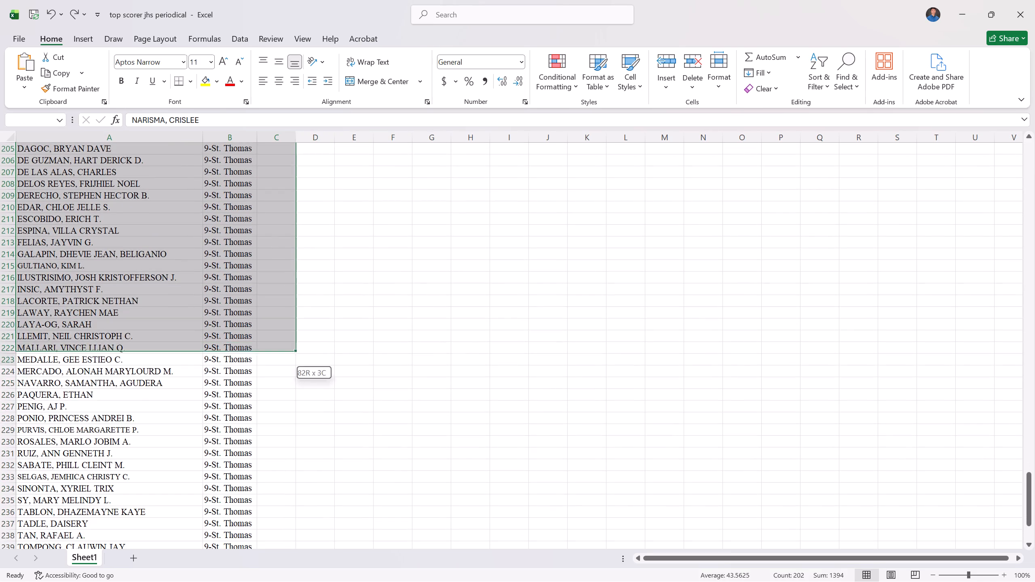
pyautogui.moveTo(271, 370); pyautogui.dragTo(277, 358)
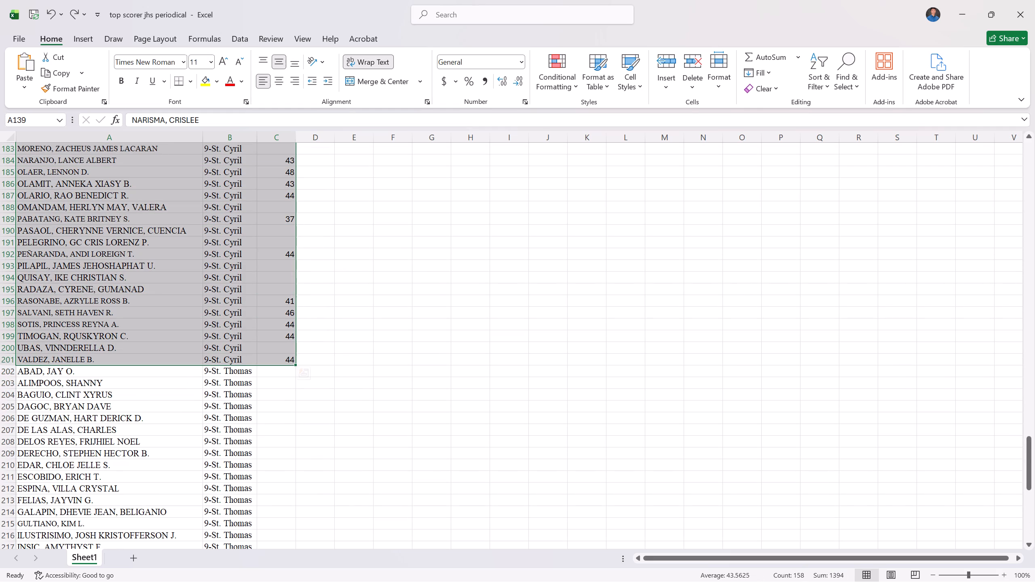
pyautogui.click(822, 83)
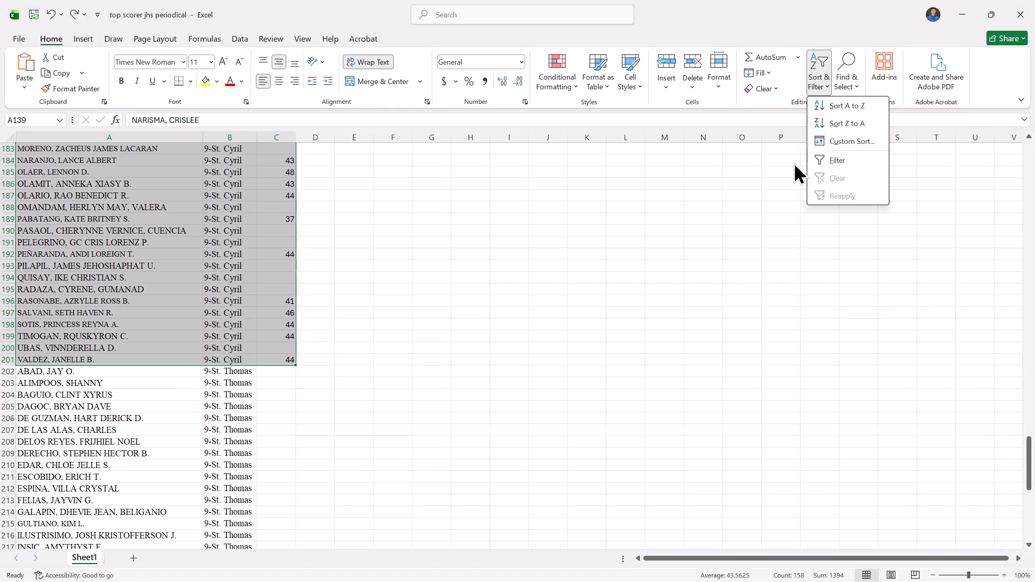
pyautogui.click(838, 145)
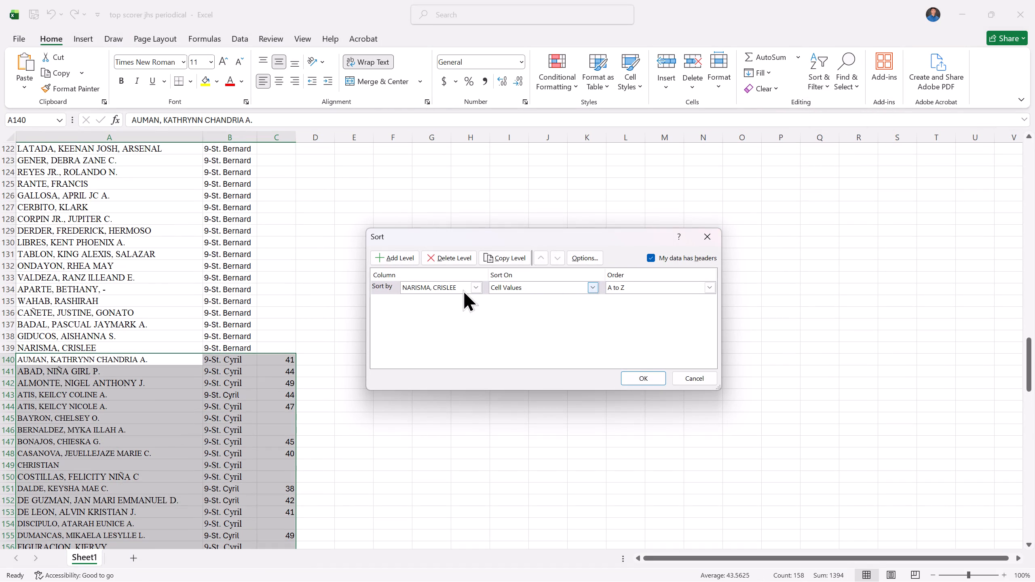
pyautogui.click(473, 286)
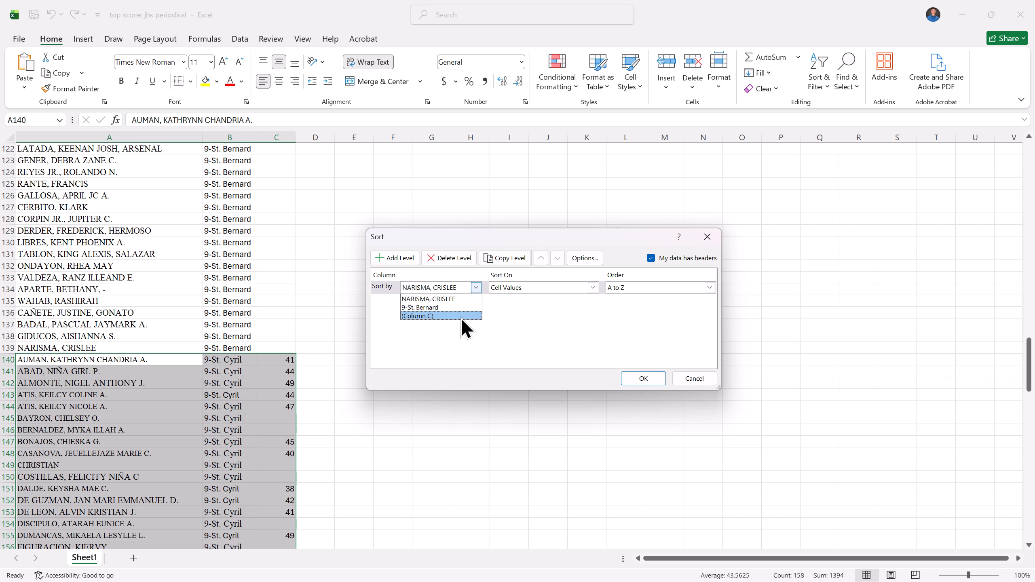
pyautogui.click(460, 316)
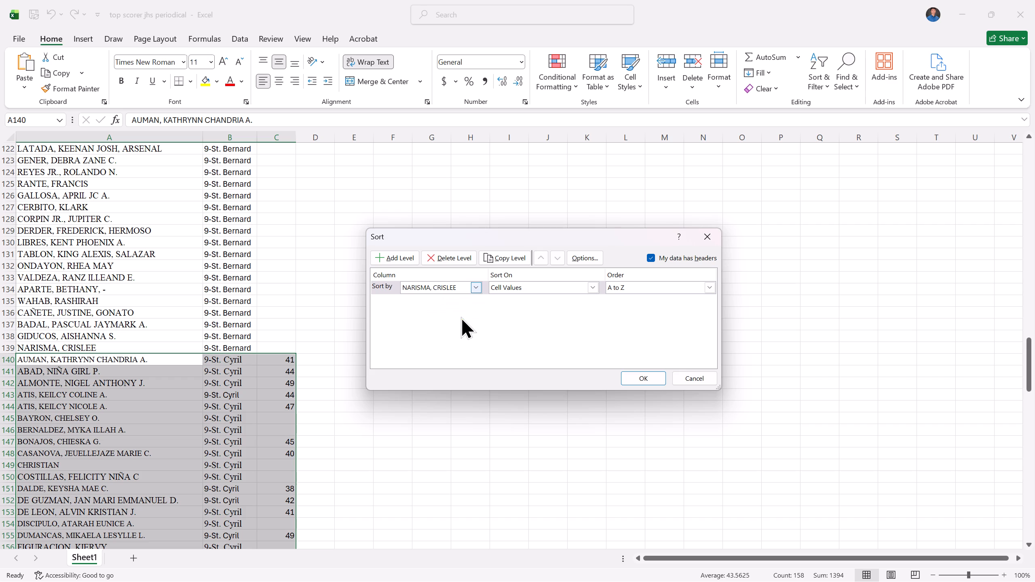
pyautogui.click(710, 289)
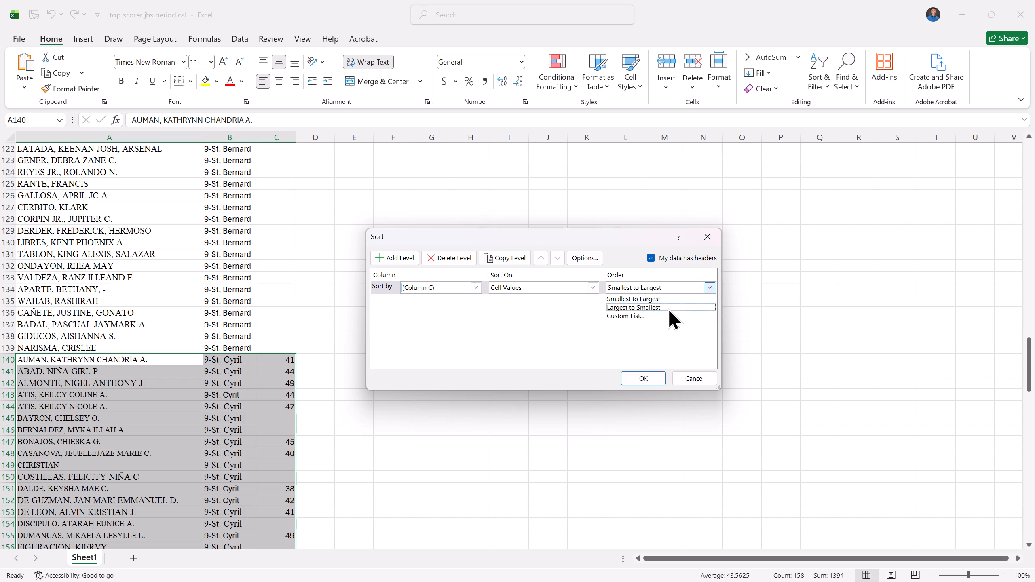
pyautogui.click(668, 308)
pyautogui.click(645, 373)
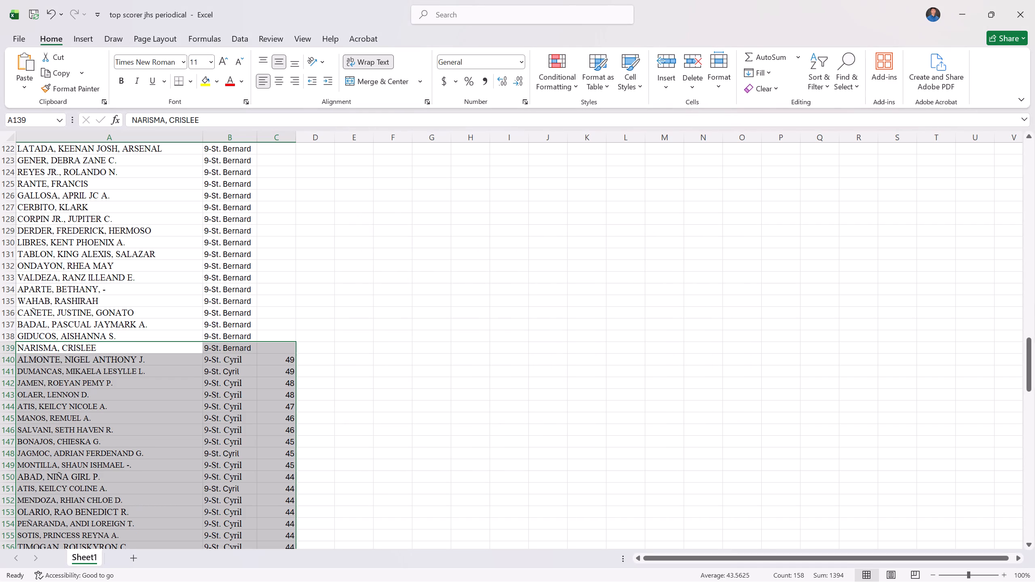
# Clear the selection and examine the sorted 9-St. Cyril rows, checking the column C score order and the boundary with the 9-St. Bernard rows.
pyautogui.click(355, 381)
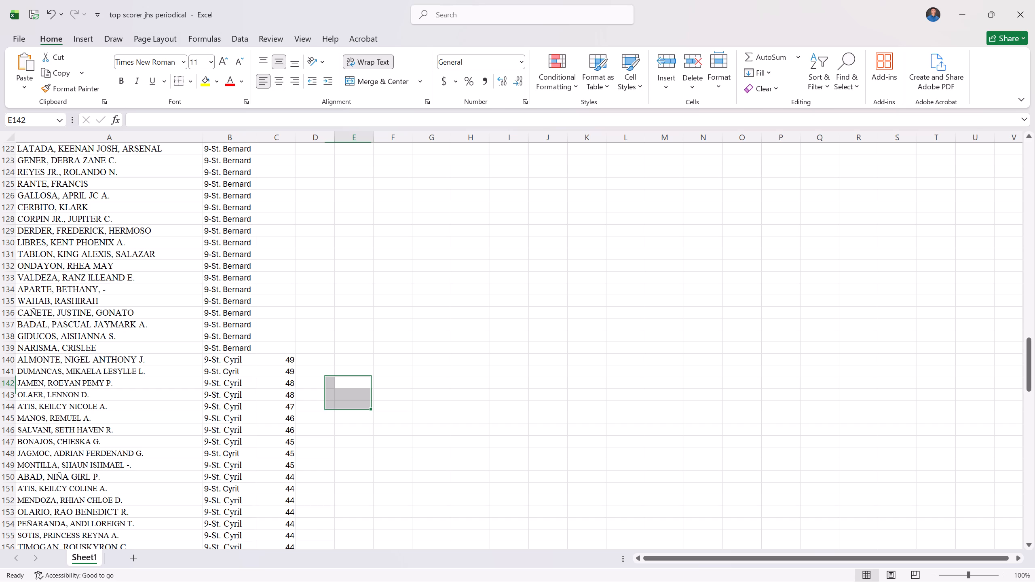
pyautogui.scroll(-10, 113, 401)
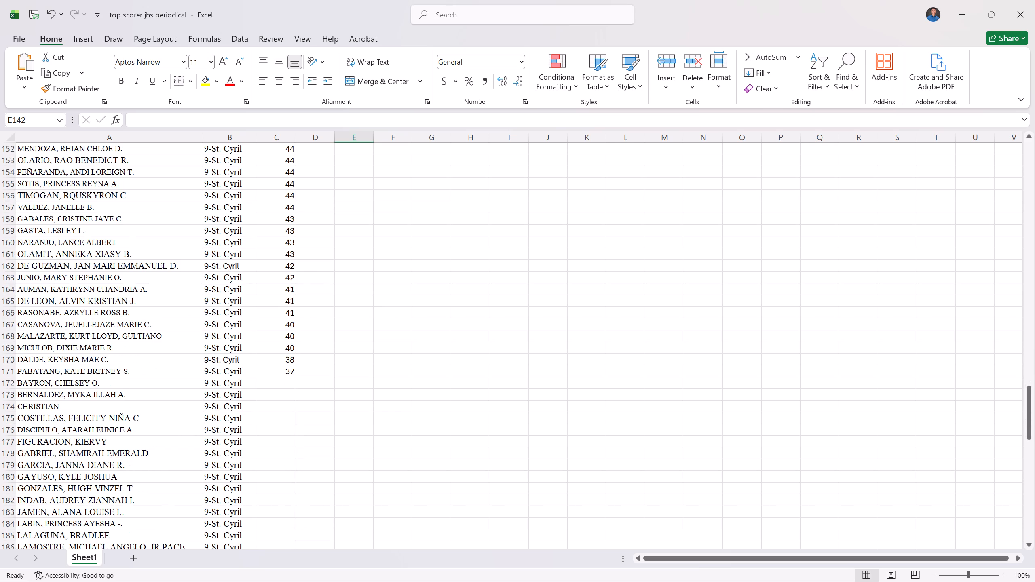
pyautogui.scroll(2, 115, 403)
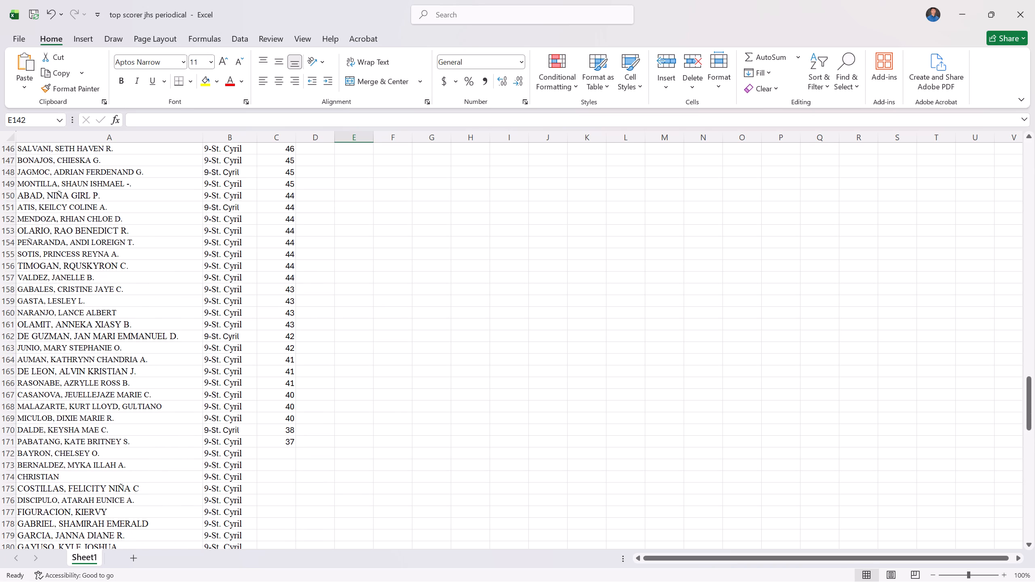
pyautogui.scroll(2, 282, 382)
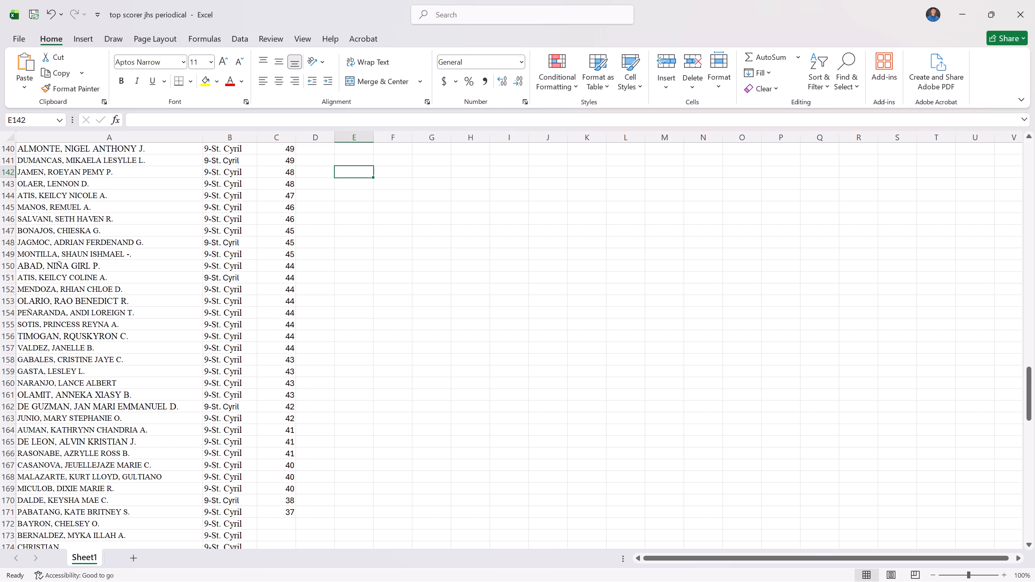
pyautogui.scroll(-2, 369, 345)
pyautogui.scroll(9, 386, 347)
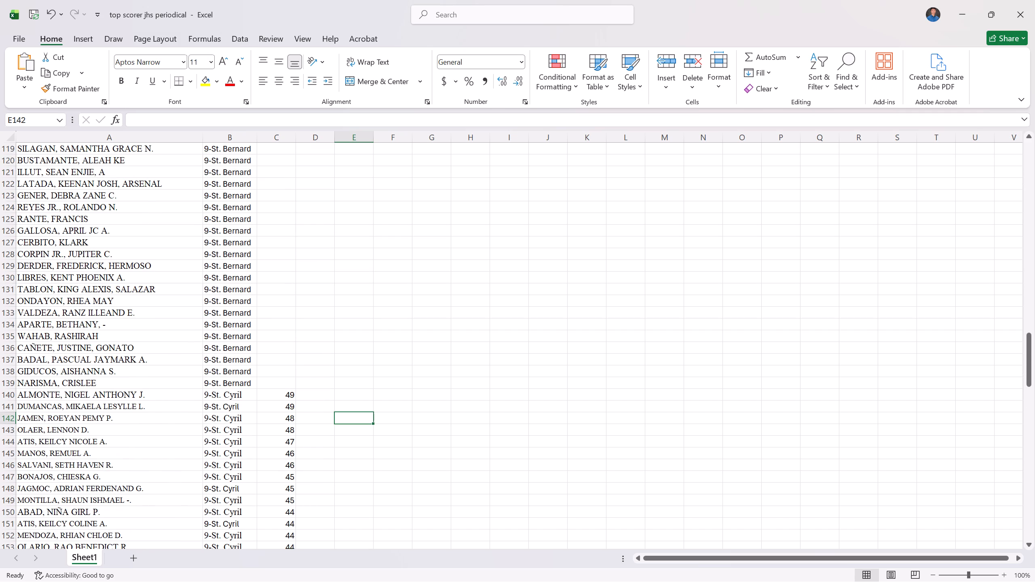
pyautogui.scroll(20, 397, 340)
pyautogui.scroll(17, 397, 340)
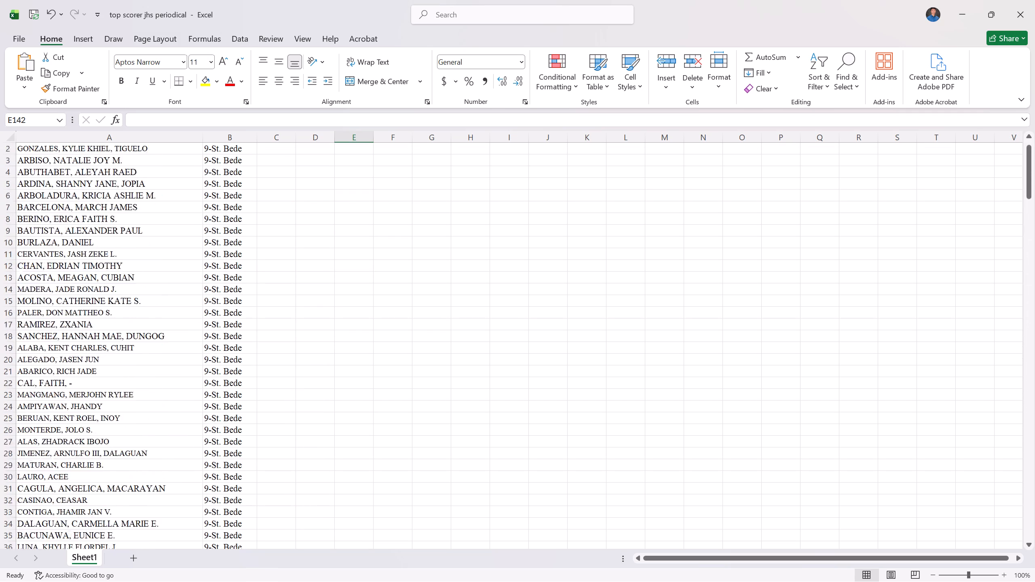
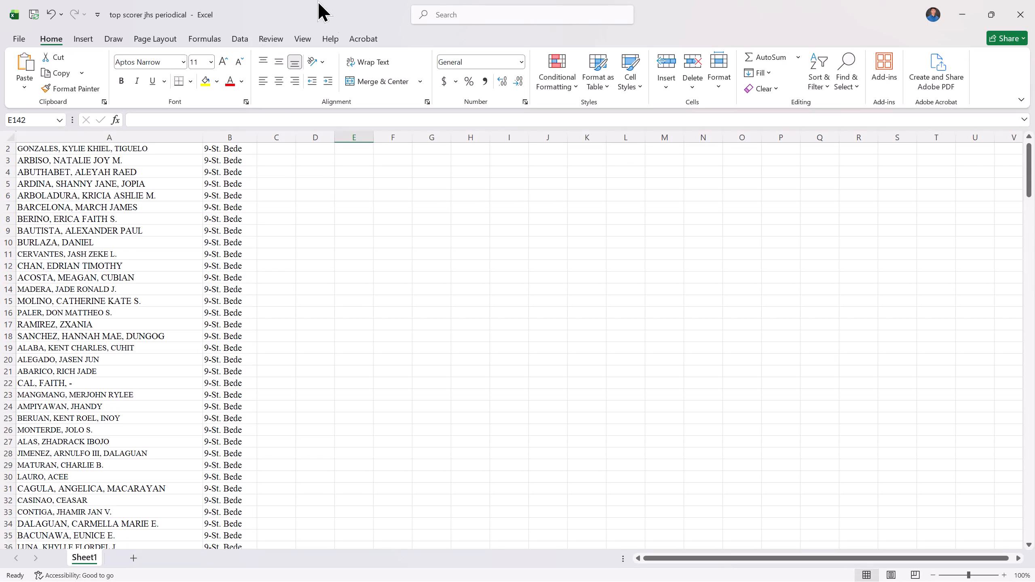
pyautogui.click(340, 275)
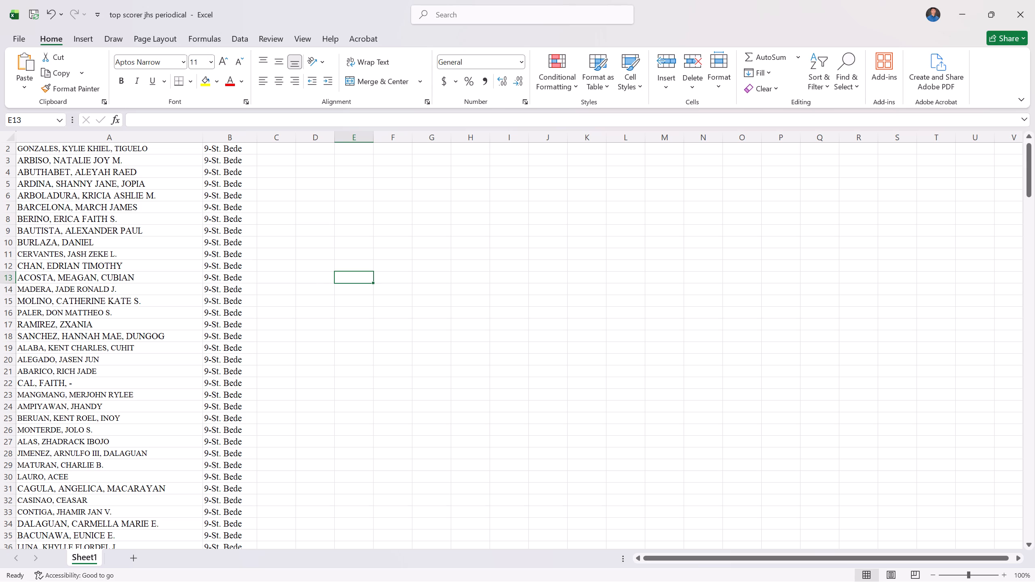
pyautogui.hotkey('ctrl', 'f')
pyautogui.write('FAJARDO')
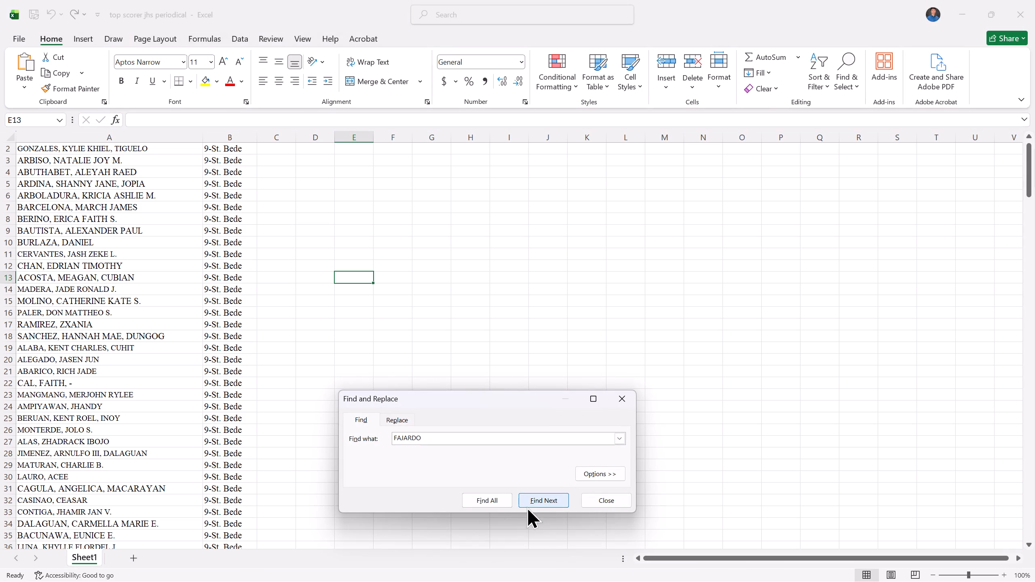
pyautogui.click(534, 501)
pyautogui.click(287, 350)
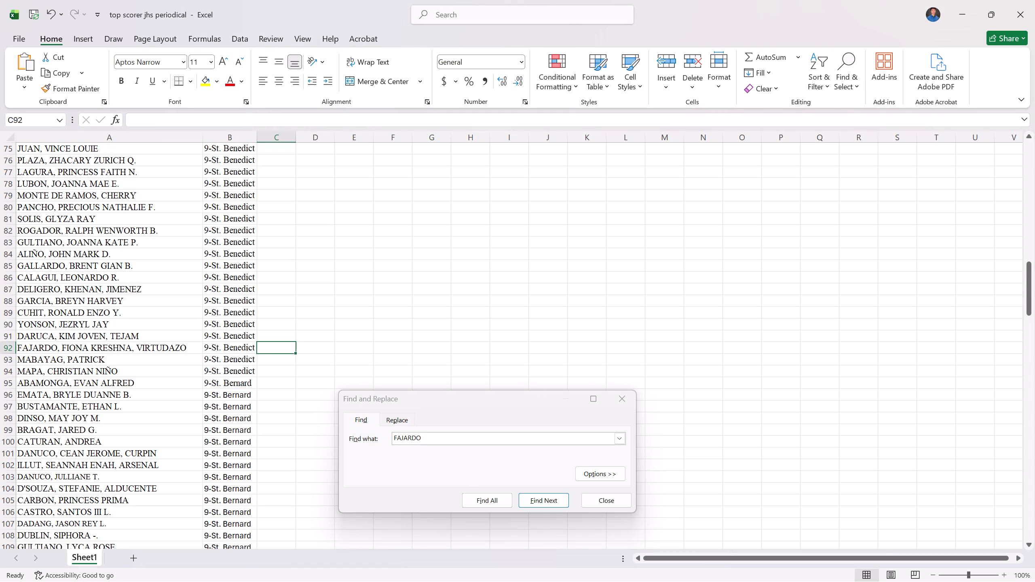
pyautogui.write('18')
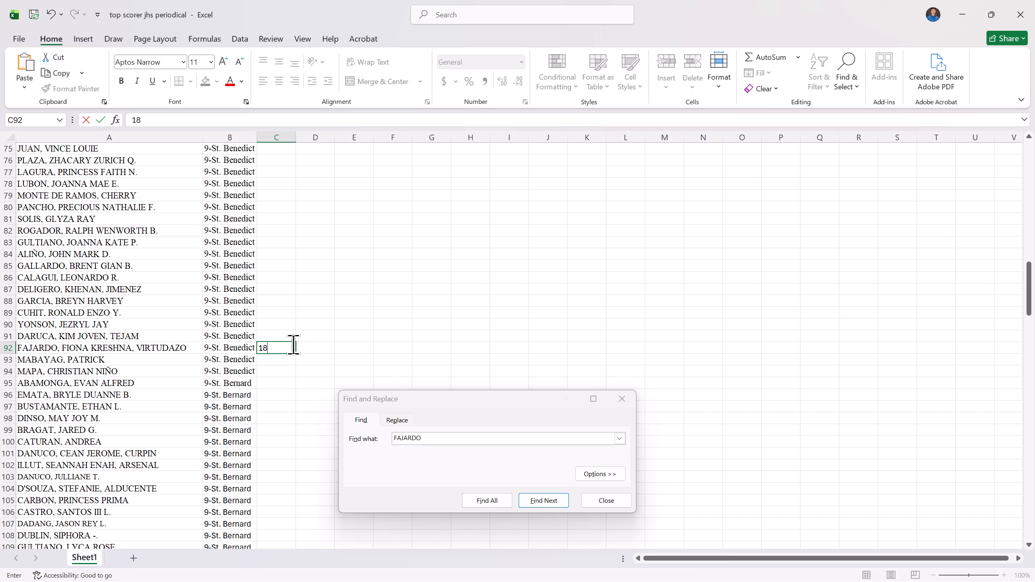
pyautogui.hotkey('ctrl', 'f')
pyautogui.hotkey('ctrl', 'a')
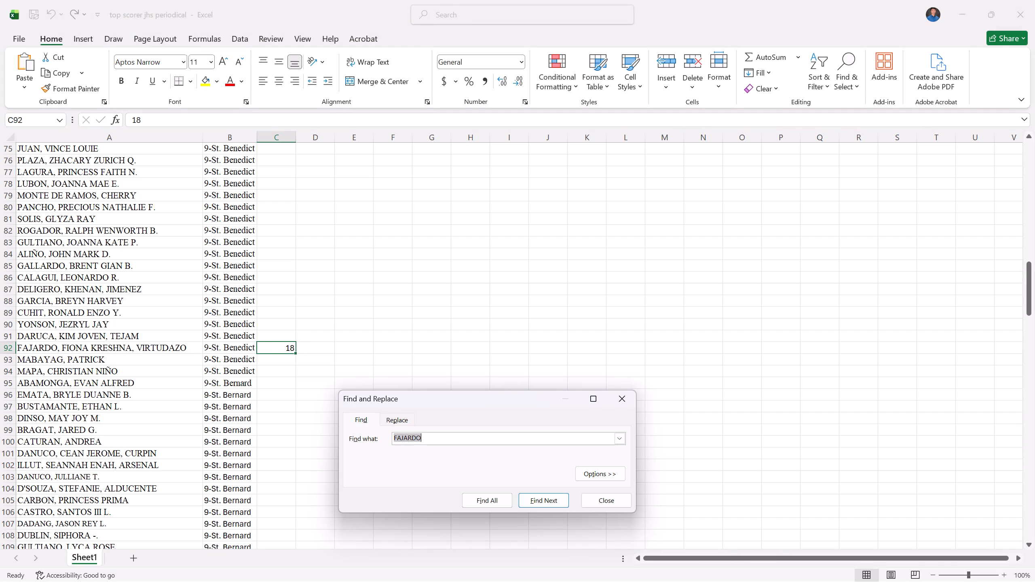
pyautogui.write('DELIGER')
pyautogui.press('Return')
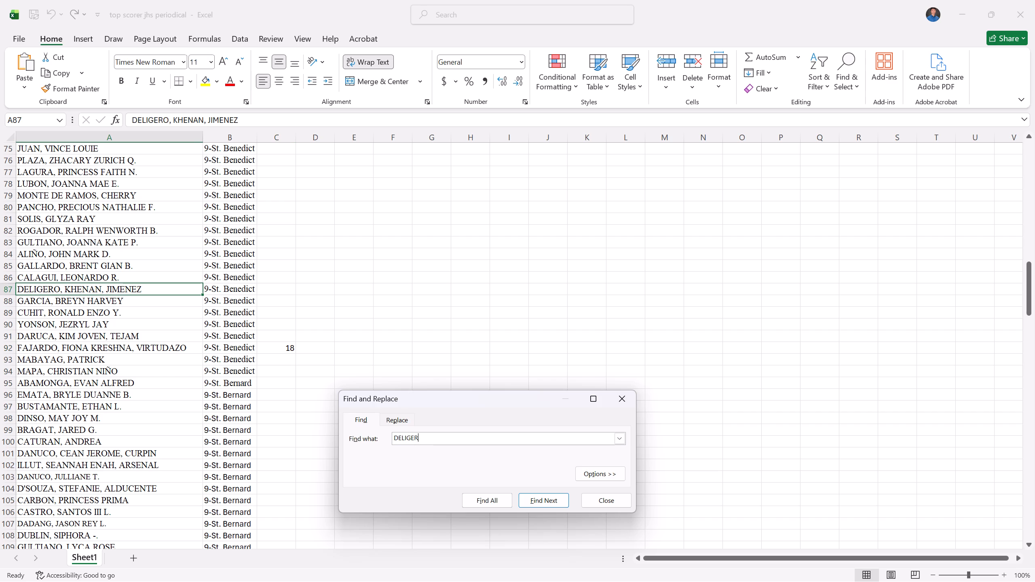
pyautogui.click(285, 289)
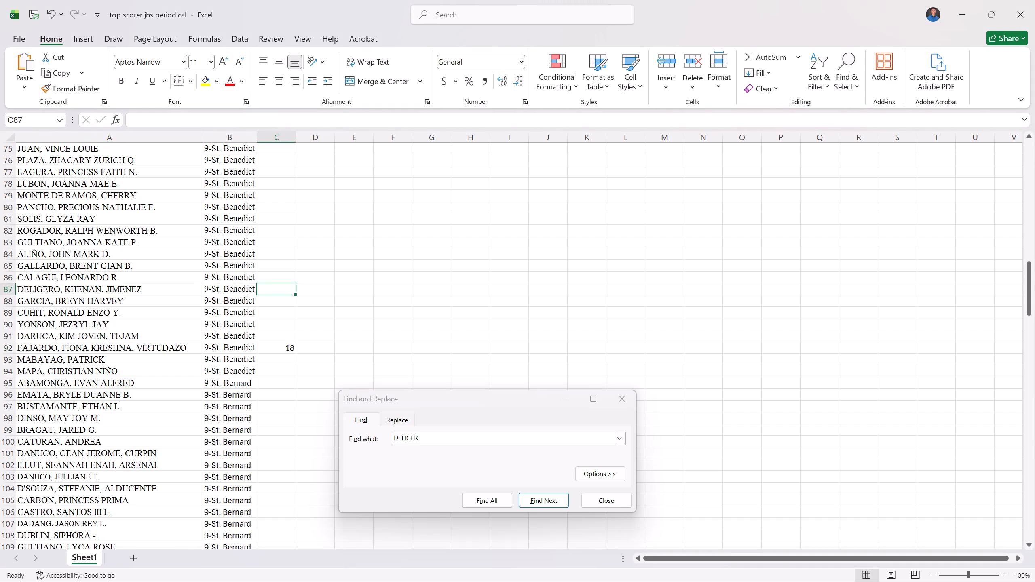
pyautogui.write('31')
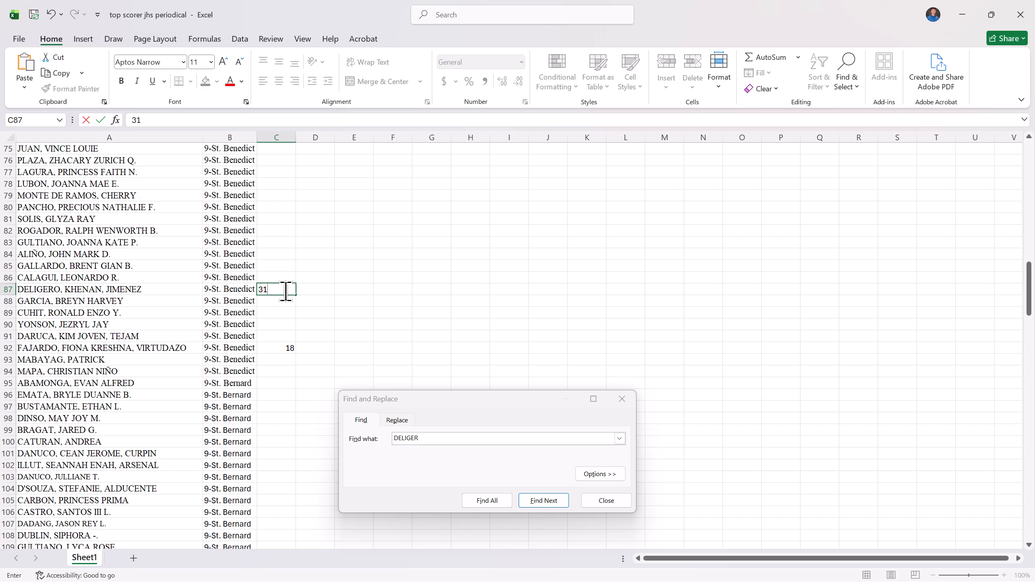
# Find LATORRE in the student list, check for further matches, and enter the score 32 in column C of that row (C65).
pyautogui.hotkey('ctrl', 'f')
pyautogui.hotkey('ctrl', 'a')
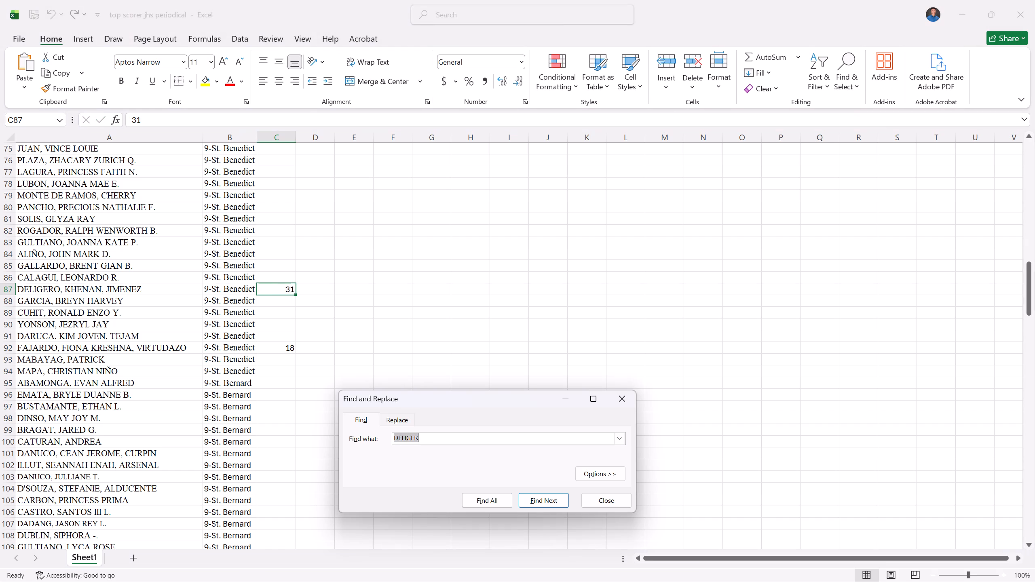
pyautogui.press(',')
pyautogui.press('BackSpace')
pyautogui.write('LATORR')
pyautogui.press('e')
pyautogui.press('Return')
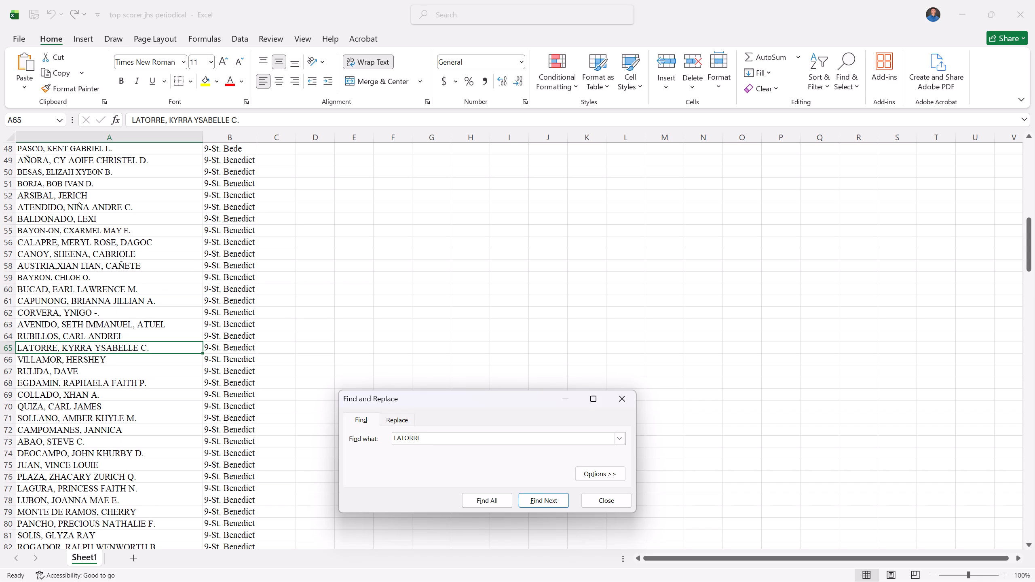
pyautogui.click(287, 348)
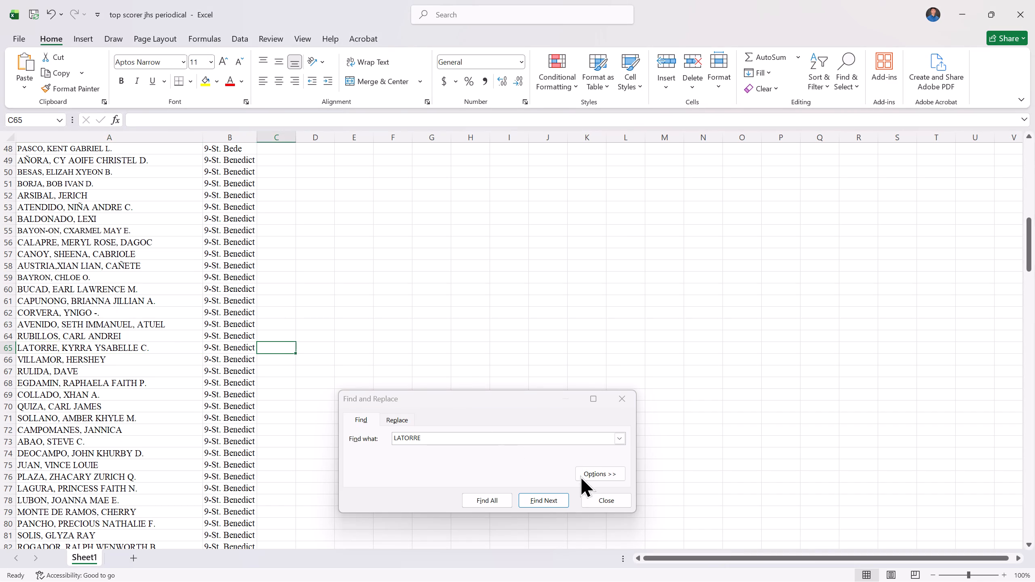
pyautogui.click(532, 501)
pyautogui.click(534, 500)
pyautogui.tripleClick(534, 500)
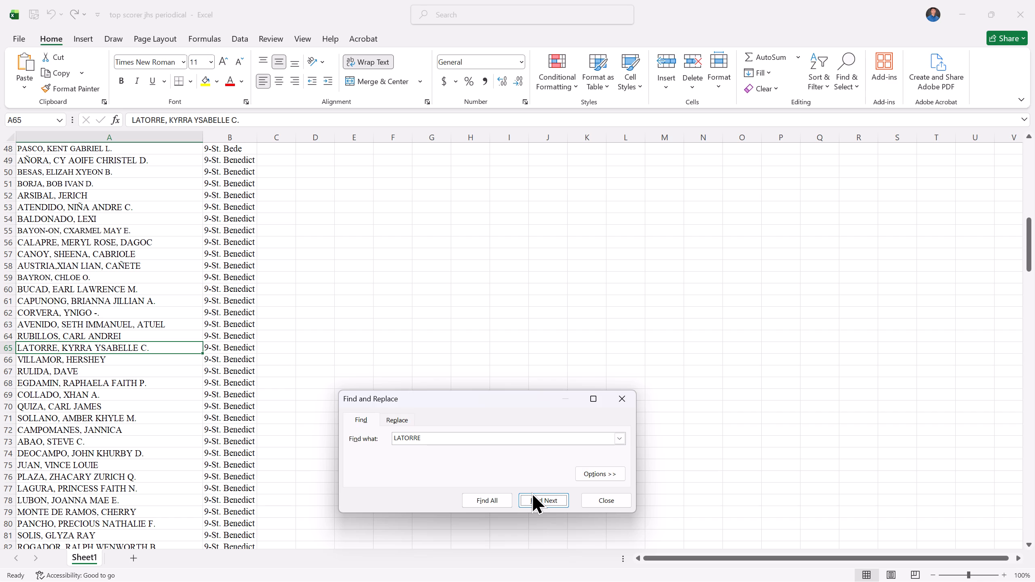
pyautogui.write('32')
pyautogui.click(283, 348)
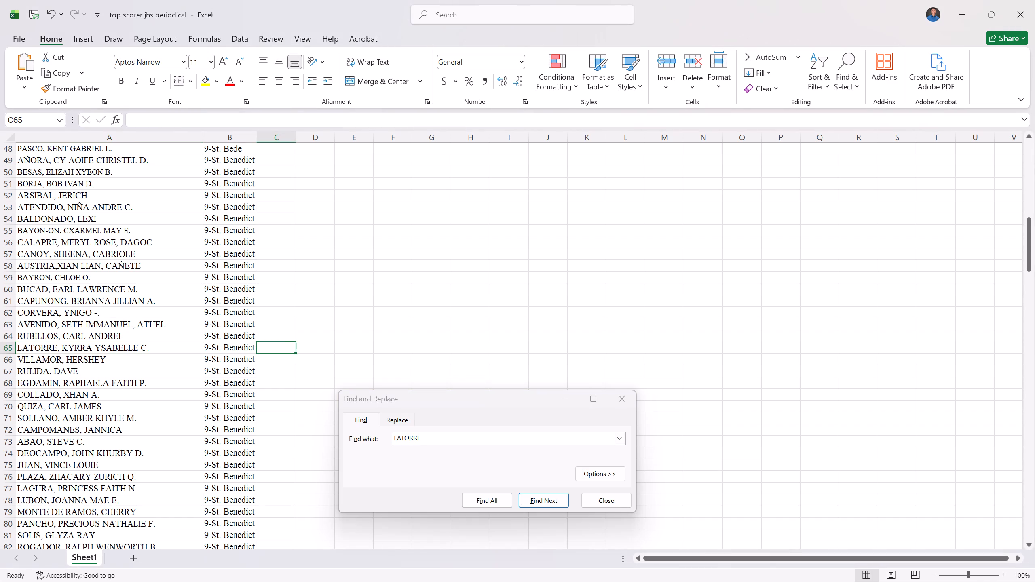
pyautogui.write('32')
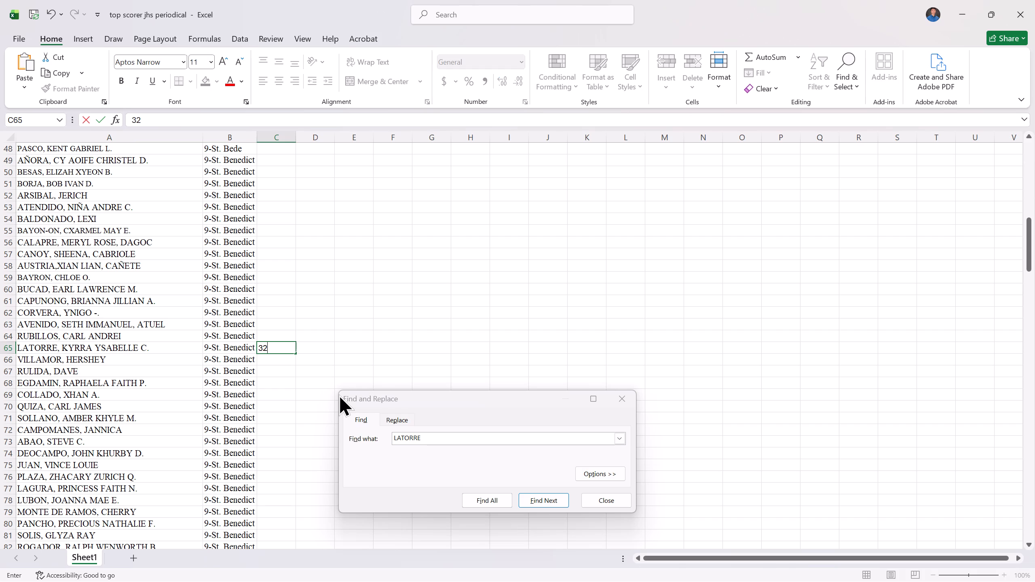
# Examine the 9-St. Benedict rows, checking their column C scores and the boundaries with the 9-St. Bede and 9-St. Bernard rows.
pyautogui.scroll(3, 316, 372)
pyautogui.scroll(-10, 313, 367)
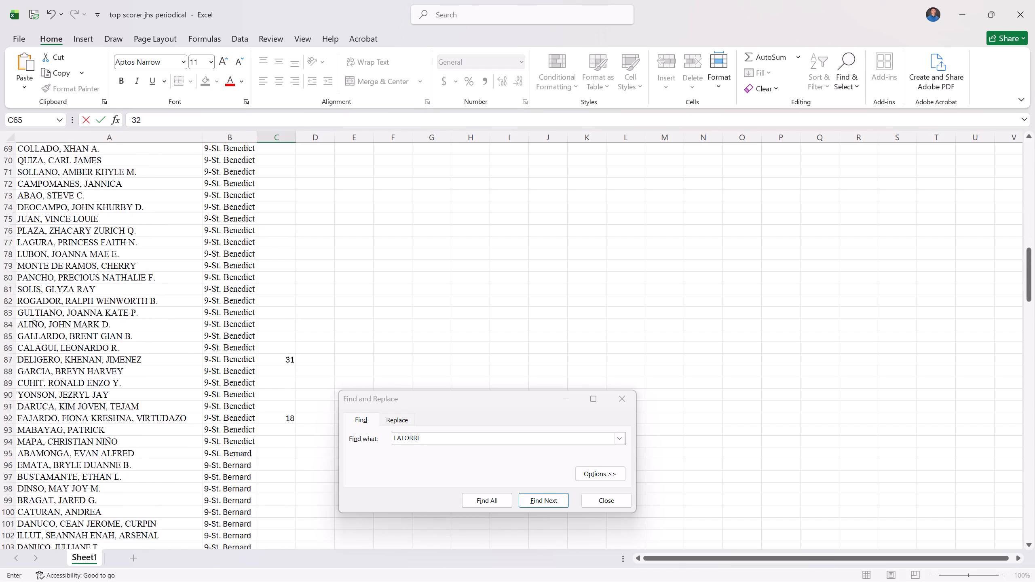
pyautogui.scroll(-15, 314, 358)
pyautogui.scroll(7, 314, 365)
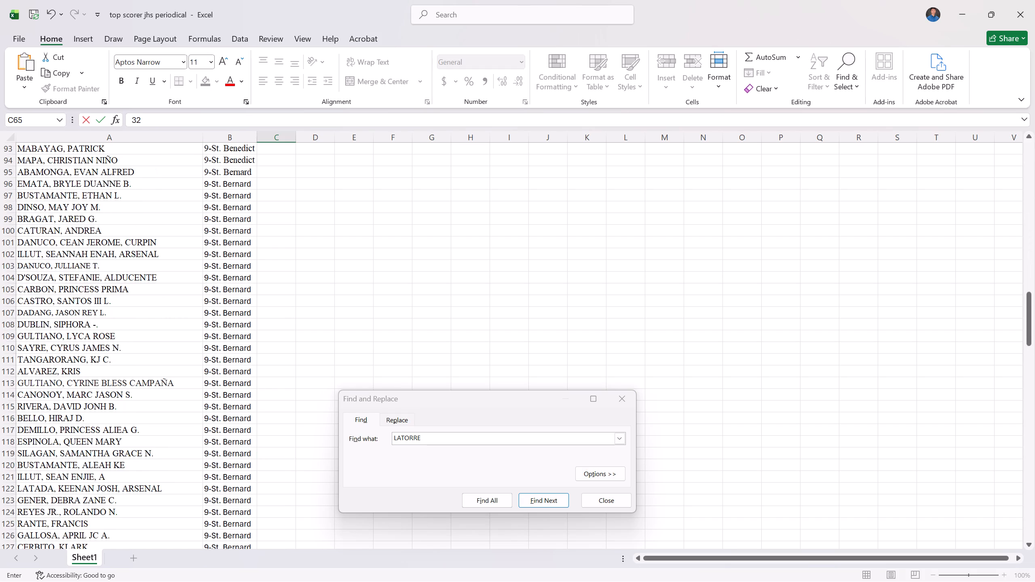
pyautogui.scroll(8, 316, 364)
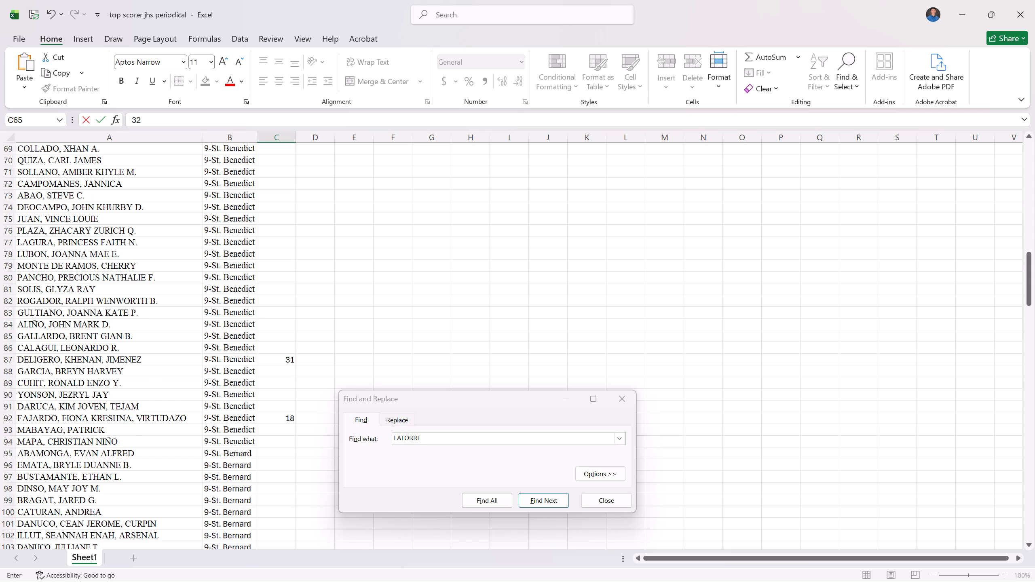
pyautogui.scroll(7, 211, 283)
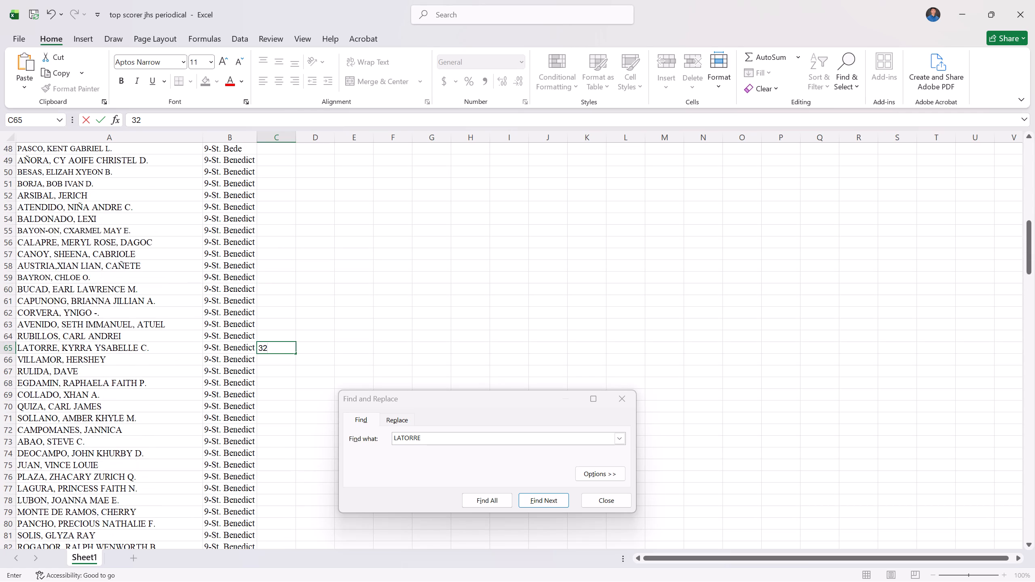
pyautogui.scroll(2, 242, 305)
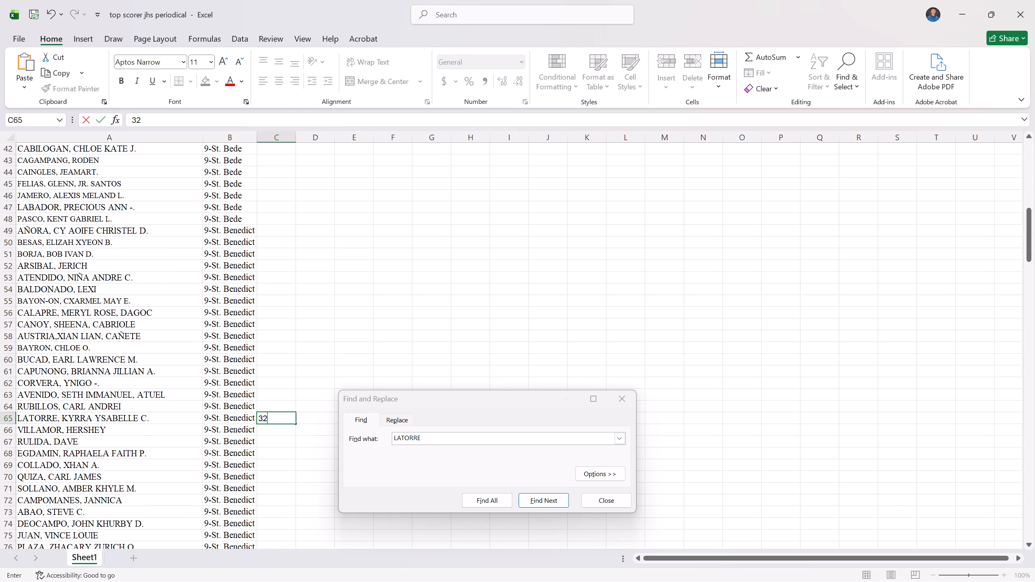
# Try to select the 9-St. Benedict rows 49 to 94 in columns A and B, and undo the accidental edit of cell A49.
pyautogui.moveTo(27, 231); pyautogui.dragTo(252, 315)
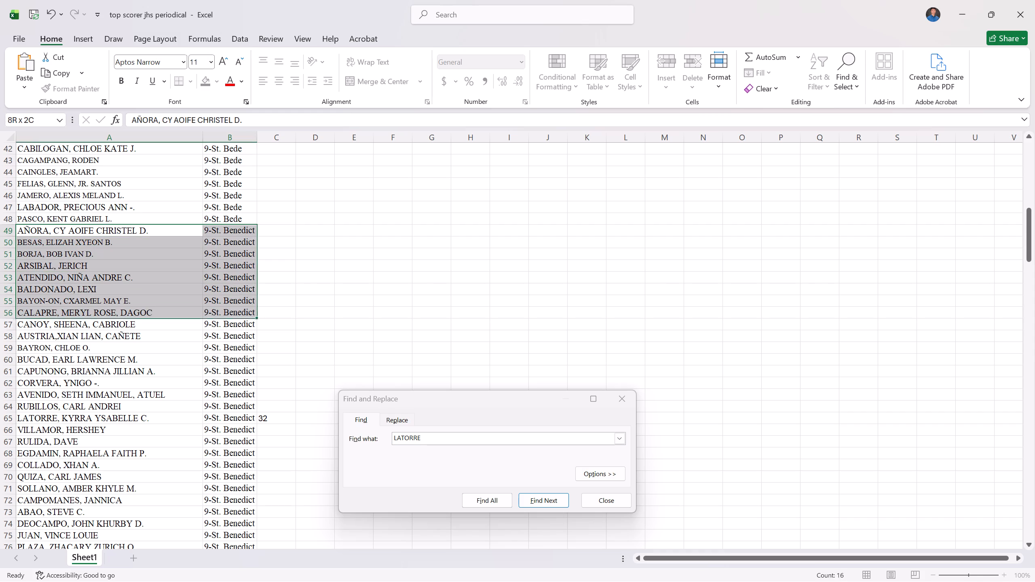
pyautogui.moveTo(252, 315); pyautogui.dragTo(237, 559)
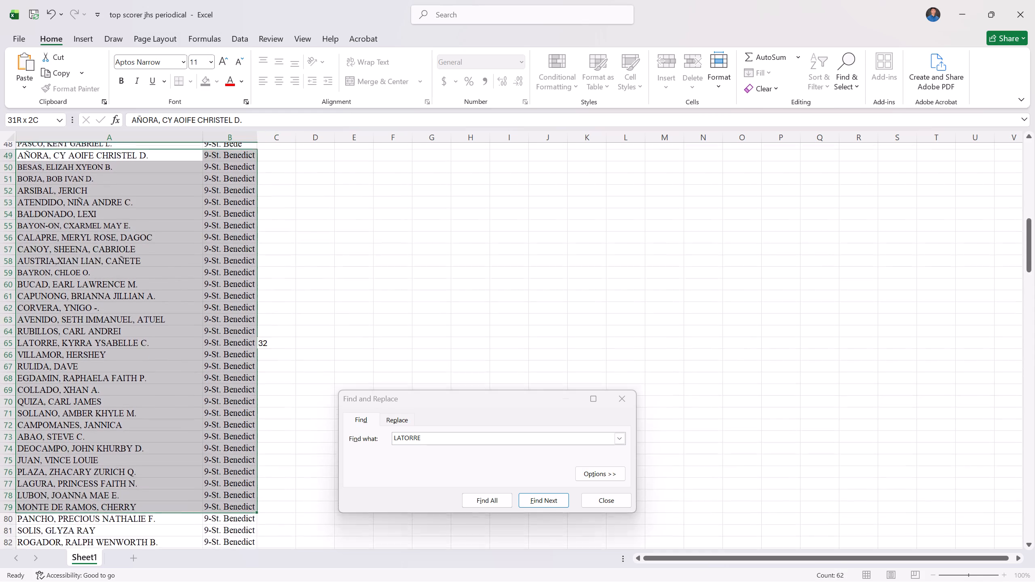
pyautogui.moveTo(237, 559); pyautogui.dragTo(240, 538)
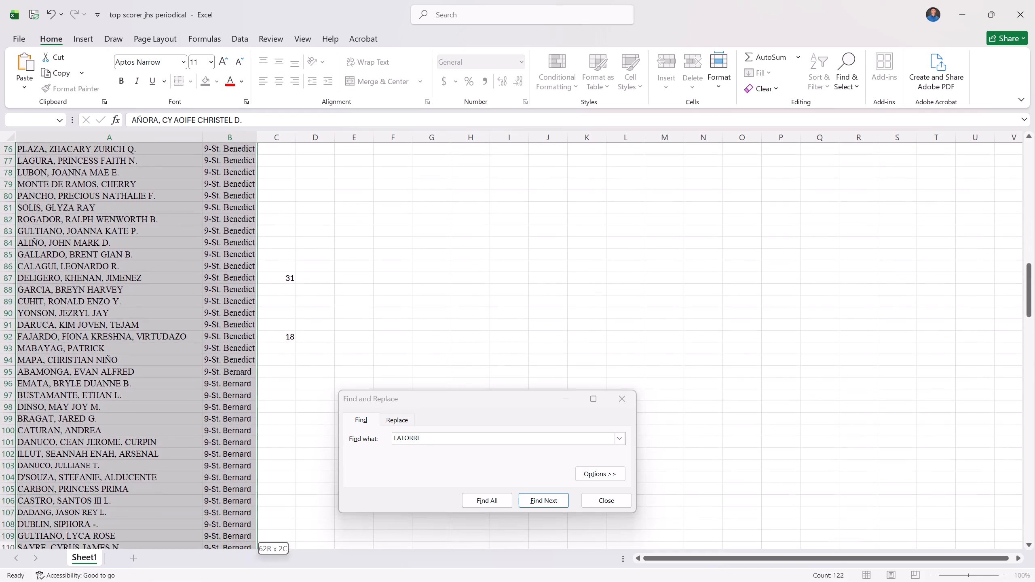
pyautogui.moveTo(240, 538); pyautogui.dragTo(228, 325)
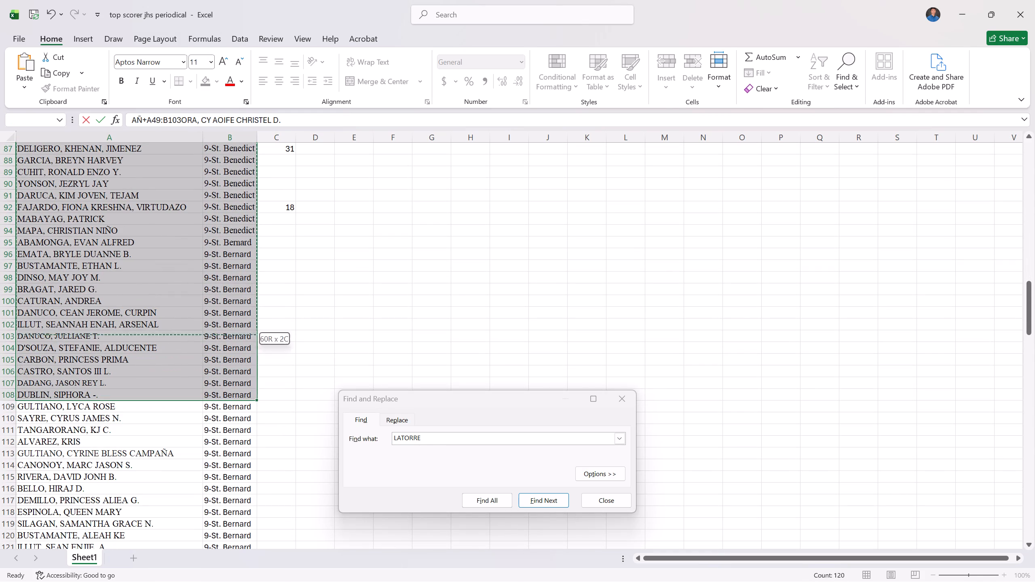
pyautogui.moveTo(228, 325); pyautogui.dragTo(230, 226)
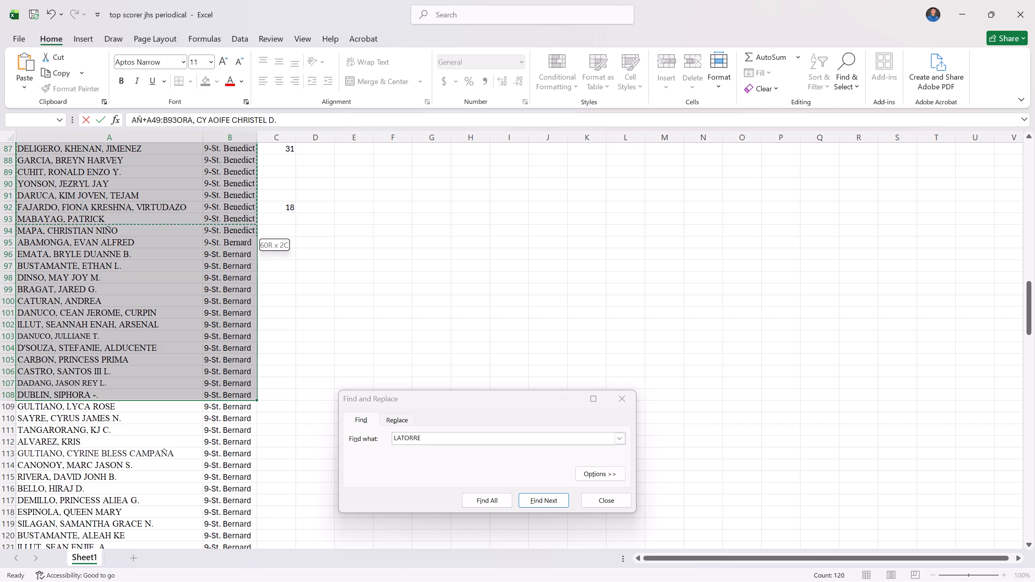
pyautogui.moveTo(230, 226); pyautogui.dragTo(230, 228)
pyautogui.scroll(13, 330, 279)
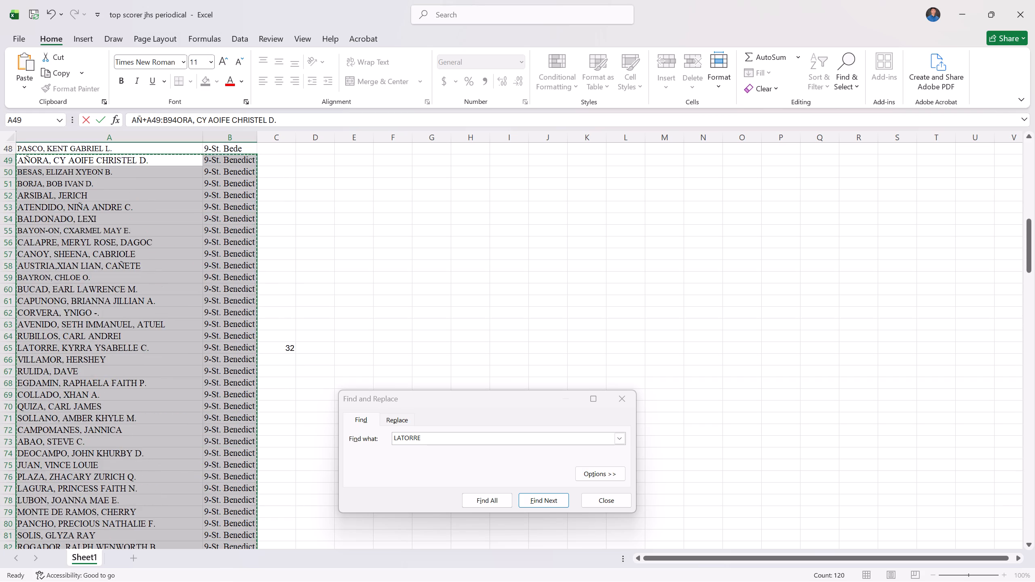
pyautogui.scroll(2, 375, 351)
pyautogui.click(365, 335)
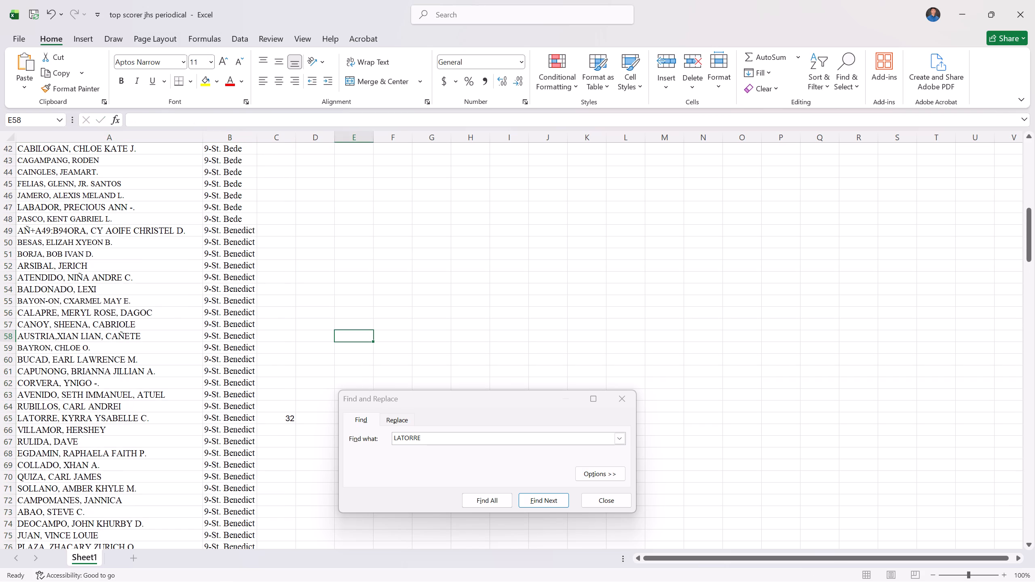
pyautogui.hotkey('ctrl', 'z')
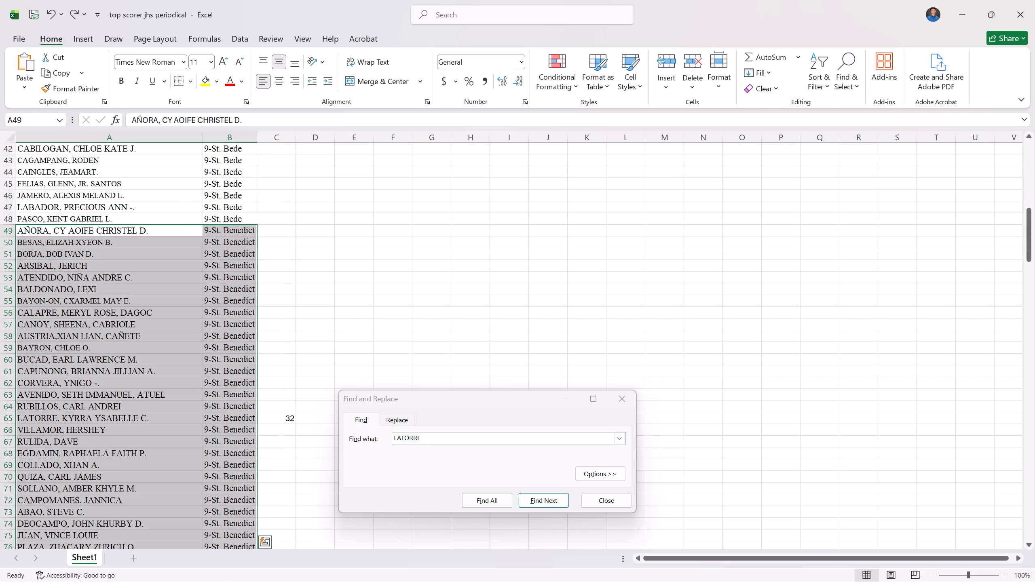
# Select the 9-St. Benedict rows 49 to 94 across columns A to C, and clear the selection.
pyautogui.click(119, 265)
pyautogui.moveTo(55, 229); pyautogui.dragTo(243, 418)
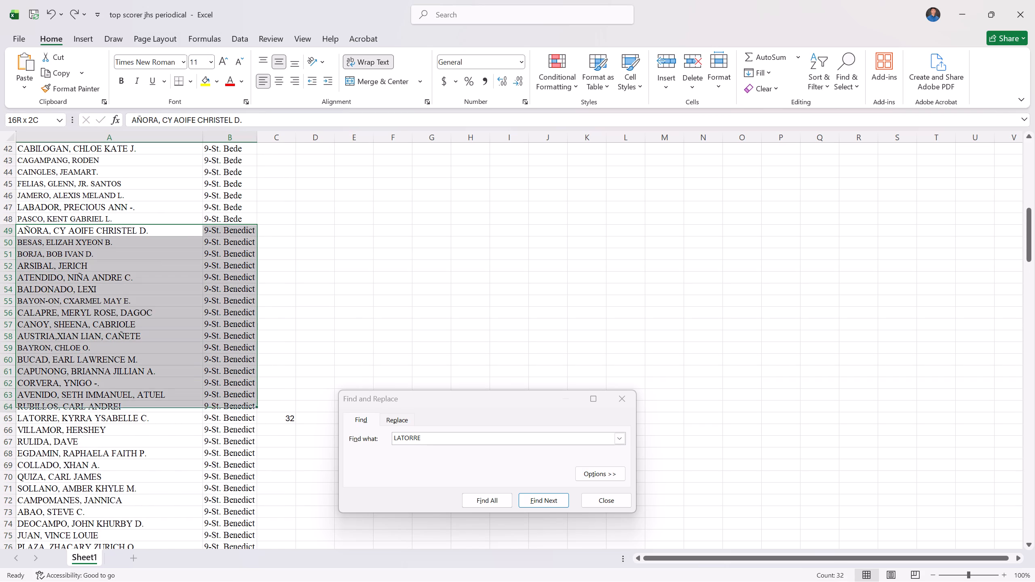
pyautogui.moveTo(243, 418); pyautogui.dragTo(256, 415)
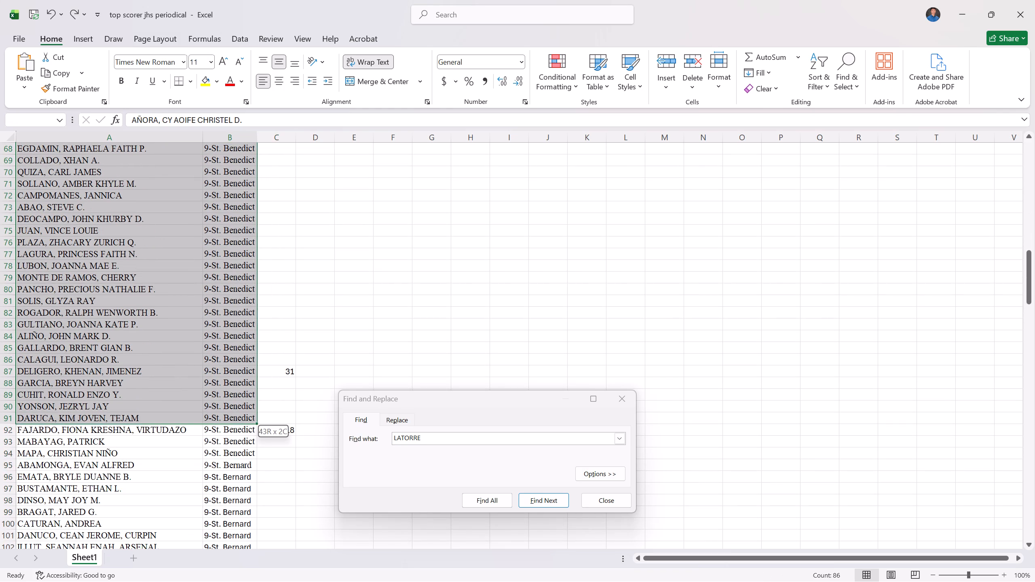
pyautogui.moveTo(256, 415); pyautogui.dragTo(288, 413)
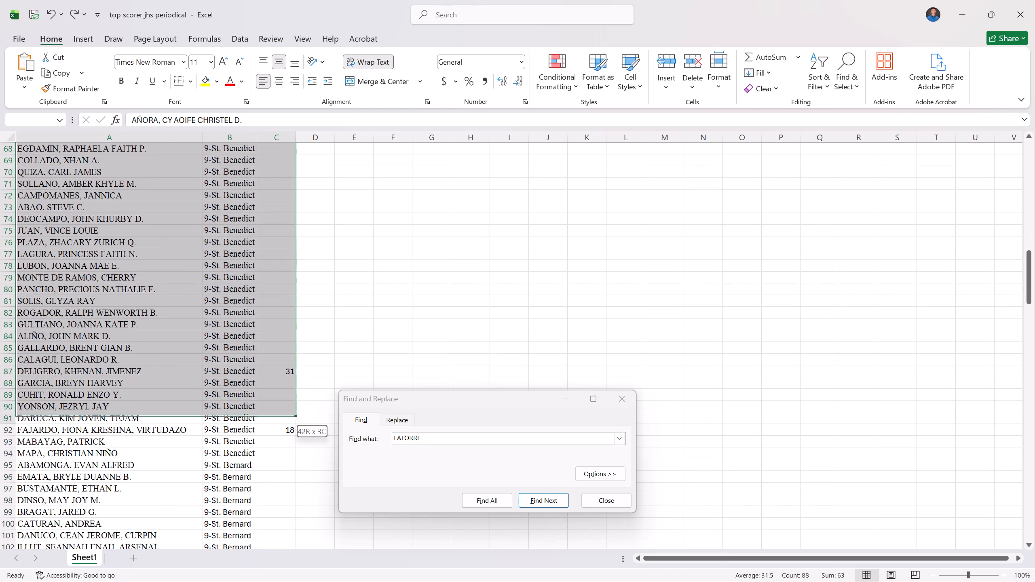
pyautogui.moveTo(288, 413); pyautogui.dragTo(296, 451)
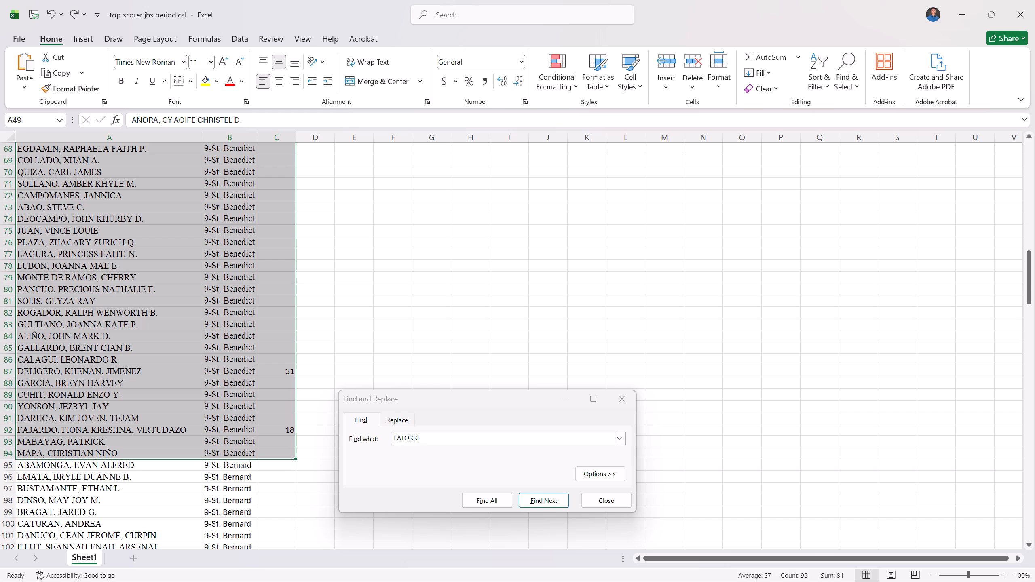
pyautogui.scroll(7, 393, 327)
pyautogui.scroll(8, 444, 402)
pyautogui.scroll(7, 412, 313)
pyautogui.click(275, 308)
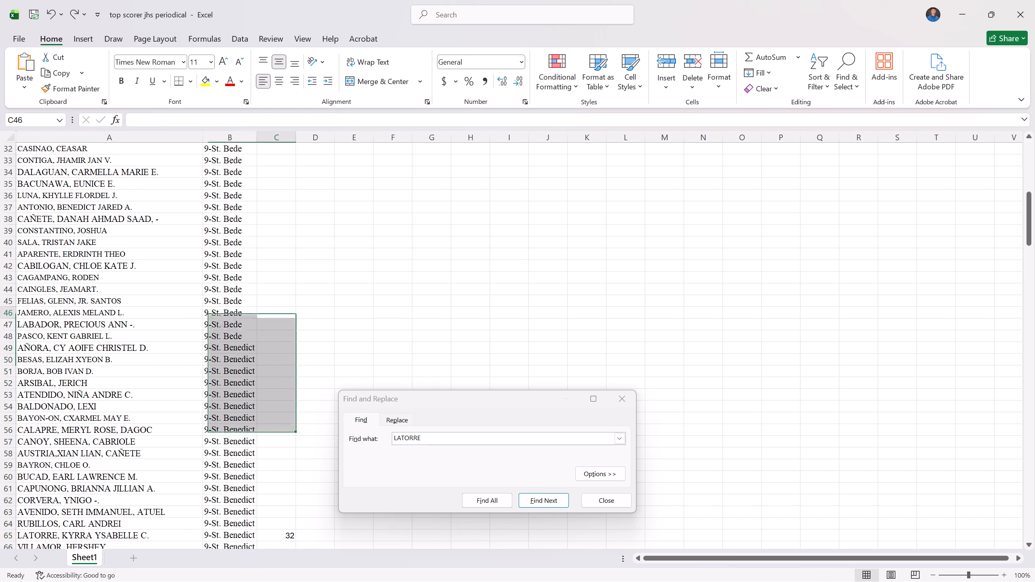
# Sort the 9-St. Benedict rows alphabetically by student name, A to Z, selecting A48:C94 with row 48 as the header row.
pyautogui.moveTo(36, 335); pyautogui.dragTo(269, 581)
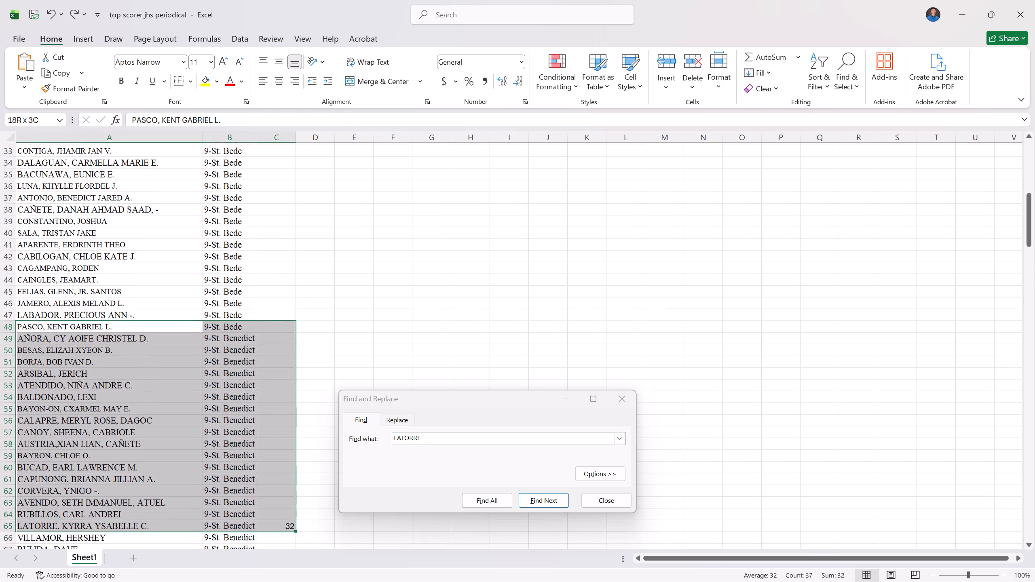
pyautogui.moveTo(269, 581); pyautogui.dragTo(240, 120)
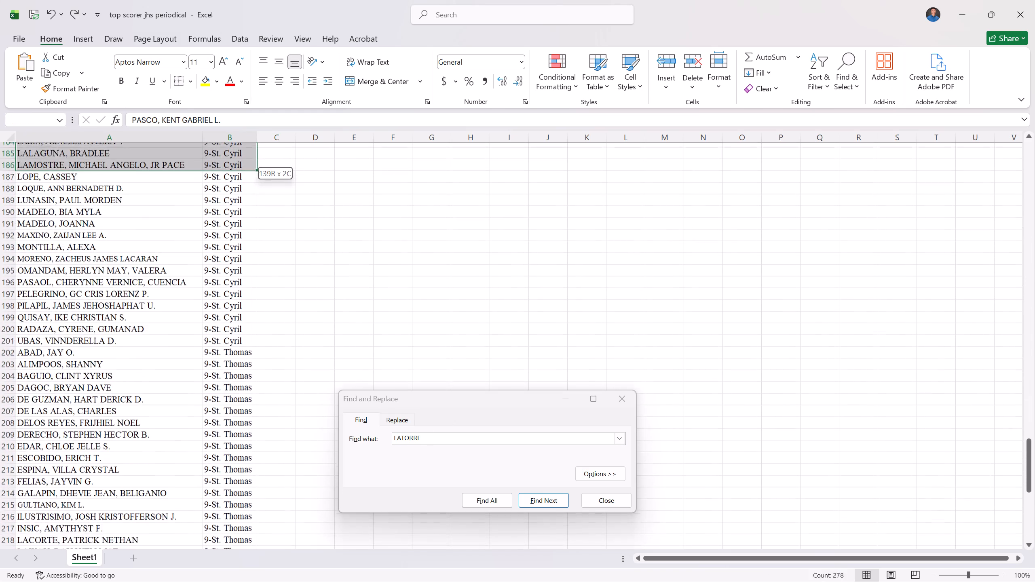
pyautogui.moveTo(240, 120); pyautogui.dragTo(251, 129)
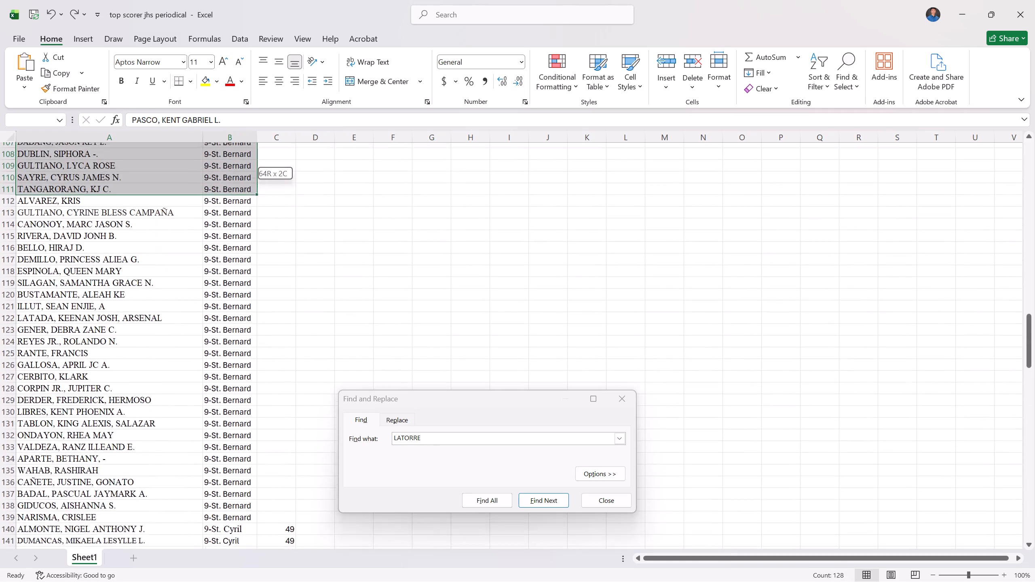
pyautogui.moveTo(251, 129); pyautogui.dragTo(272, 384)
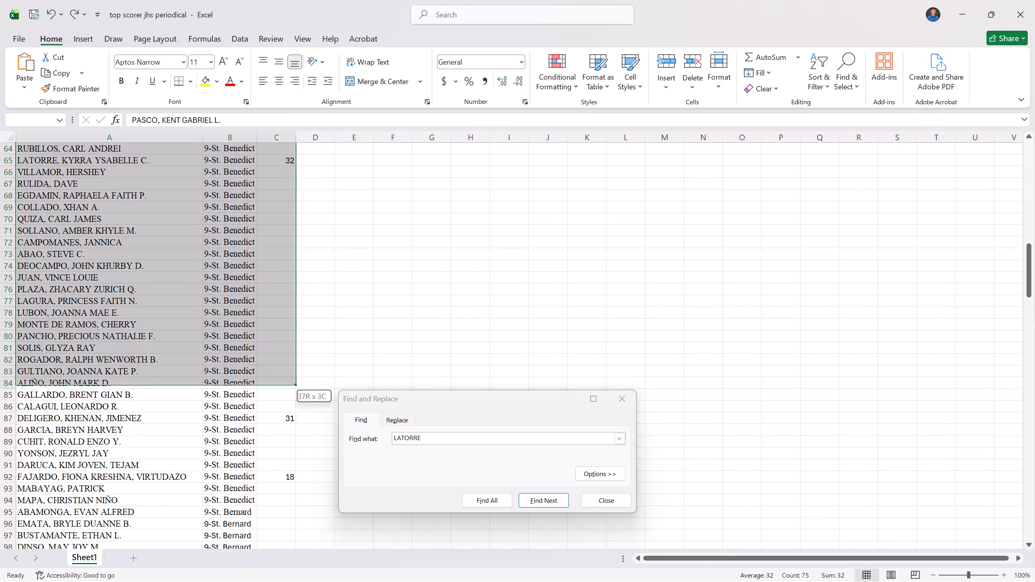
pyautogui.moveTo(272, 384); pyautogui.dragTo(276, 504)
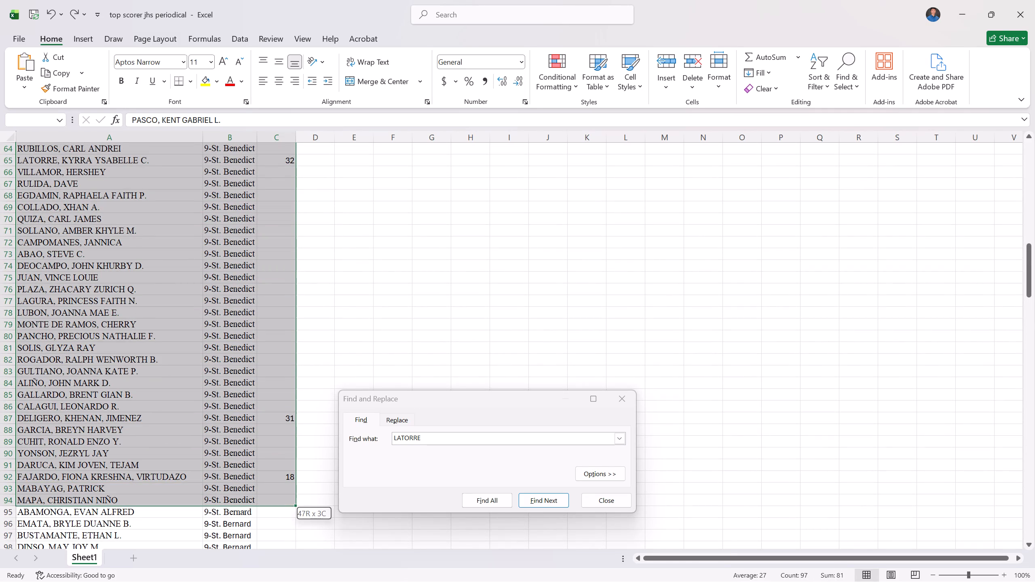
pyautogui.moveTo(276, 504); pyautogui.dragTo(276, 503)
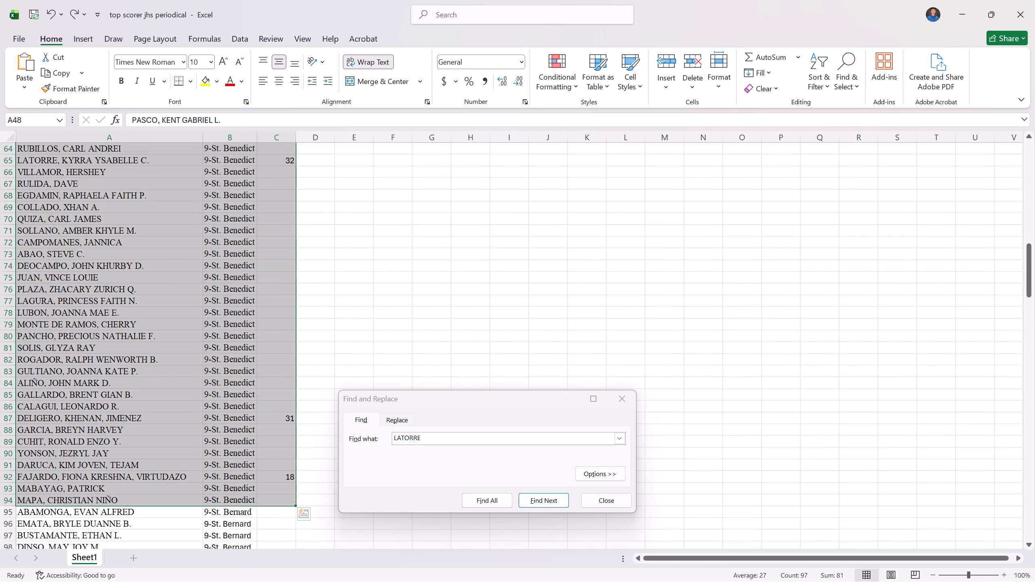
pyautogui.click(806, 80)
pyautogui.click(819, 76)
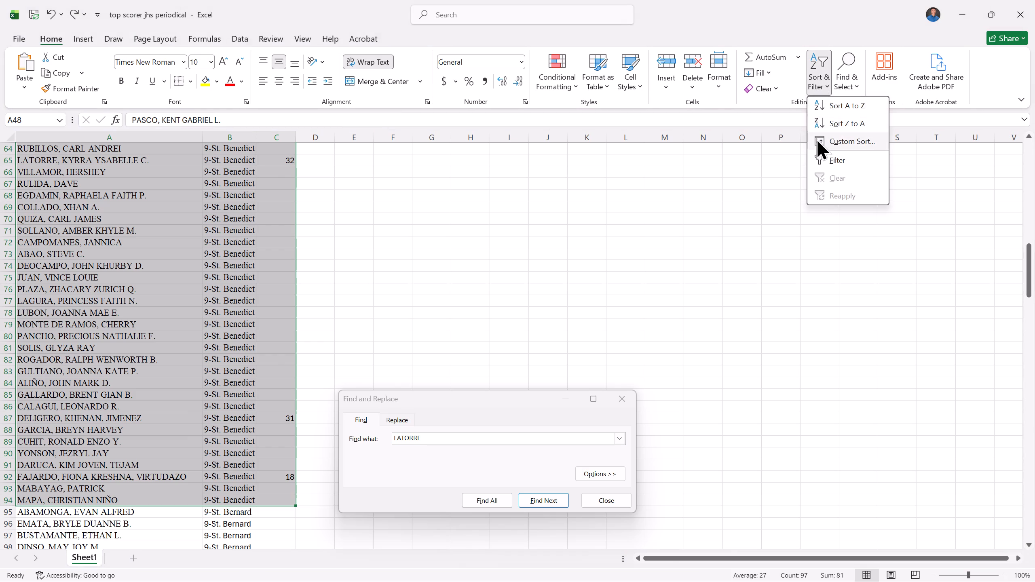
pyautogui.click(816, 138)
pyautogui.click(478, 286)
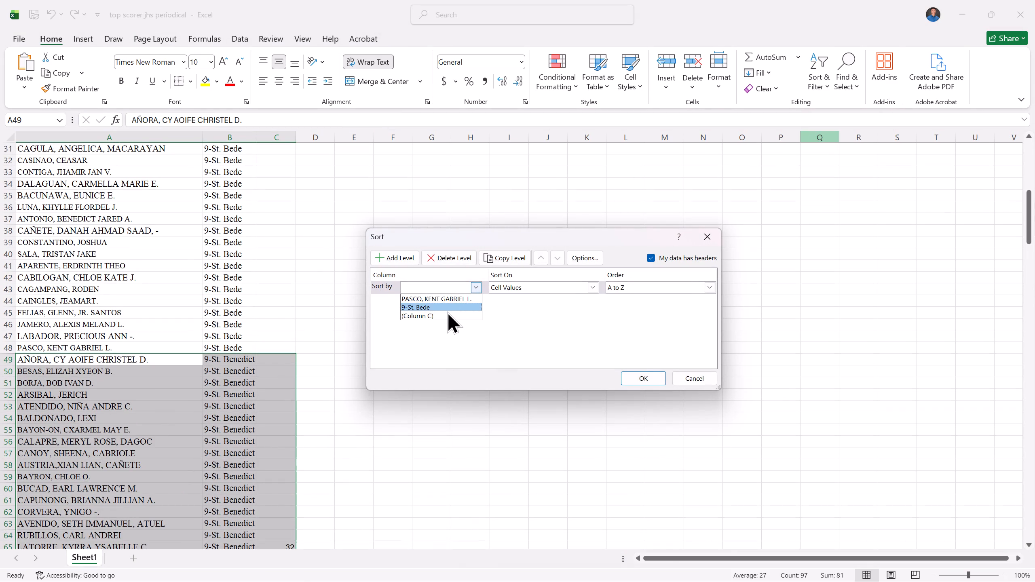
pyautogui.click(451, 295)
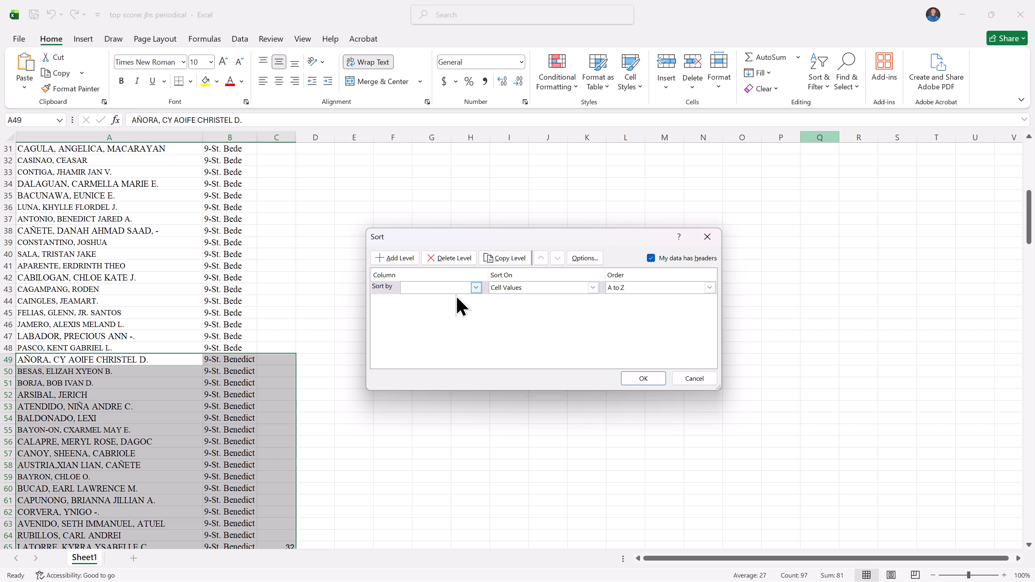
pyautogui.click(641, 373)
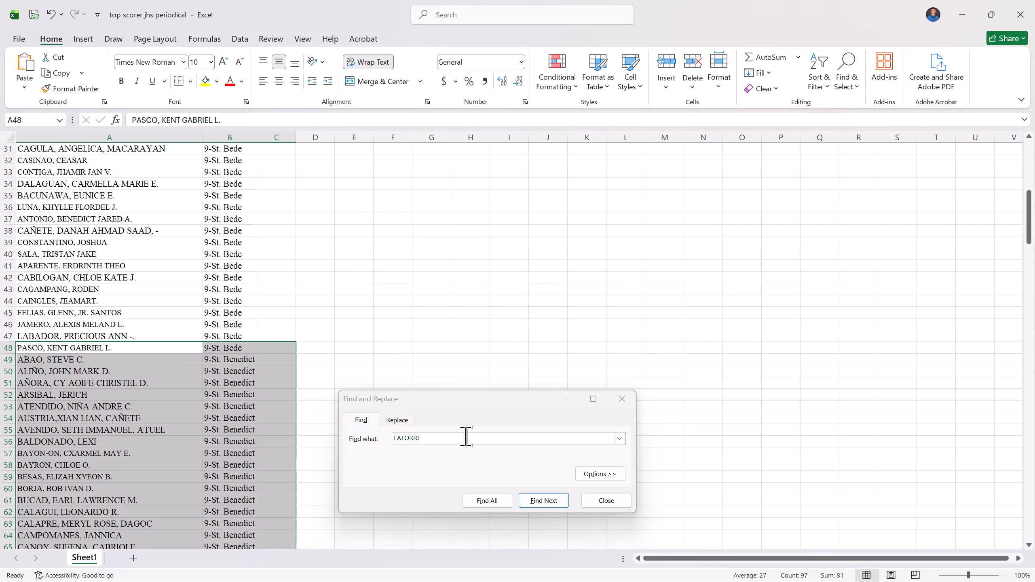
# Close Find and Replace and clear the selection of the sorted 9-St. Benedict rows.
pyautogui.click(595, 498)
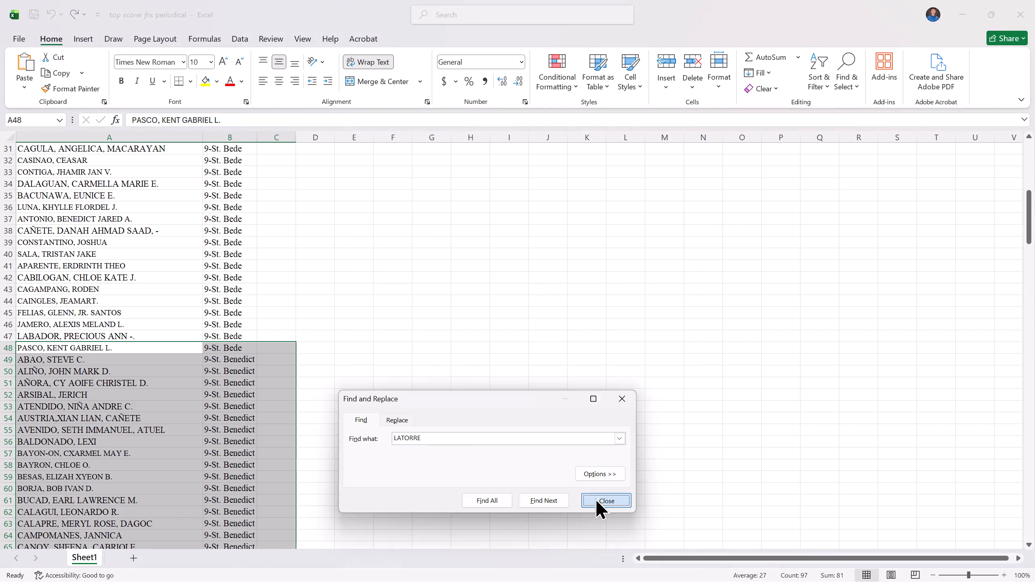
pyautogui.scroll(-6, 417, 432)
pyautogui.click(419, 422)
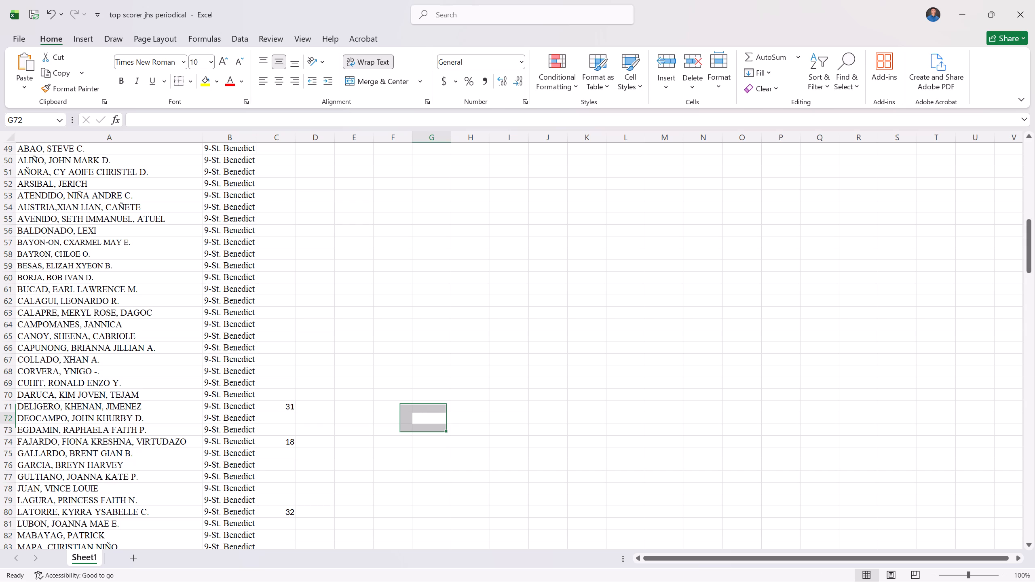
pyautogui.scroll(-2, 321, 454)
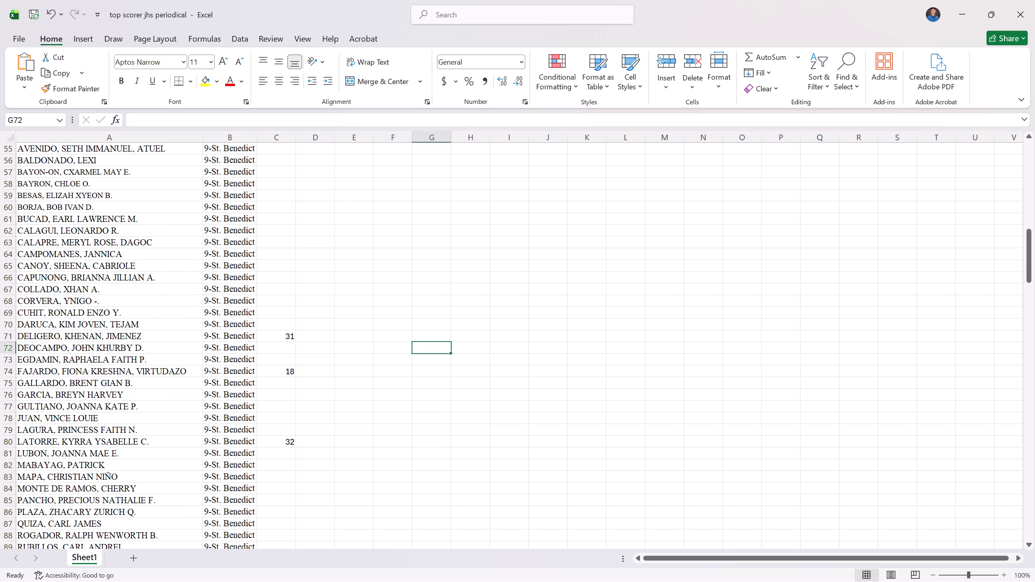
pyautogui.scroll(3, 296, 442)
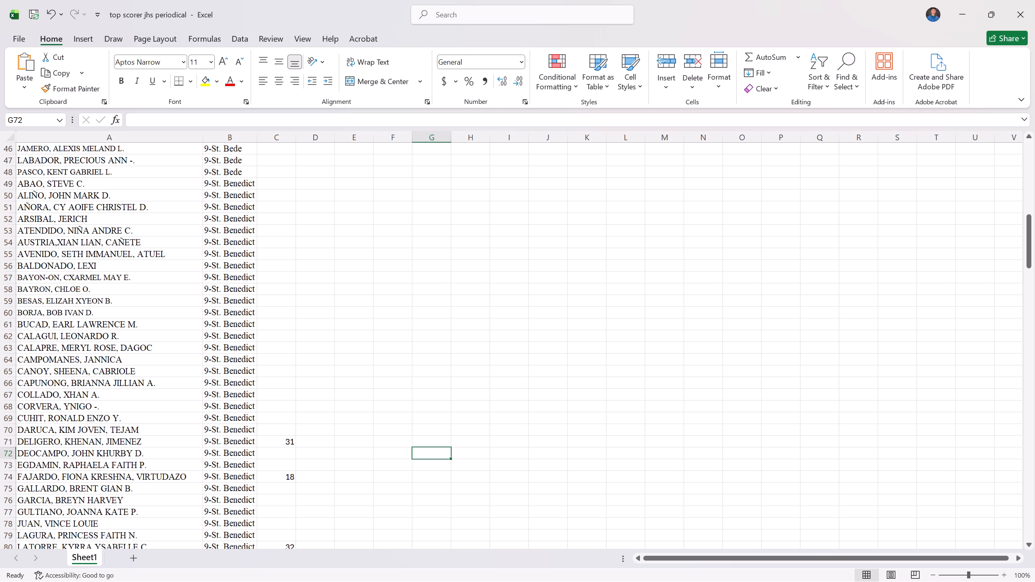
pyautogui.scroll(-2, 318, 420)
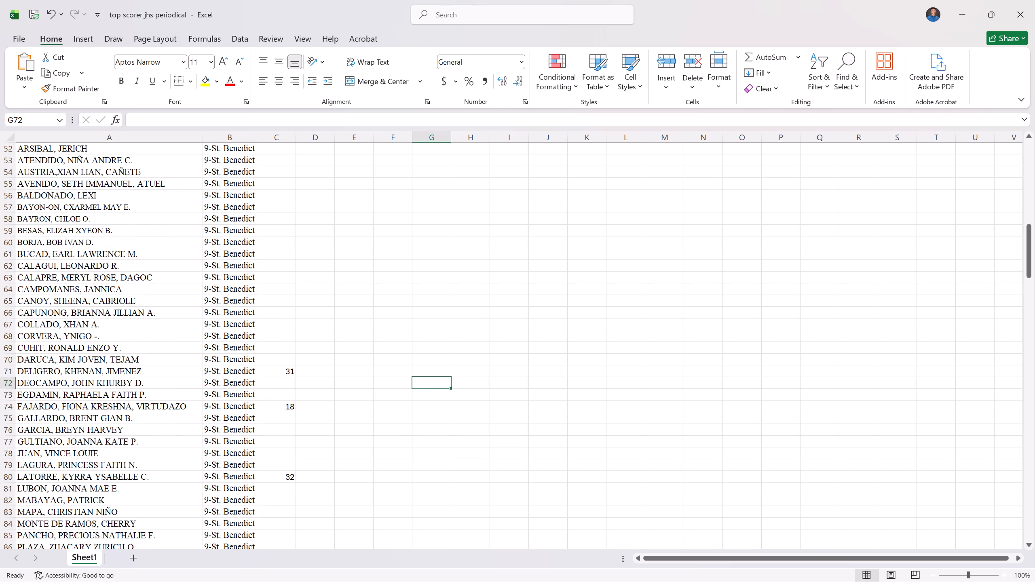
pyautogui.scroll(4, 332, 404)
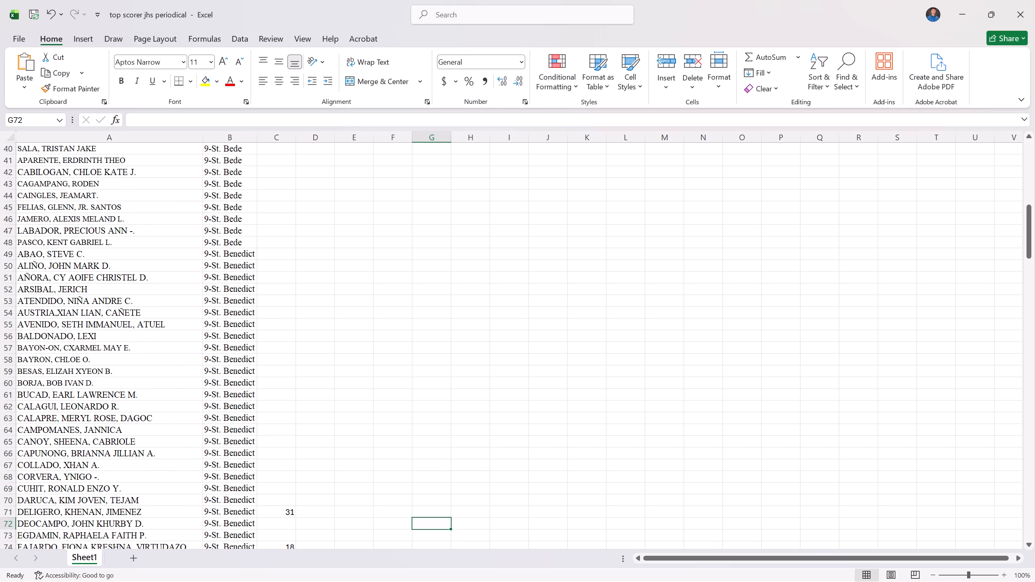
pyautogui.click(279, 442)
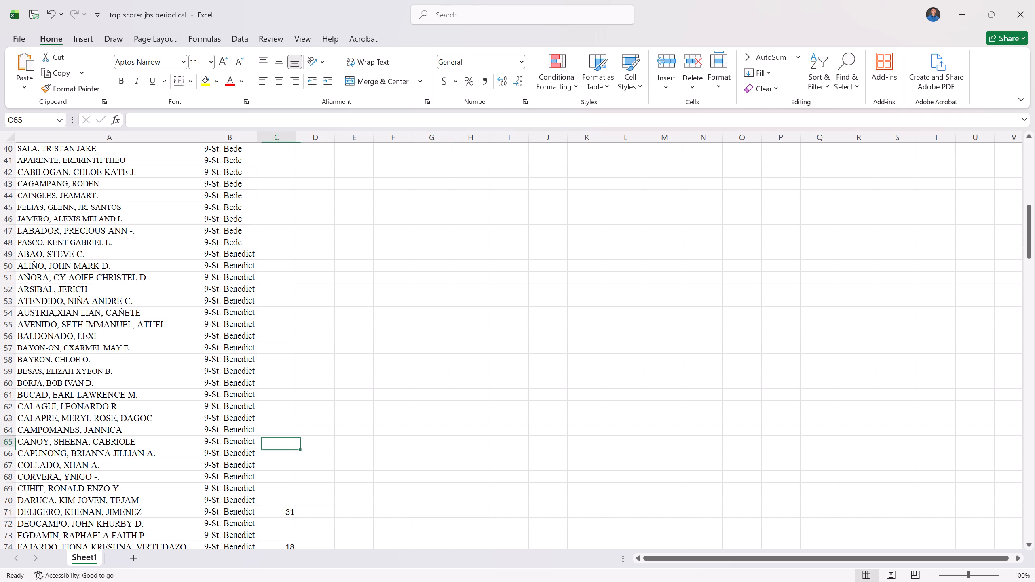
pyautogui.write('34')
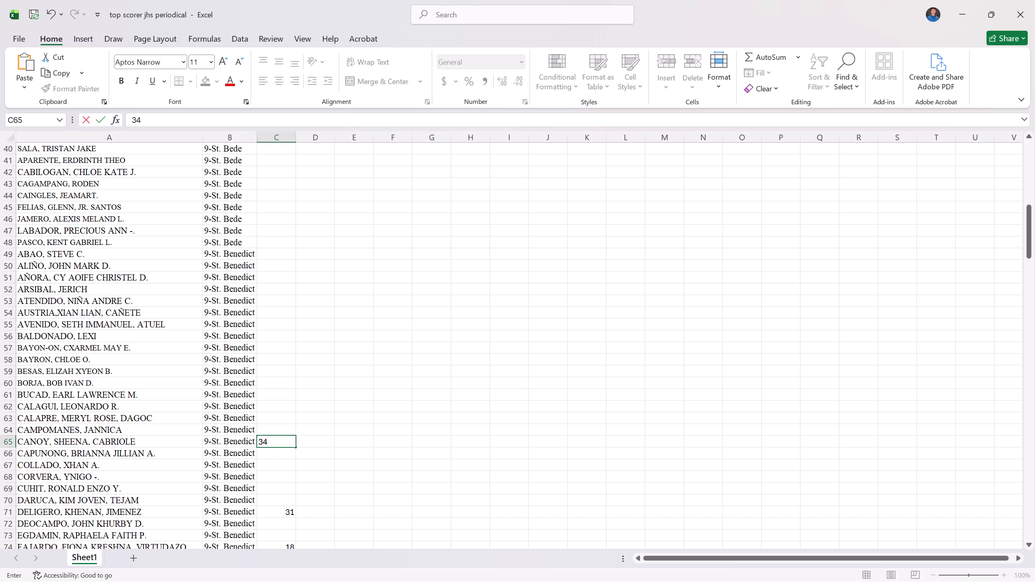
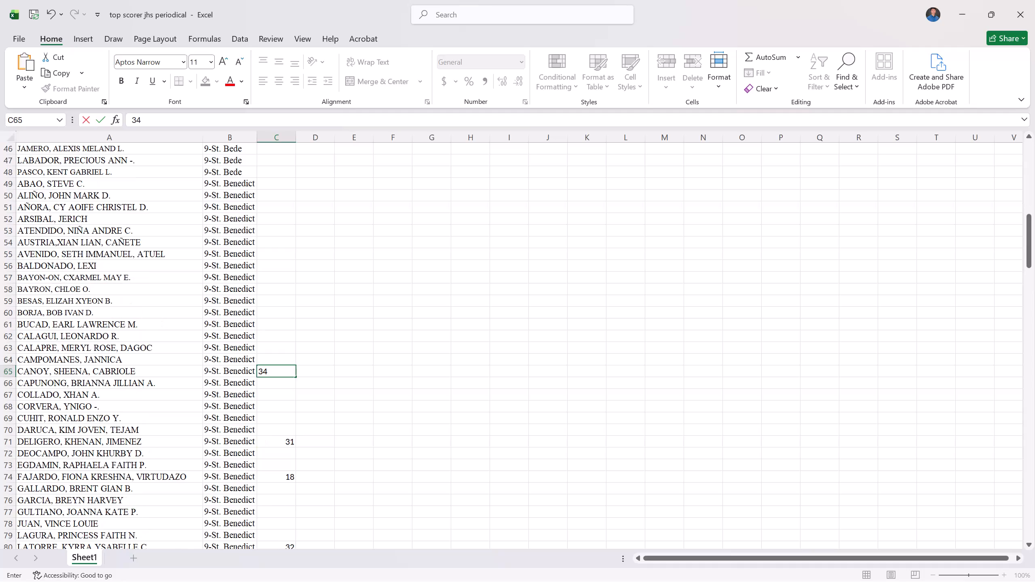
# Enter the score 30 in column C for QUIZA in the 9-St. Benedict rows (C87).
pyautogui.scroll(-3, 300, 484)
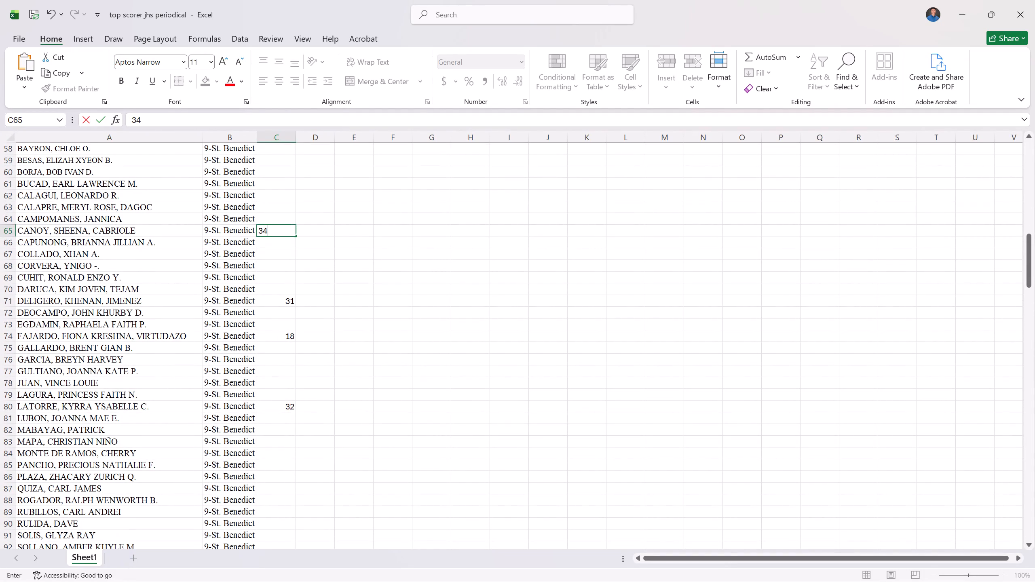
pyautogui.click(283, 486)
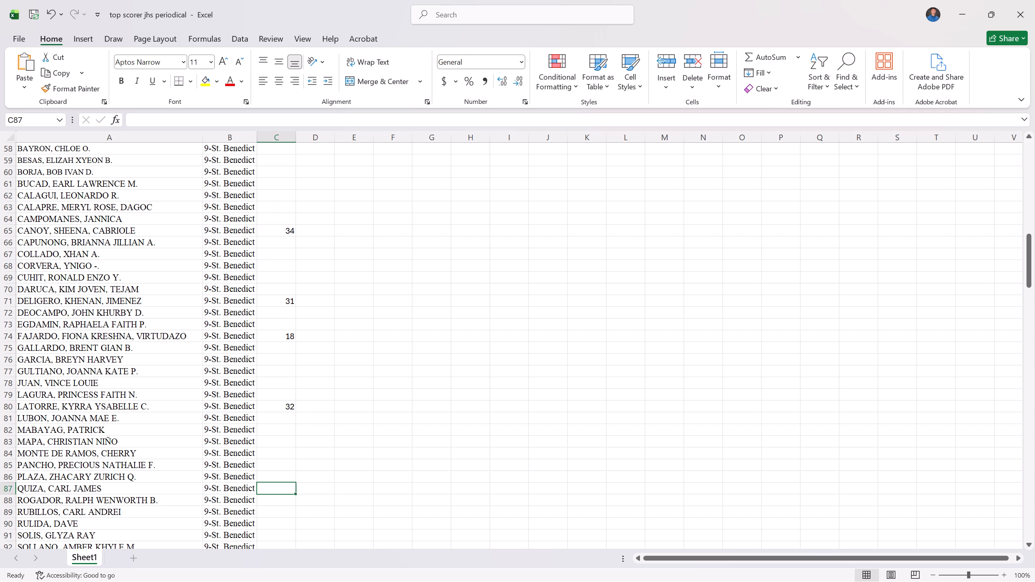
pyautogui.press('3')
pyautogui.press('0')
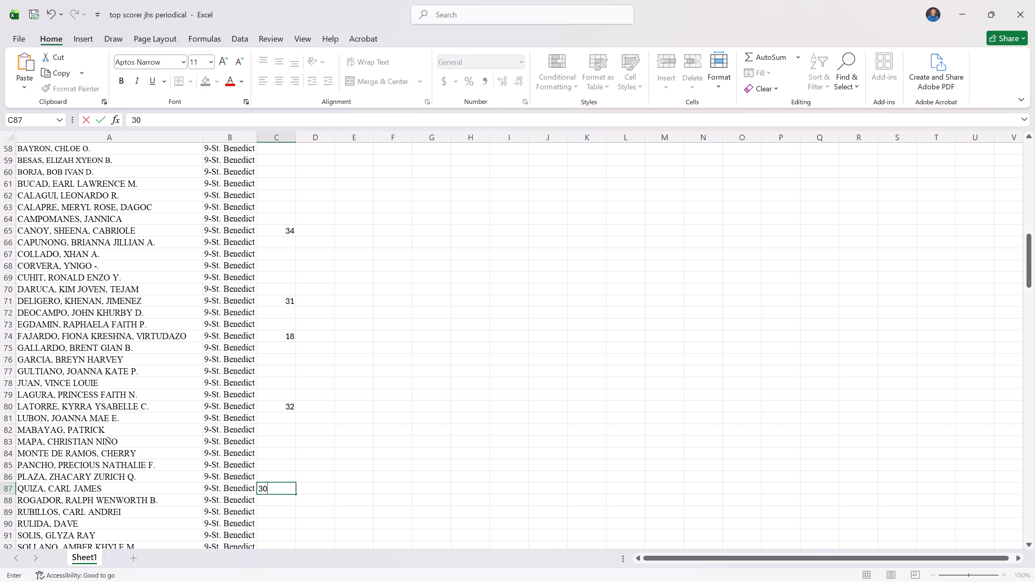
pyautogui.scroll(2, 362, 371)
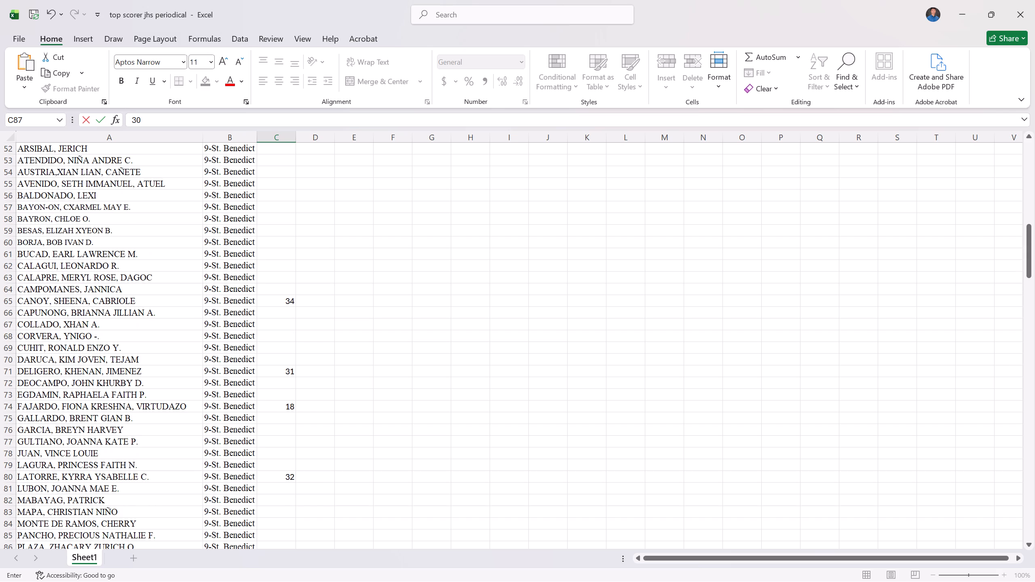
pyautogui.click(290, 268)
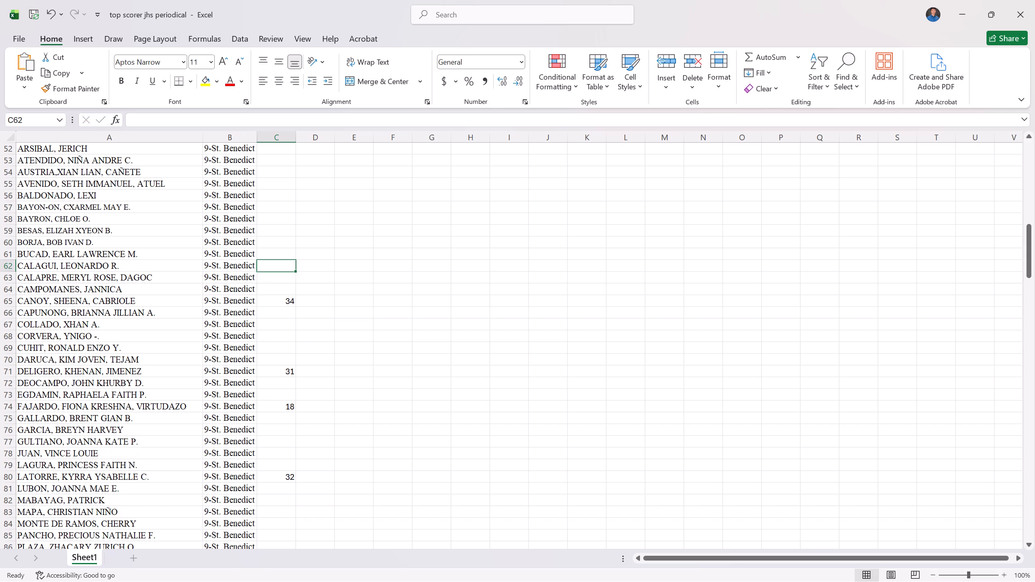
pyautogui.press('1')
pyautogui.press('6')
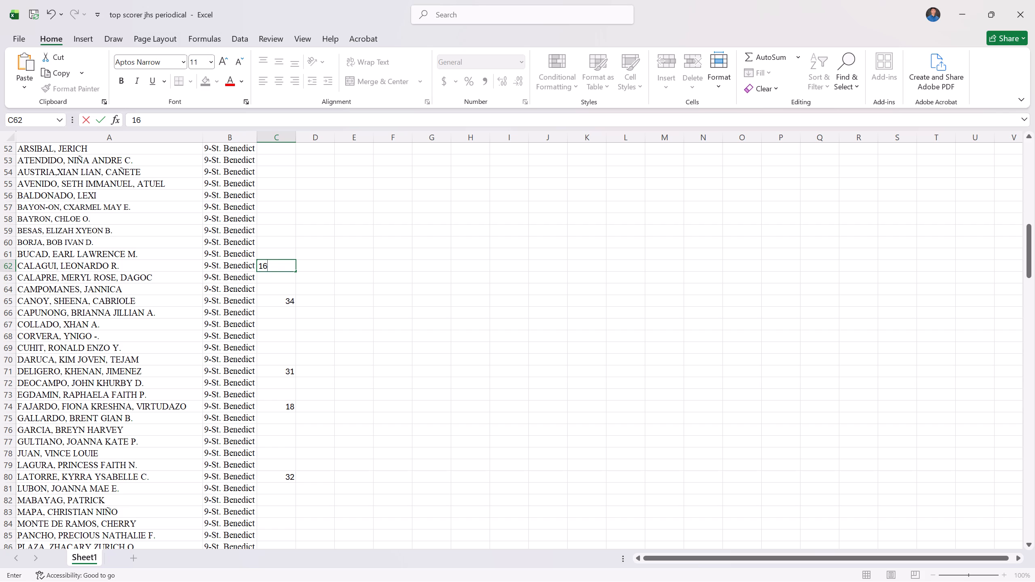
# Search the sheet for the surname BRAGAT.
pyautogui.scroll(1, 249, 252)
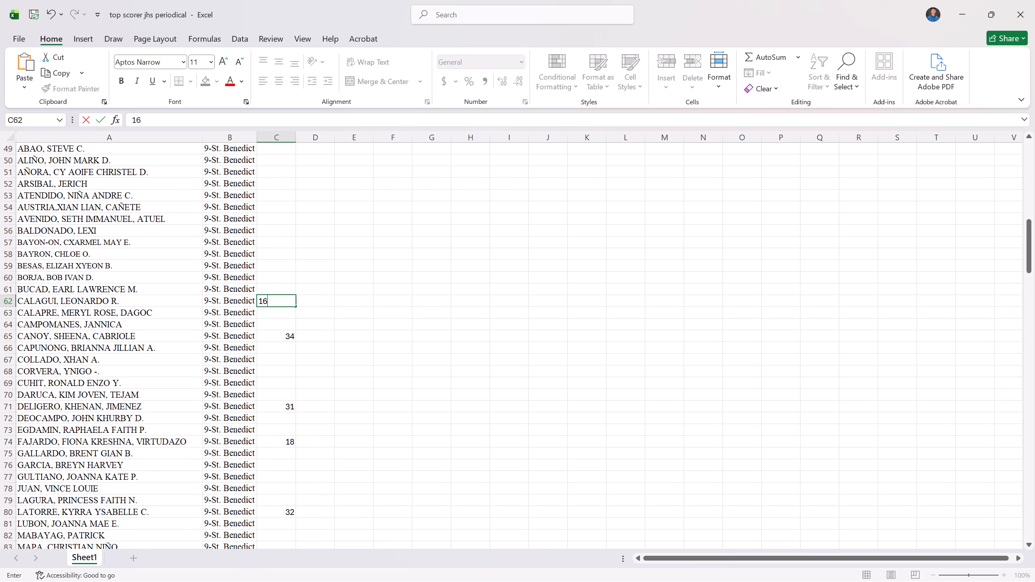
pyautogui.scroll(2, 203, 308)
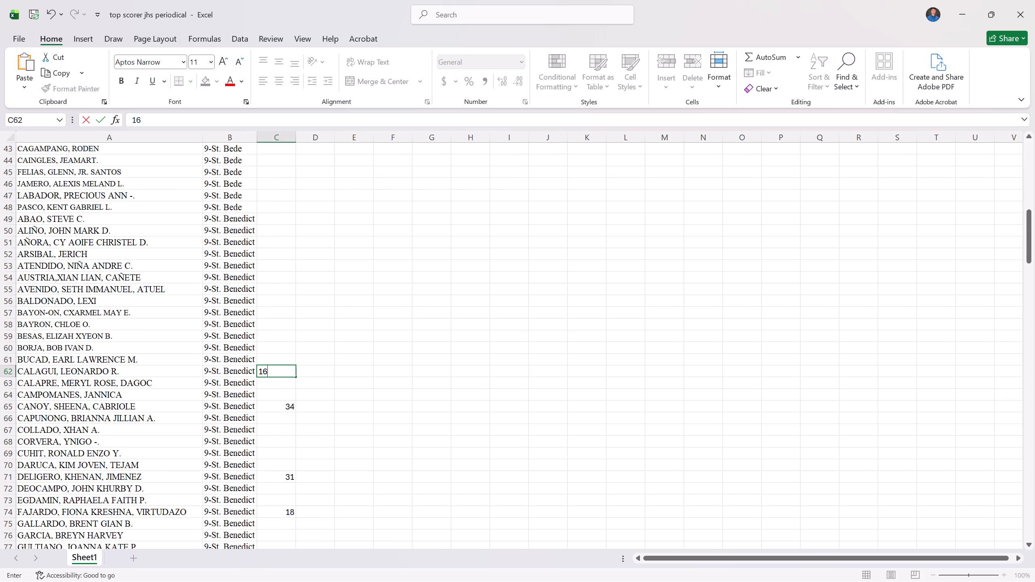
pyautogui.hotkey('ctrl', 'f')
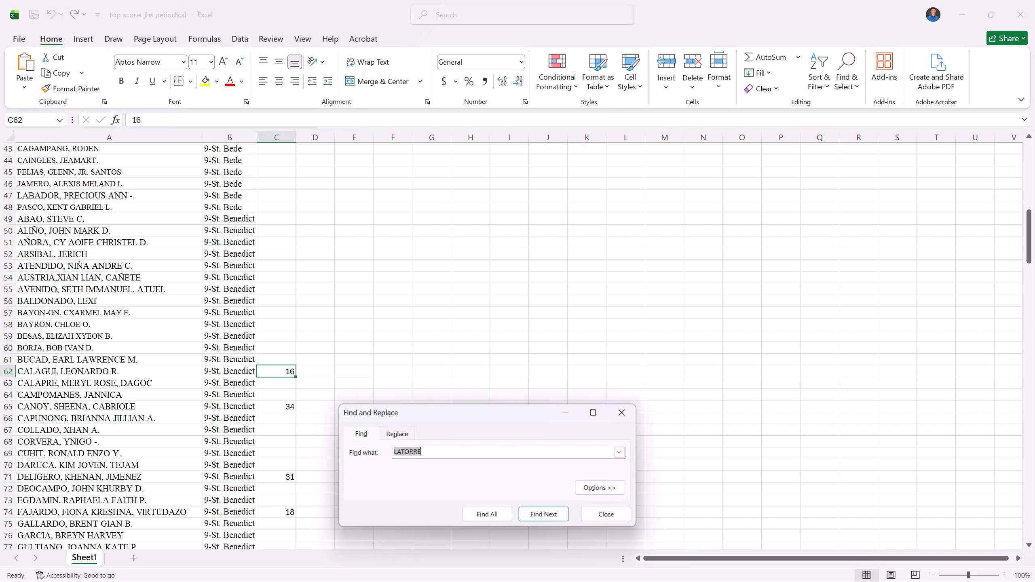
pyautogui.write('BRAGAT')
pyautogui.press('Return')
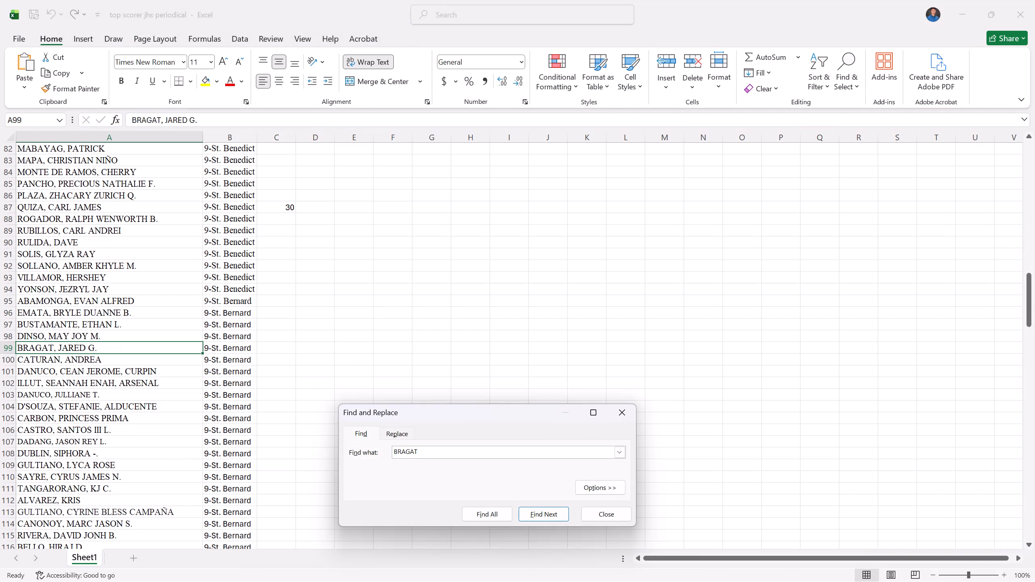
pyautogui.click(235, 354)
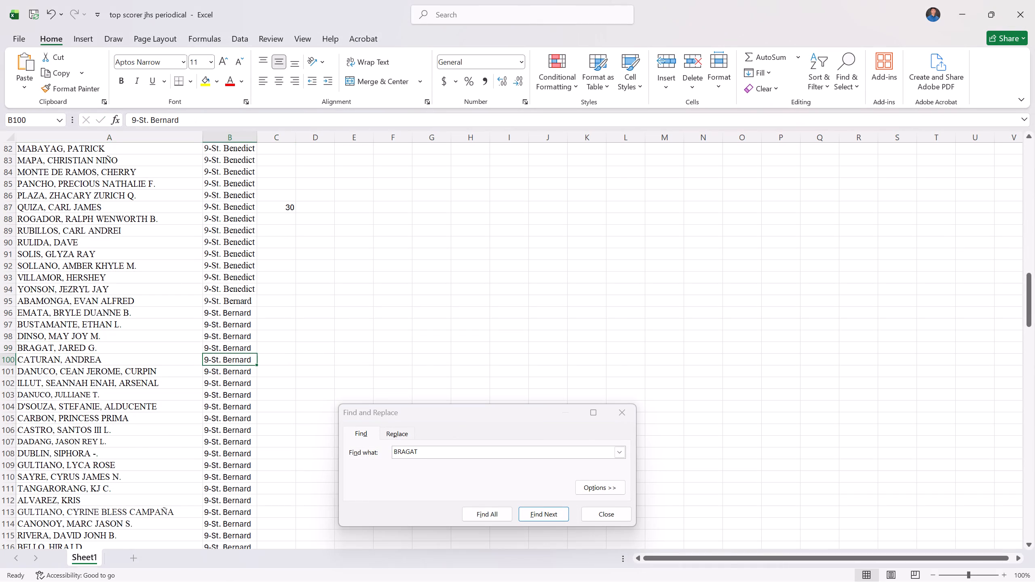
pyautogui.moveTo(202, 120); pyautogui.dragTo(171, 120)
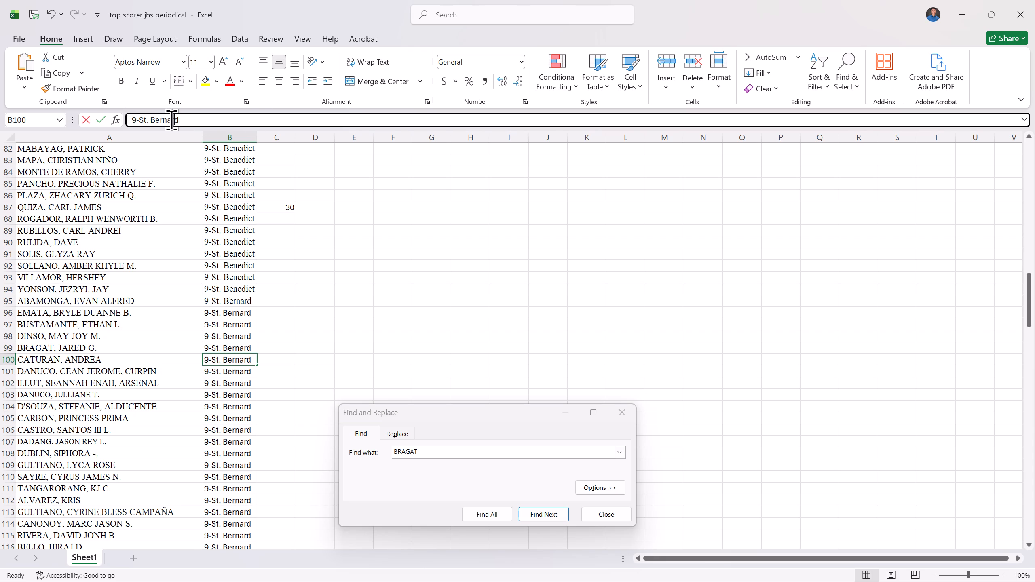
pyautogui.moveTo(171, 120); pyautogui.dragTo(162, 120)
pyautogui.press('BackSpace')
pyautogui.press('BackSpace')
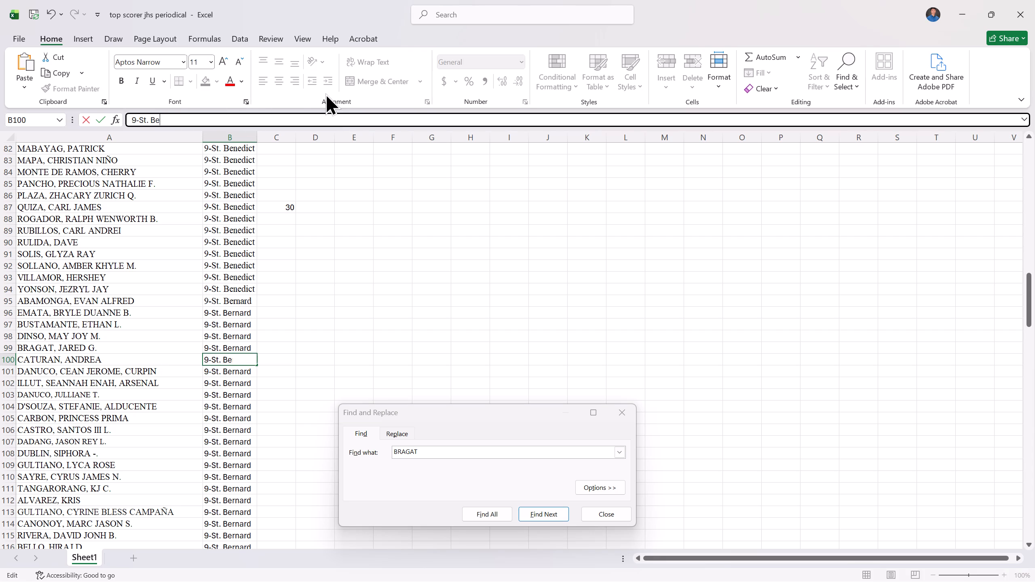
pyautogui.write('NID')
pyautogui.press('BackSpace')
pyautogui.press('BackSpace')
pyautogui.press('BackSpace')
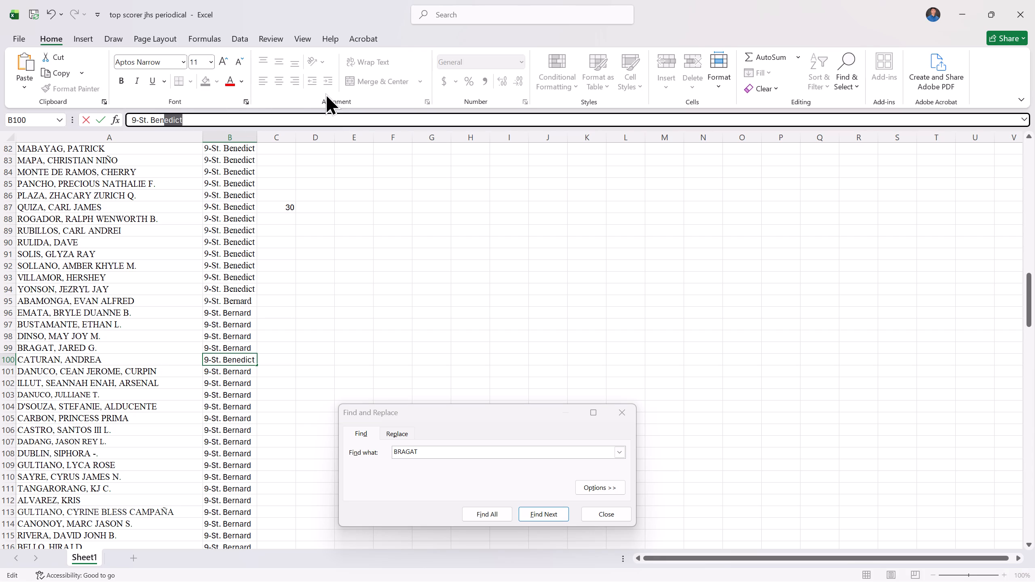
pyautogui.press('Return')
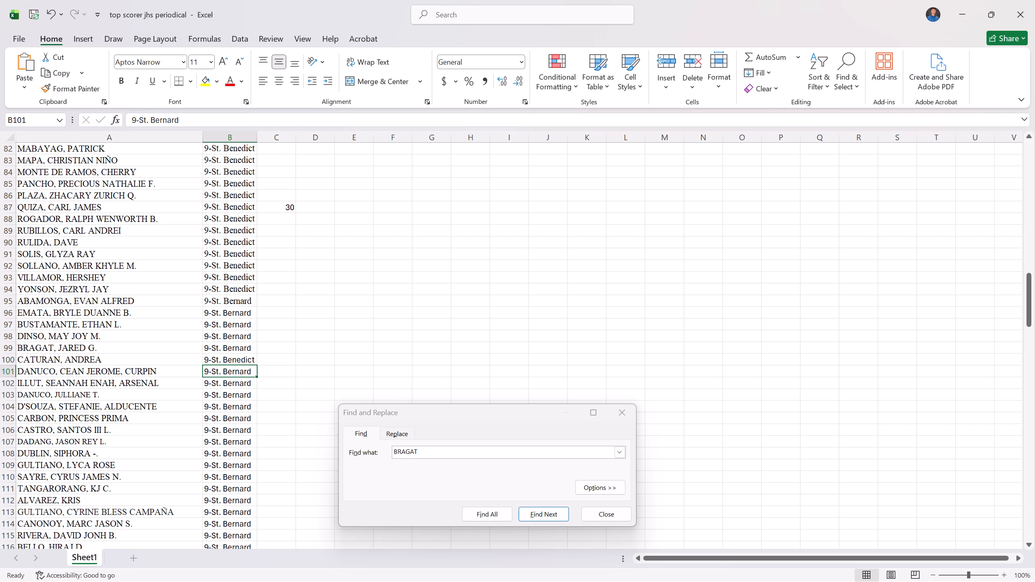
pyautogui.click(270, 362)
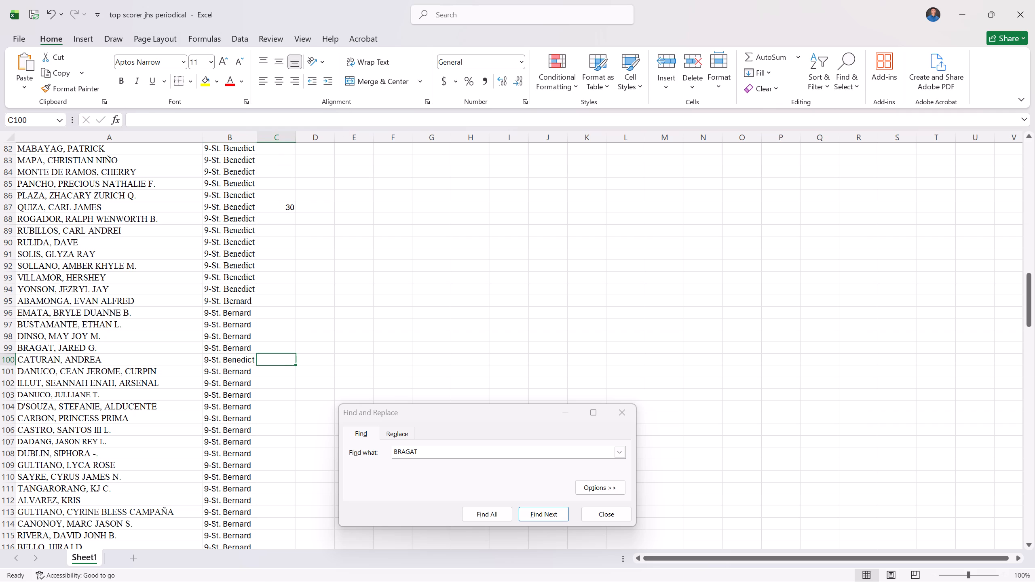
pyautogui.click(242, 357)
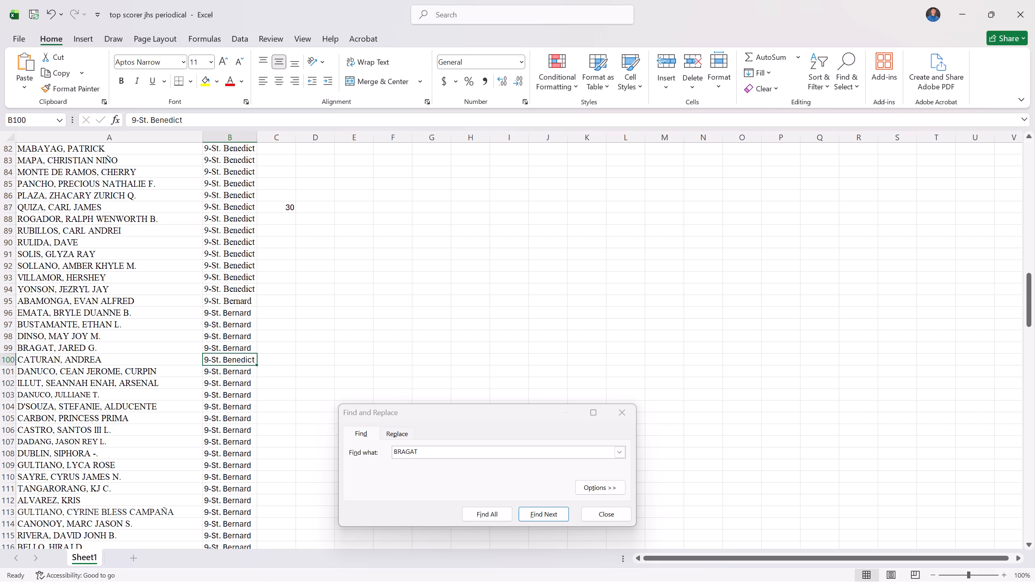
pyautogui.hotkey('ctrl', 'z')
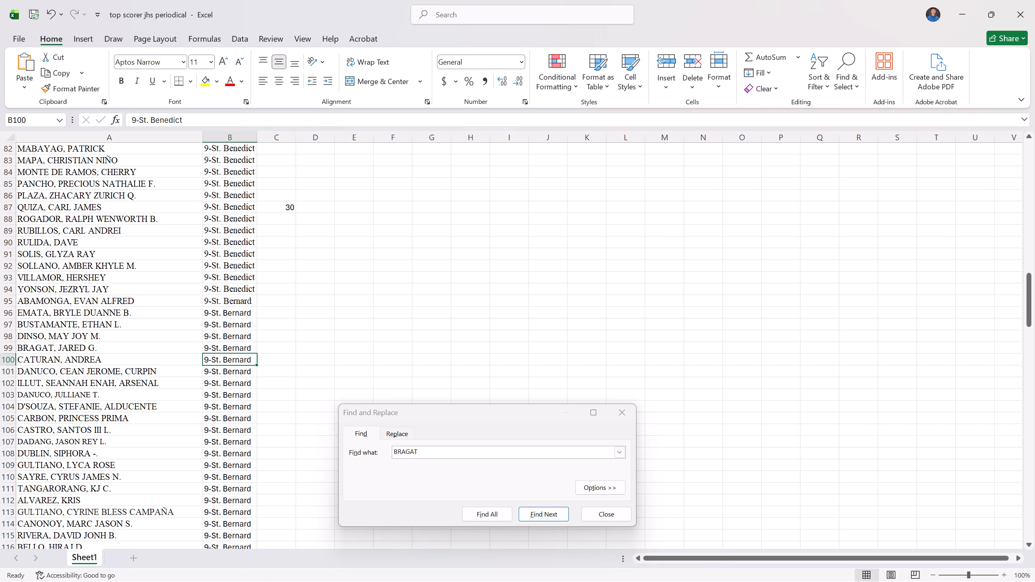
pyautogui.click(241, 348)
pyautogui.moveTo(191, 116); pyautogui.dragTo(157, 122)
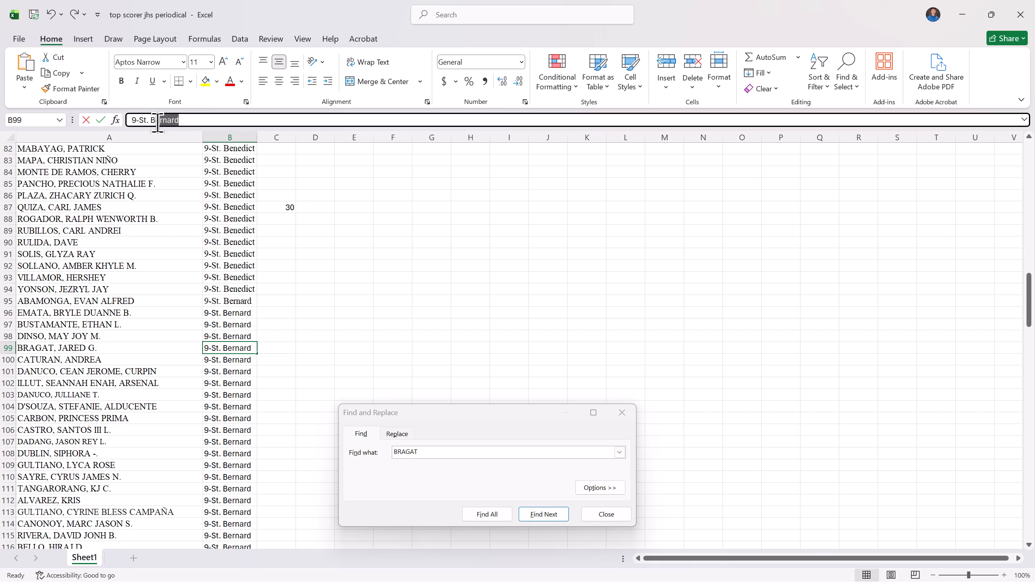
pyautogui.moveTo(157, 122); pyautogui.dragTo(157, 124)
pyautogui.press('e')
pyautogui.press('n')
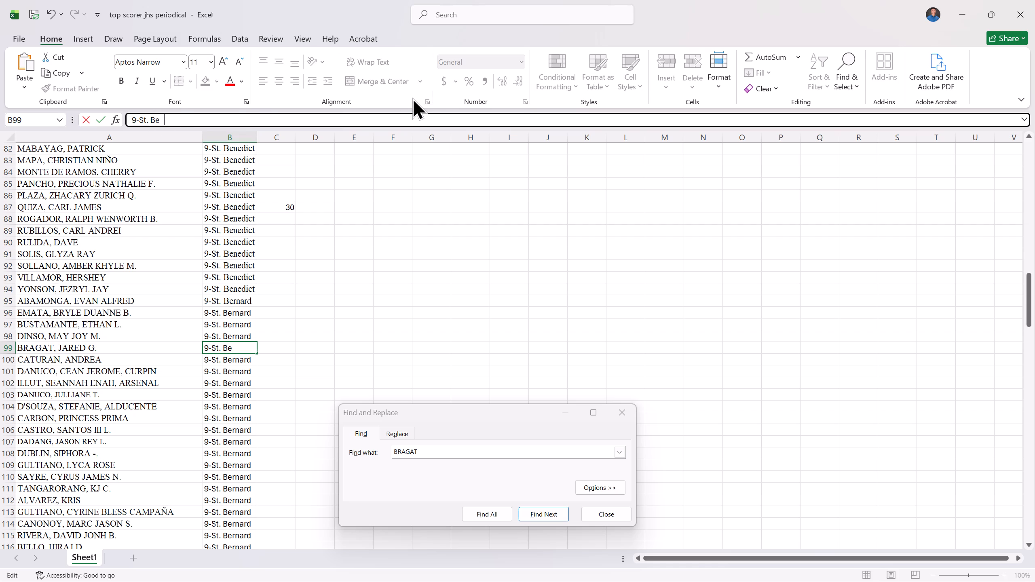
pyautogui.press('e')
pyautogui.press('Return')
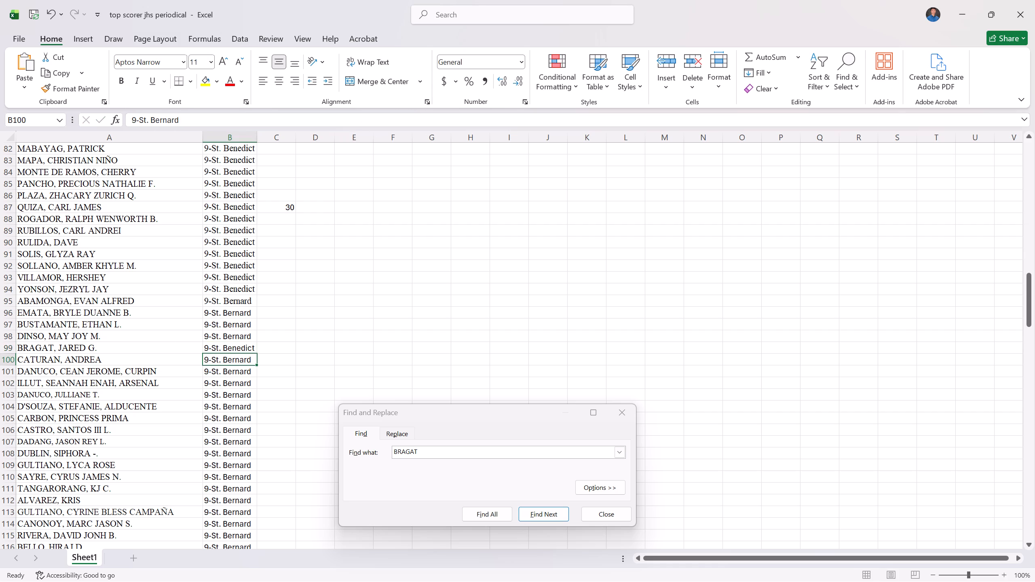
# Enter the score 38 in column C of the BRAGAT row (C99).
pyautogui.click(284, 348)
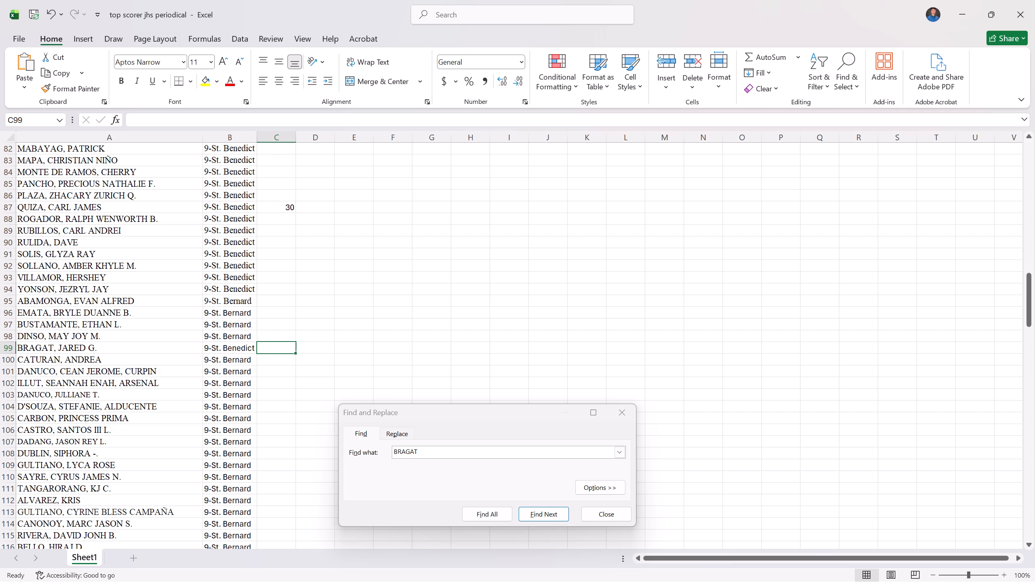
pyautogui.write('38')
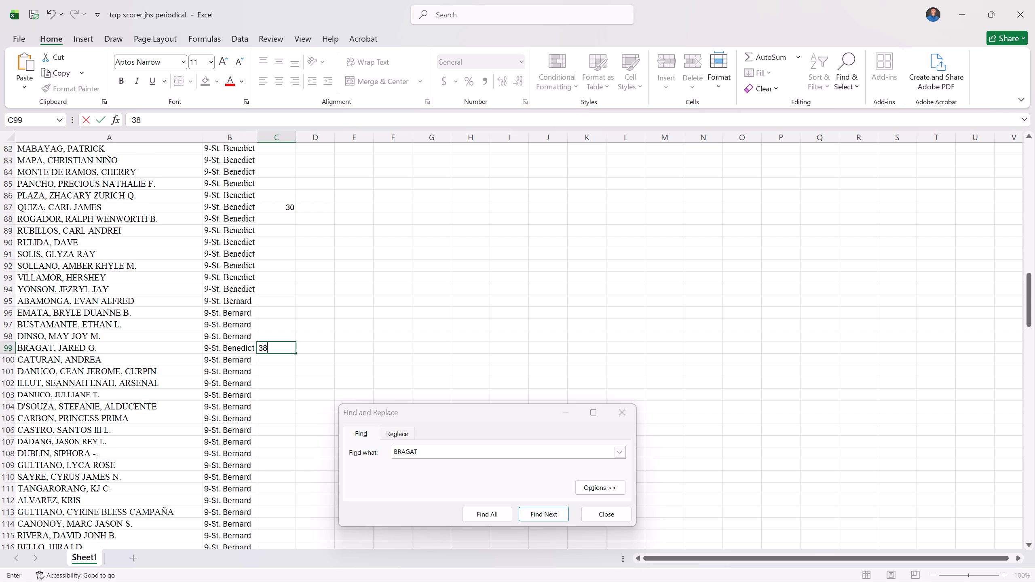
# Search the sheet for "pelegrin" and enter the score 42 in column C of the matching row (C197).
pyautogui.scroll(3, 305, 262)
pyautogui.scroll(1, 230, 270)
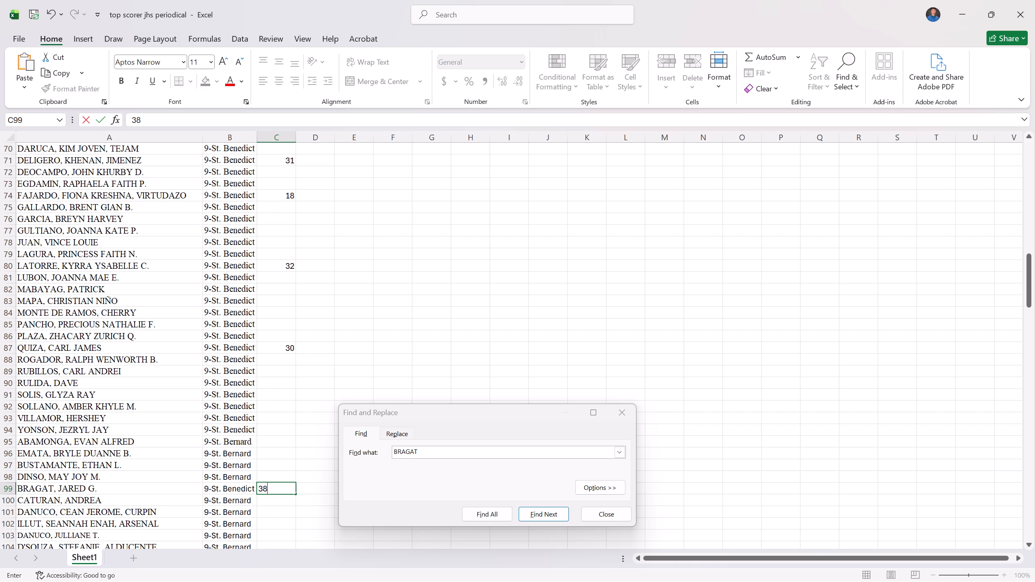
pyautogui.scroll(3, 244, 479)
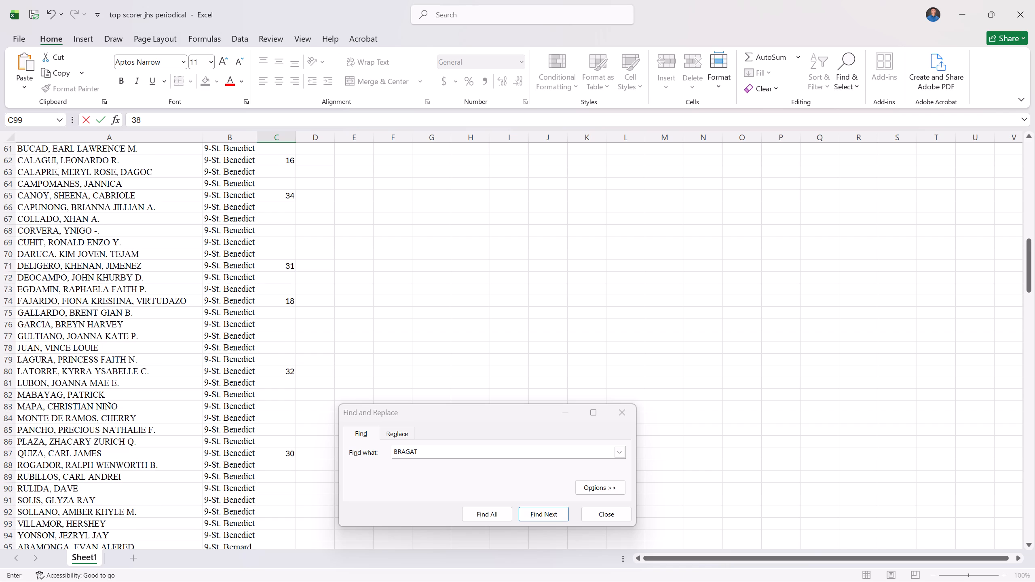
pyautogui.moveTo(438, 453); pyautogui.dragTo(213, 443)
pyautogui.write('pelegrin')
pyautogui.press('Return')
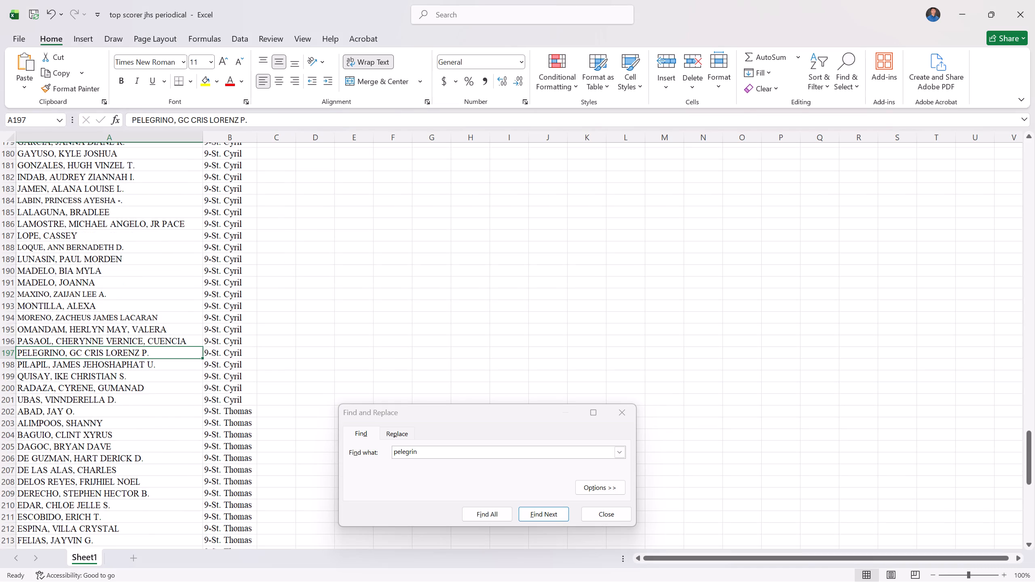
pyautogui.click(262, 348)
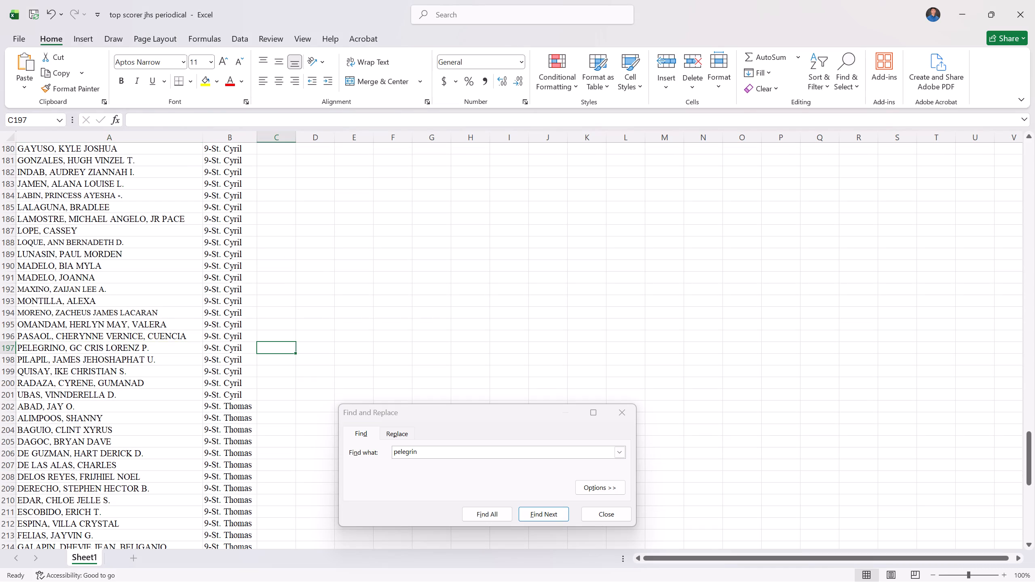
pyautogui.write('42')
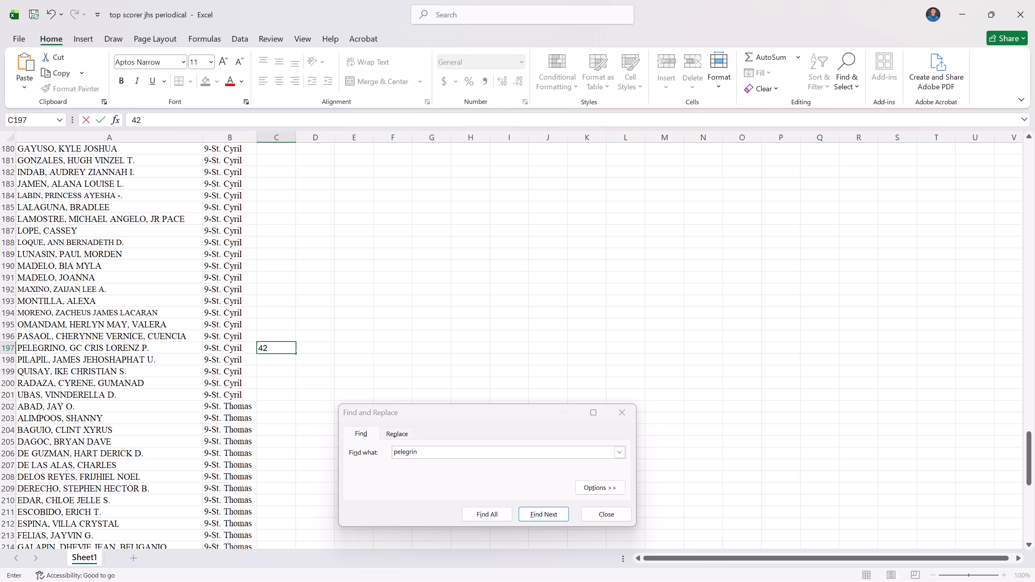
pyautogui.click(319, 363)
pyautogui.click(269, 352)
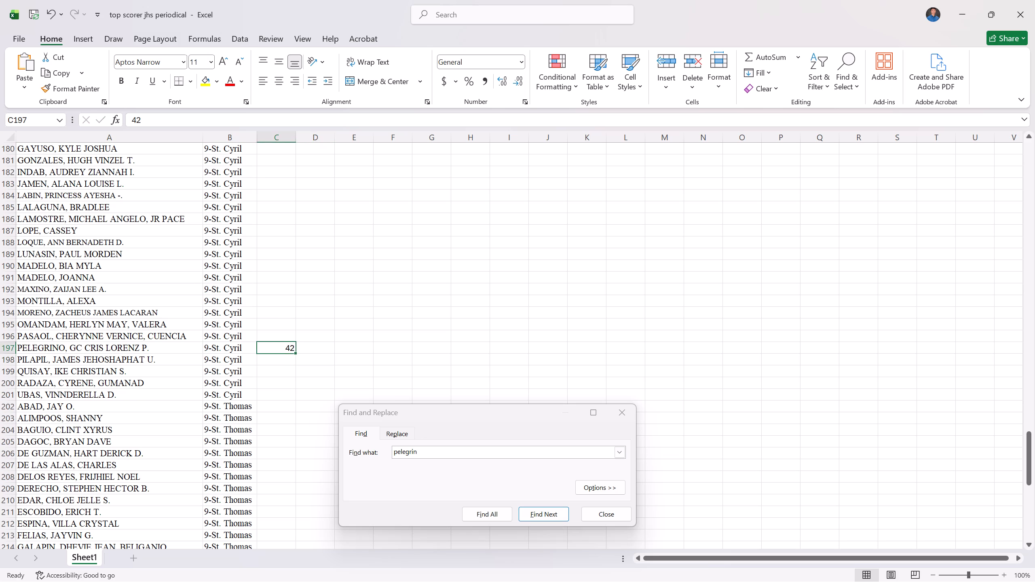
pyautogui.click(230, 348)
pyautogui.moveTo(170, 117); pyautogui.dragTo(152, 125)
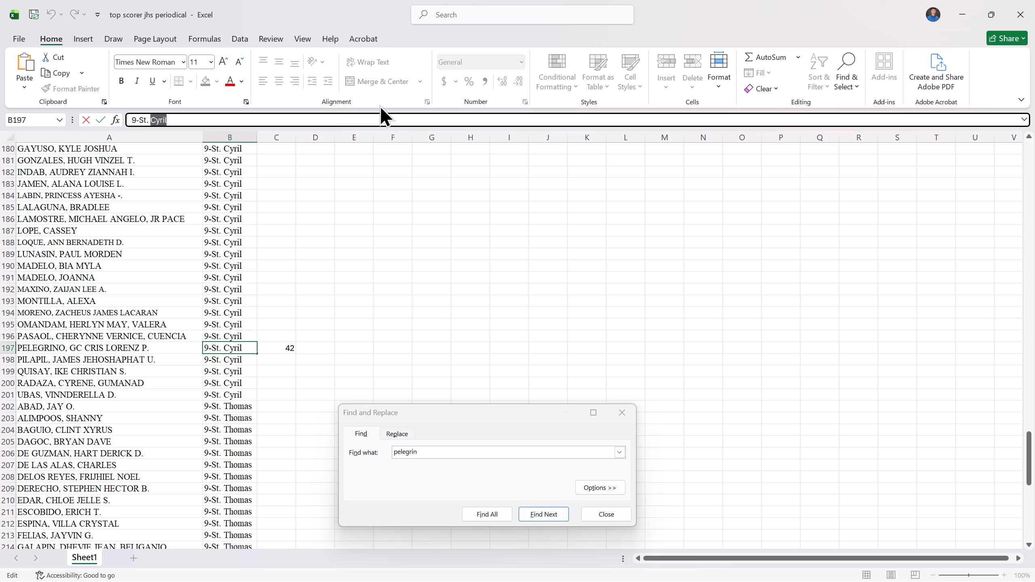
pyautogui.press('b')
pyautogui.write('EN')
pyautogui.press('BackSpace')
pyautogui.press('BackSpace')
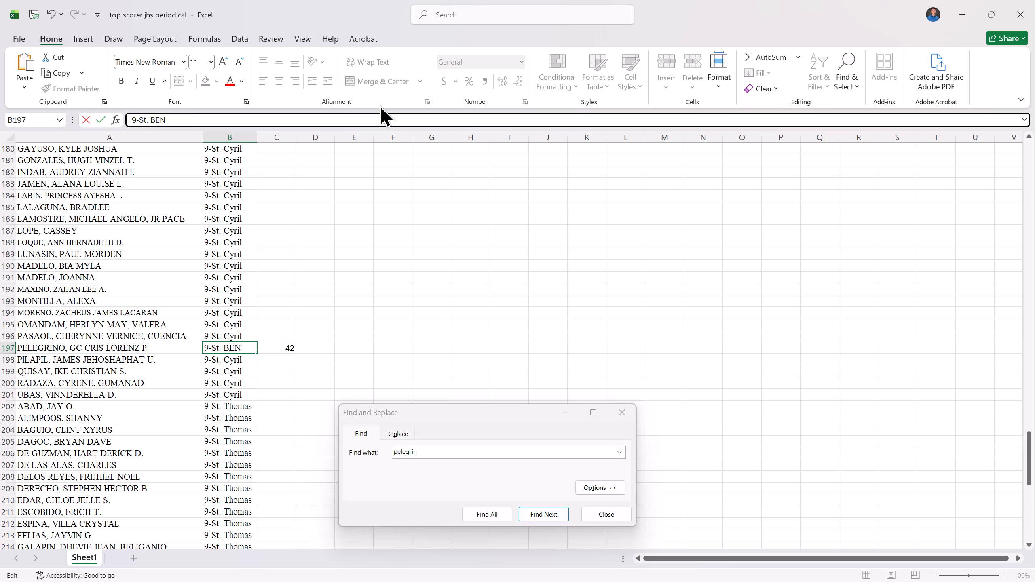
pyautogui.write('ene')
pyautogui.press('Return')
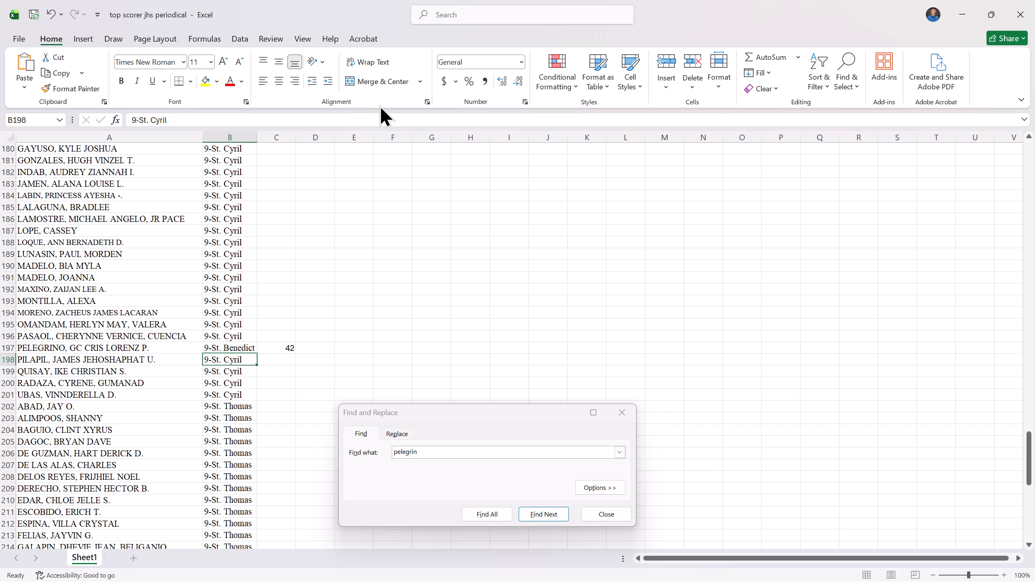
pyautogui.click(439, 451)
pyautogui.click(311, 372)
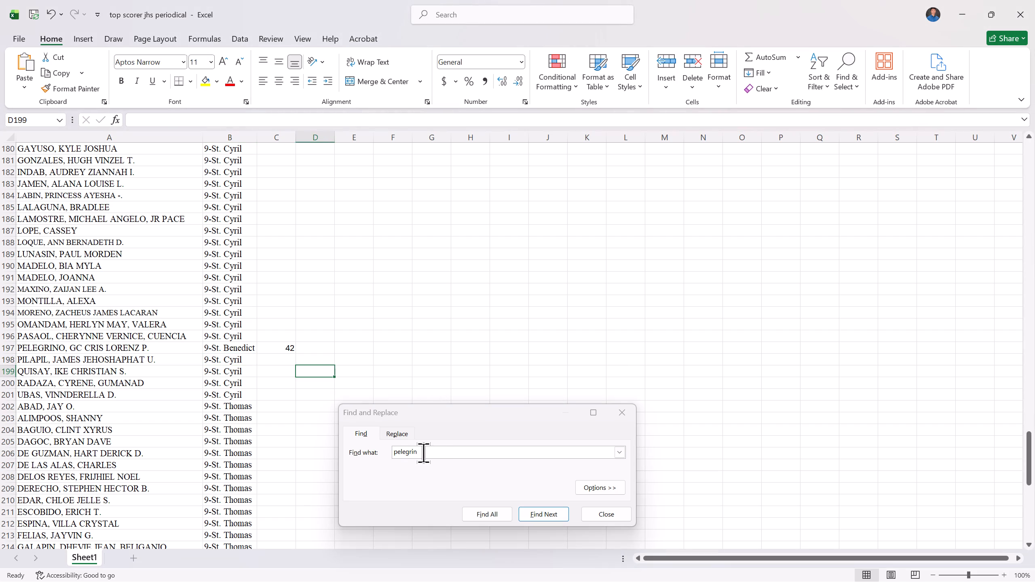
# Search the sheet for "melind" and change the section in column B of the matching row (B235) to 9-St. Benedict.
pyautogui.click(425, 452)
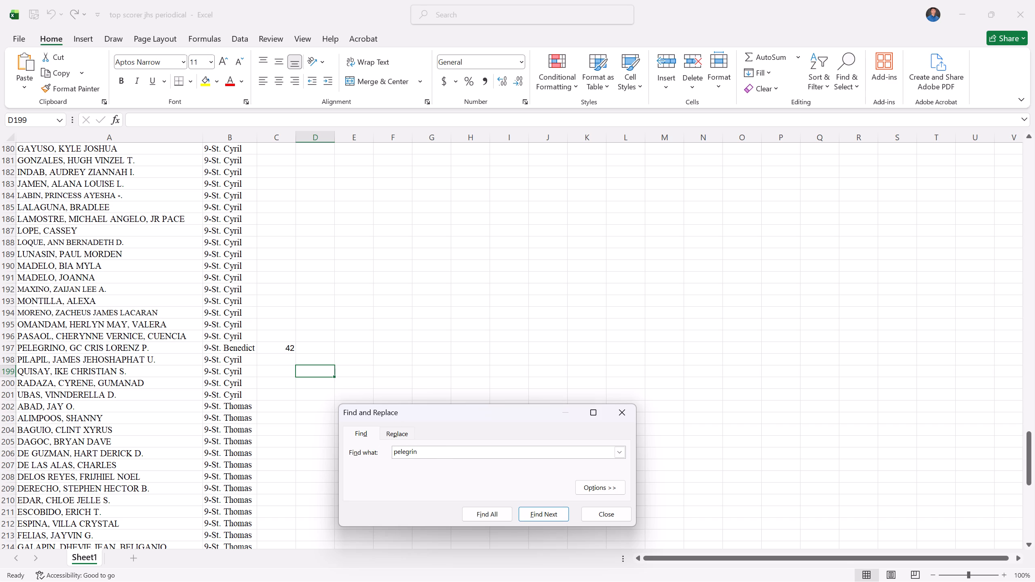
pyautogui.scroll(13, 175, 409)
pyautogui.scroll(7, 239, 441)
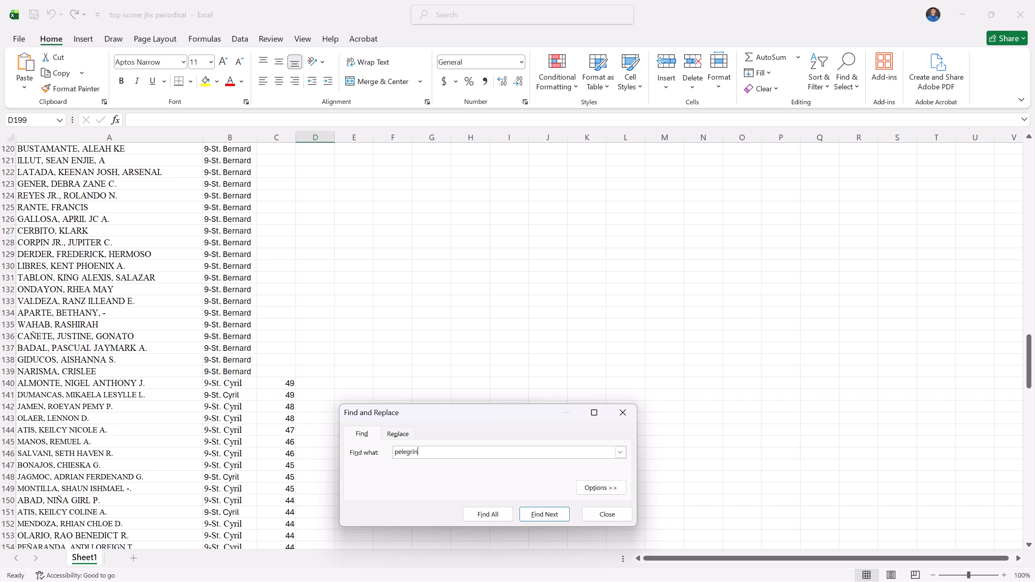
pyautogui.scroll(6, 195, 368)
pyautogui.scroll(10, 228, 394)
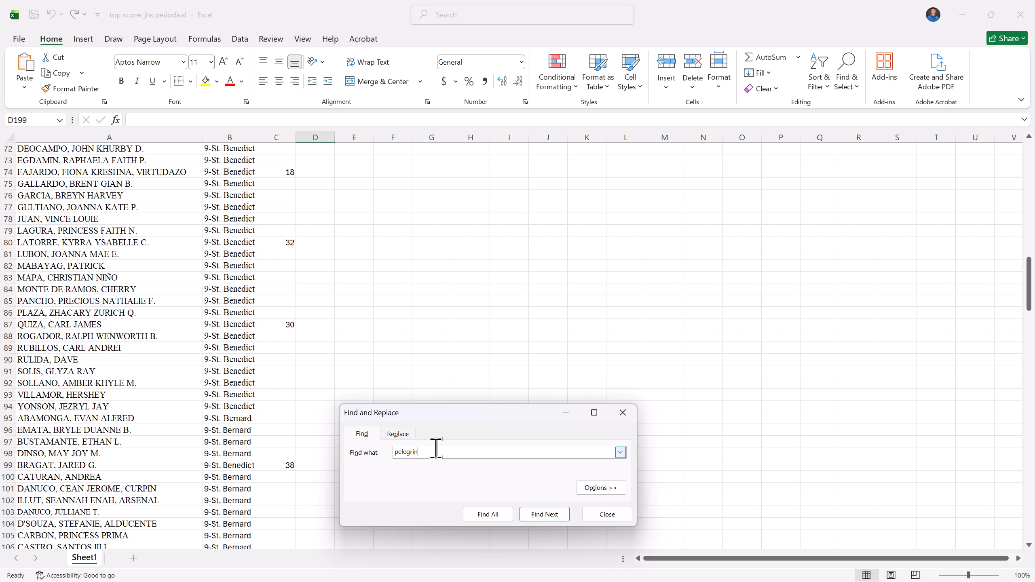
pyautogui.moveTo(470, 455); pyautogui.dragTo(116, 407)
pyautogui.write('melind')
pyautogui.press('Return')
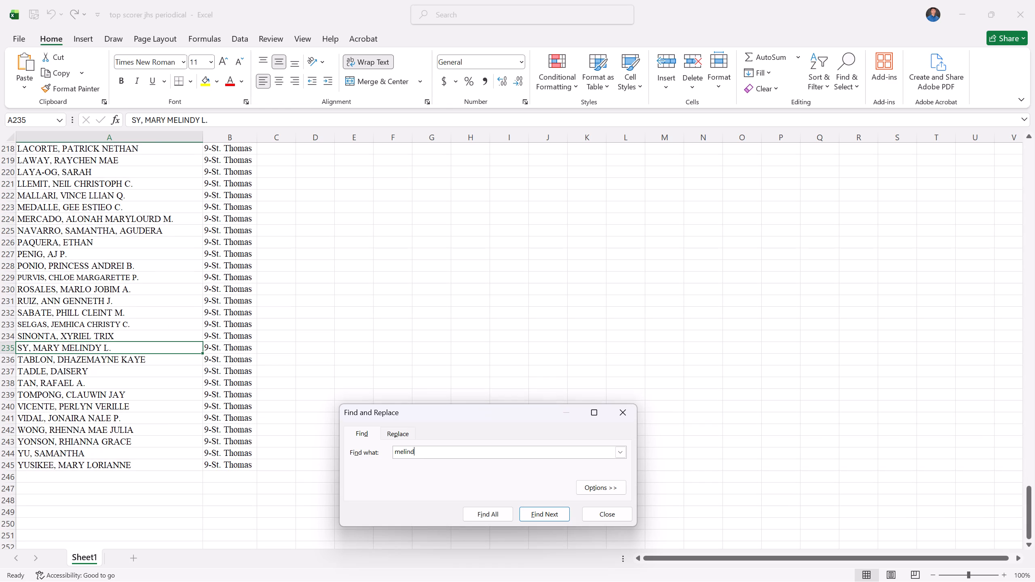
pyautogui.click(245, 347)
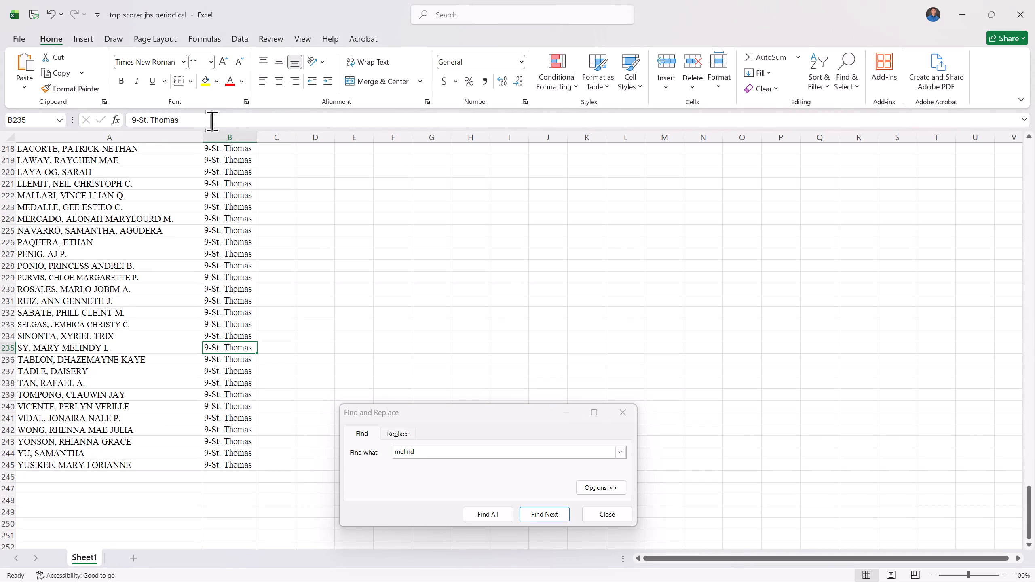
pyautogui.moveTo(190, 117); pyautogui.dragTo(152, 124)
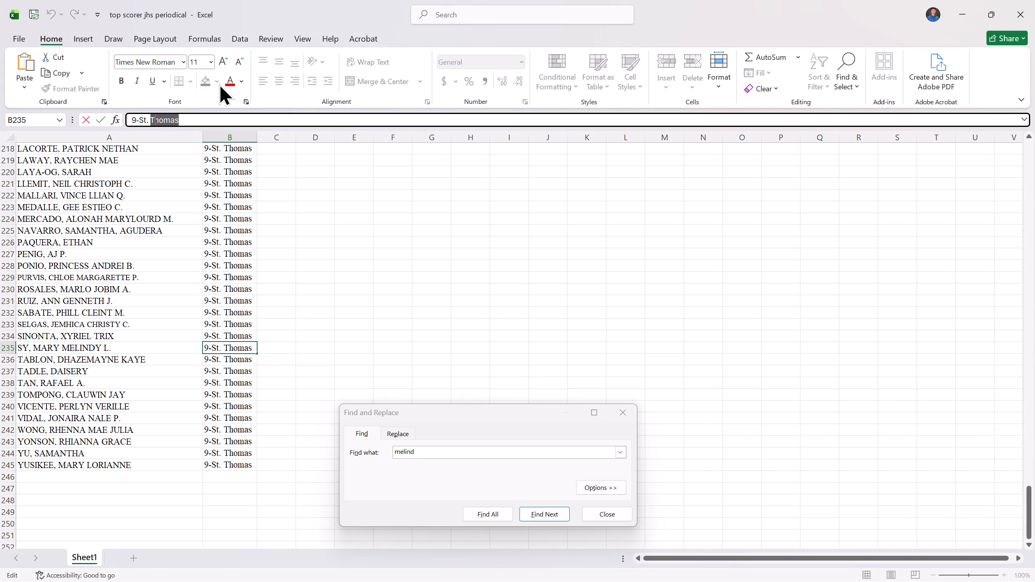
pyautogui.write('ene')
pyautogui.press('Return')
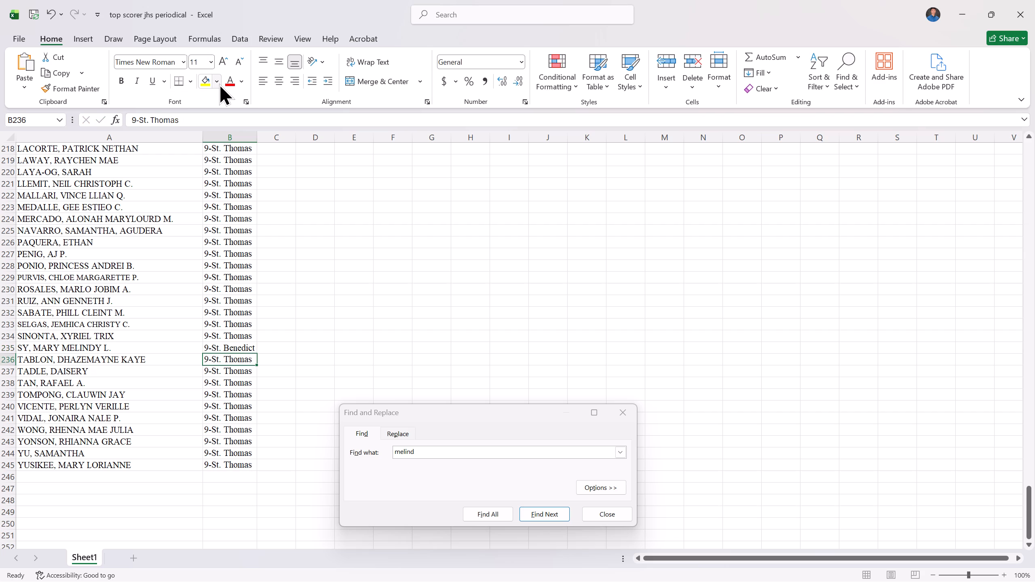
# Enter the score 39 in column C of the SY row (C235).
pyautogui.click(275, 351)
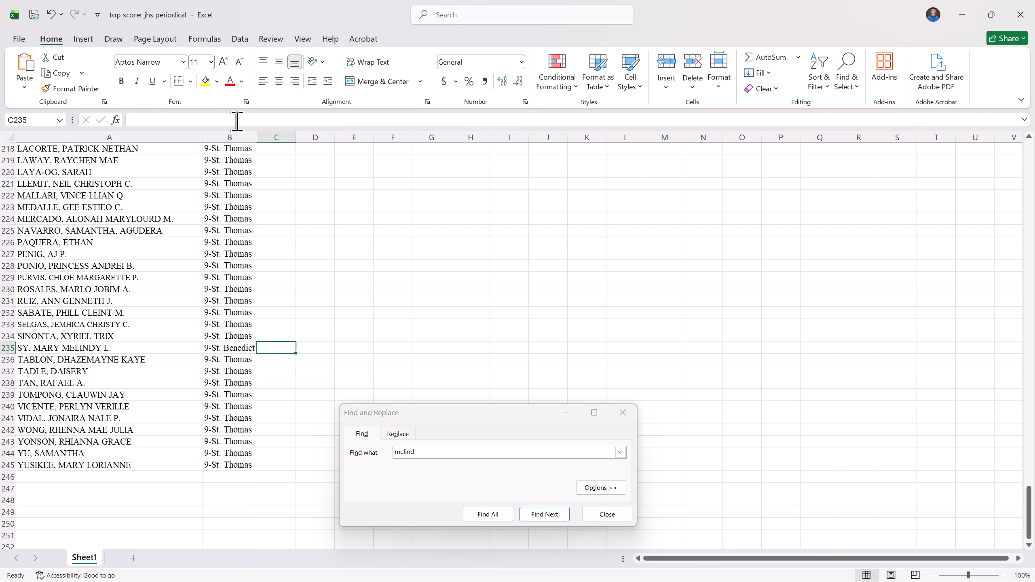
pyautogui.write('39')
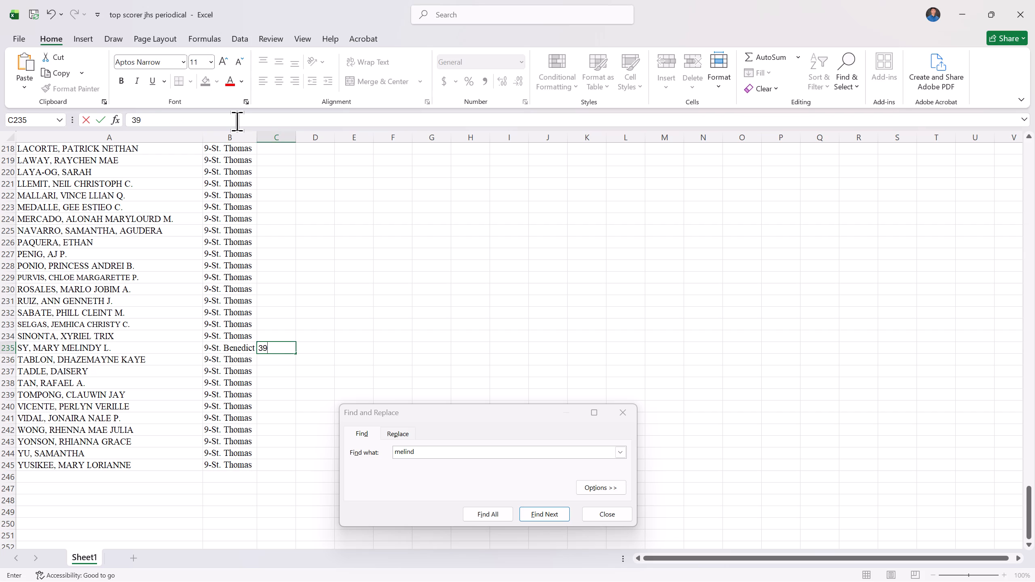
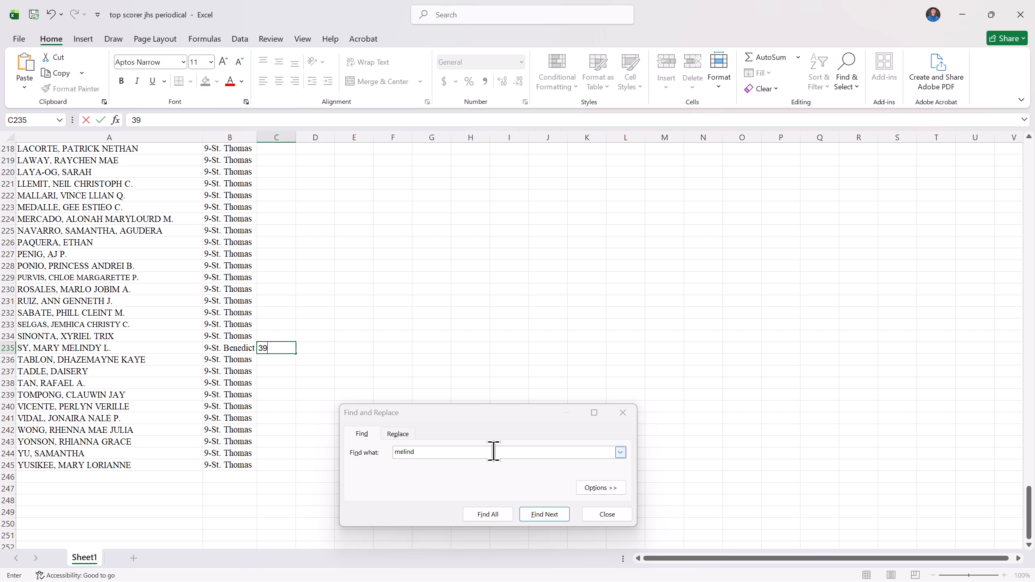
# Search the sheet for "tan" and enter the score 42 in column C of the matching row (C238).
pyautogui.moveTo(434, 449); pyautogui.dragTo(391, 450)
pyautogui.write('tan')
pyautogui.press('Return')
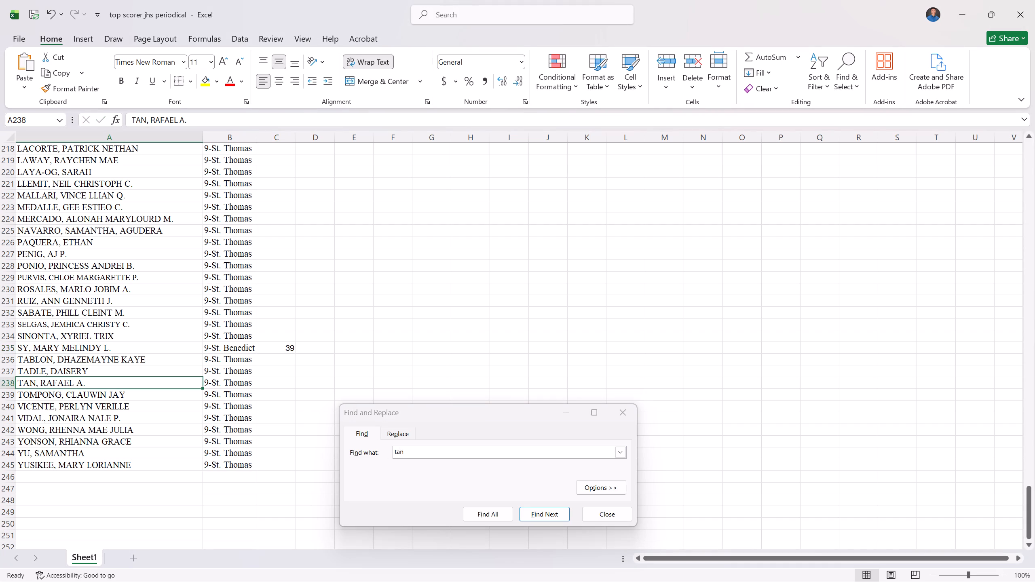
pyautogui.click(278, 382)
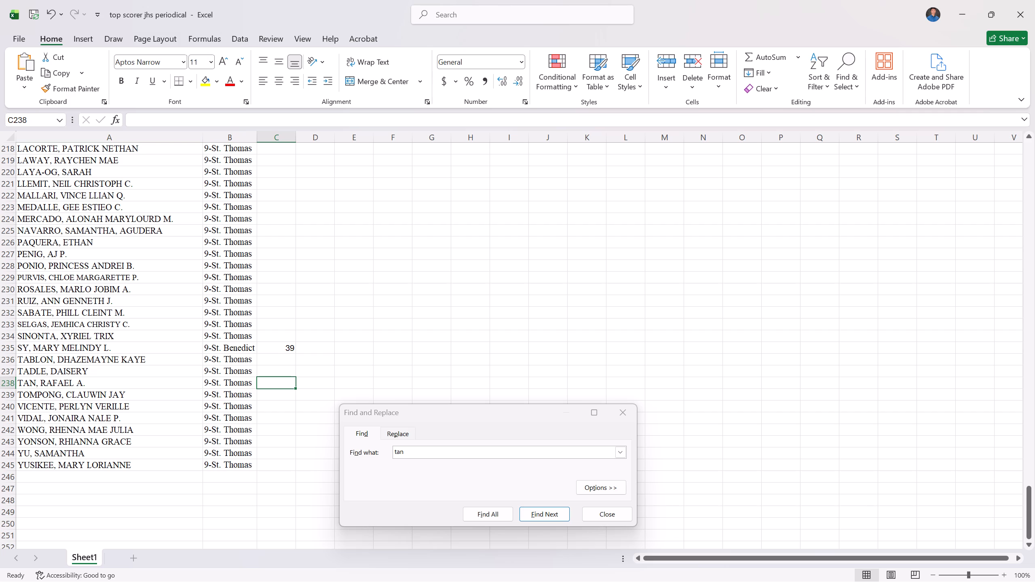
pyautogui.write('42')
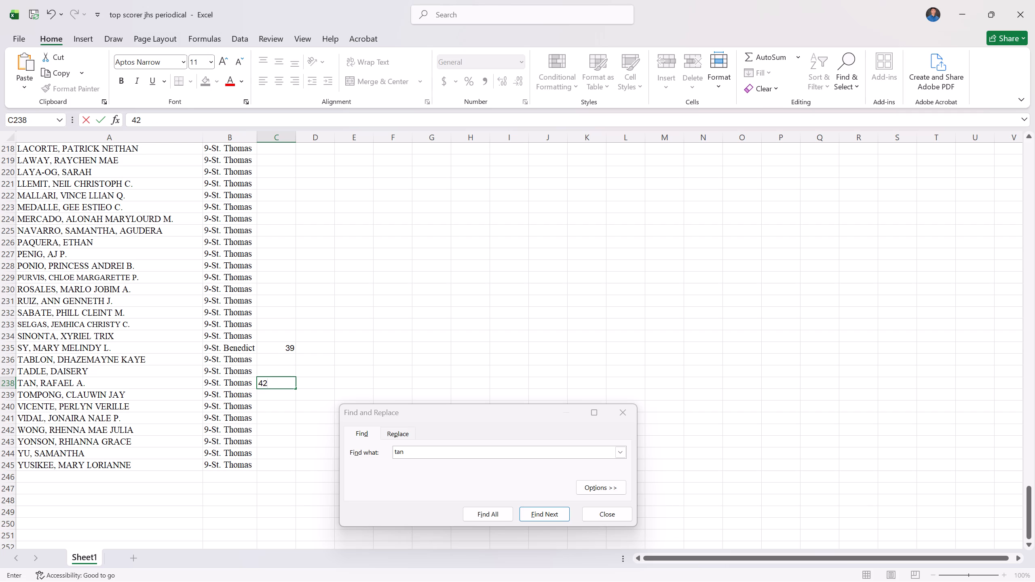
# Change the section in B238 on the TAN row to 9-St. Benedict.
pyautogui.click(243, 382)
pyautogui.moveTo(186, 121); pyautogui.dragTo(150, 129)
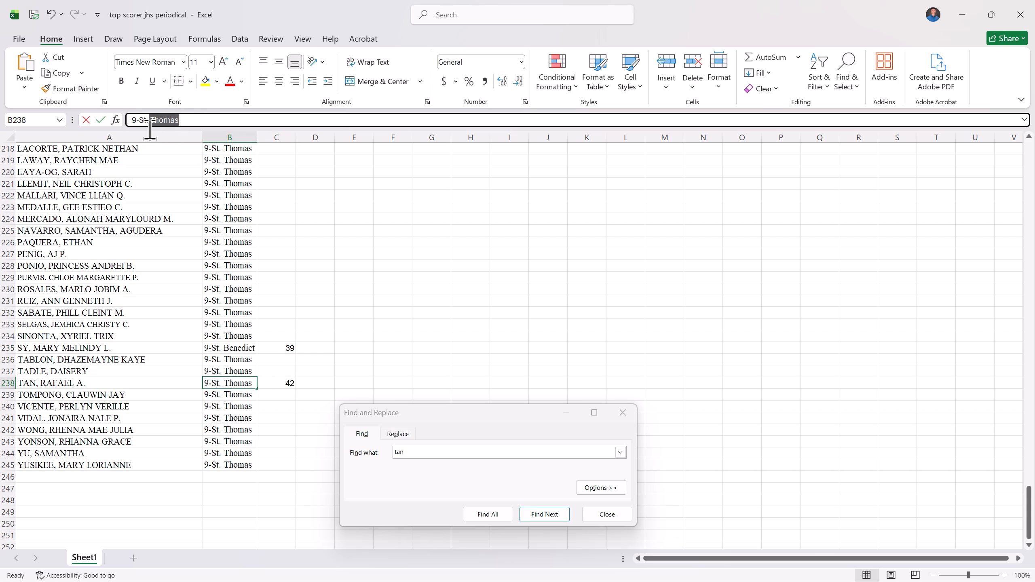
pyautogui.moveTo(150, 129); pyautogui.dragTo(151, 129)
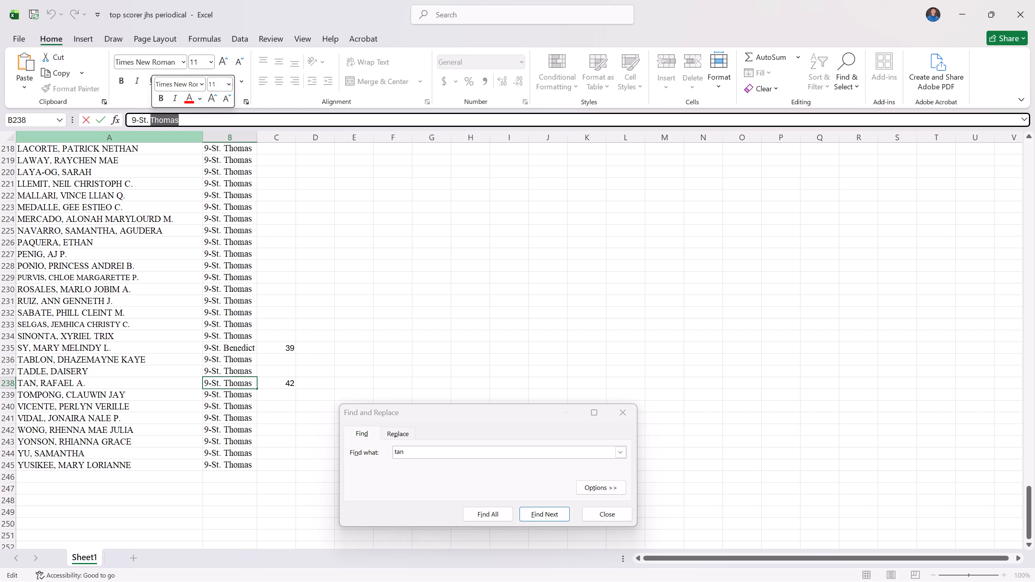
pyautogui.write('ened')
pyautogui.press('Return')
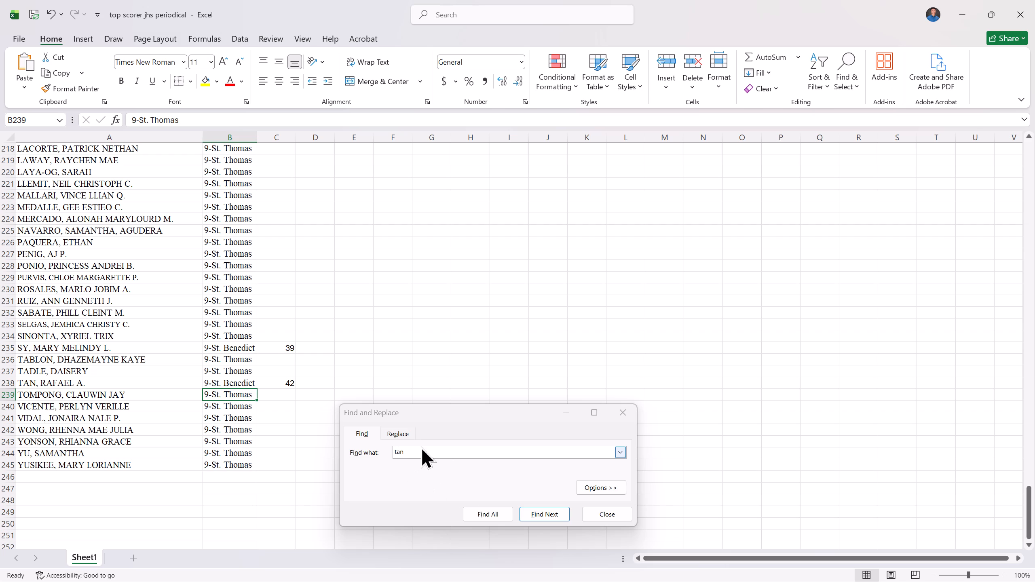
# Search the sheet for "gabriel" and change the section of the row with that surname (B178) to 9-St. Benedict.
pyautogui.moveTo(417, 450); pyautogui.dragTo(296, 451)
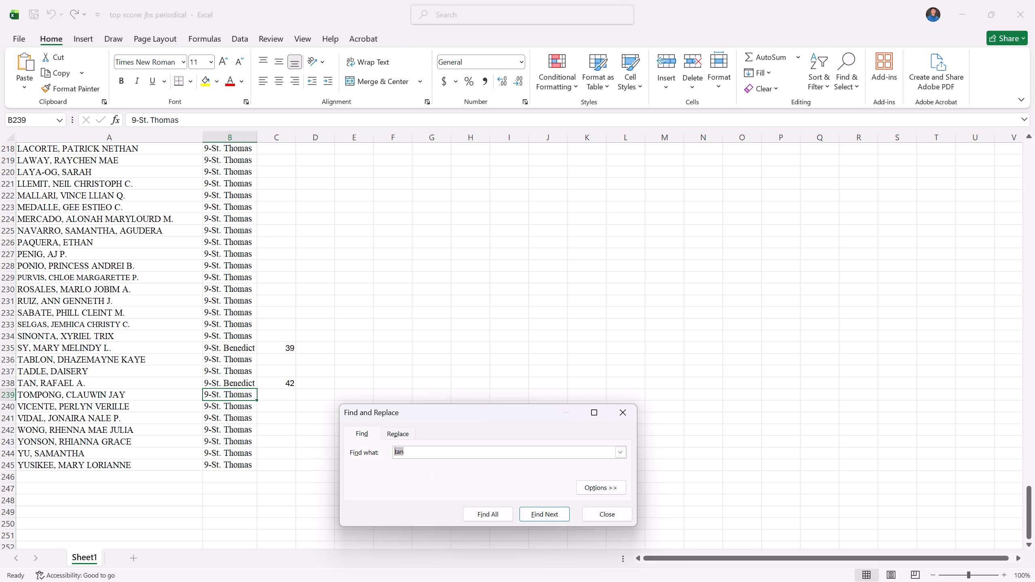
pyautogui.write('gabriel')
pyautogui.press('Return')
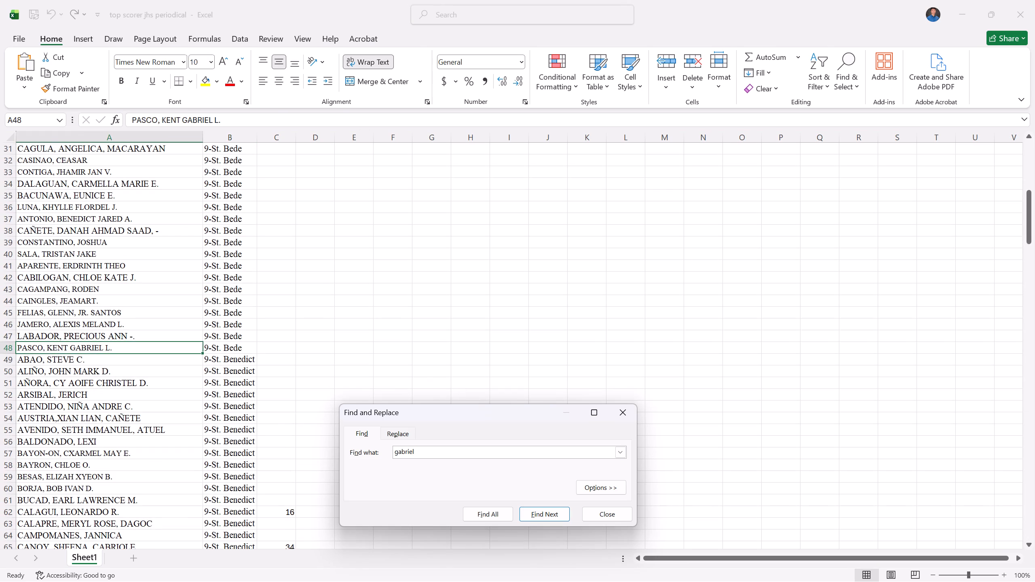
pyautogui.press('Return')
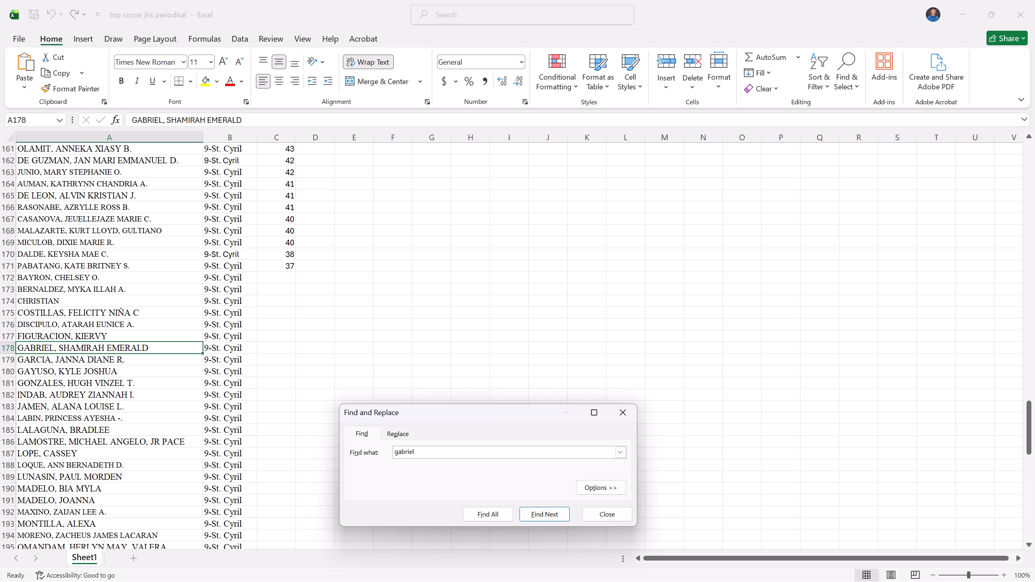
pyautogui.click(222, 349)
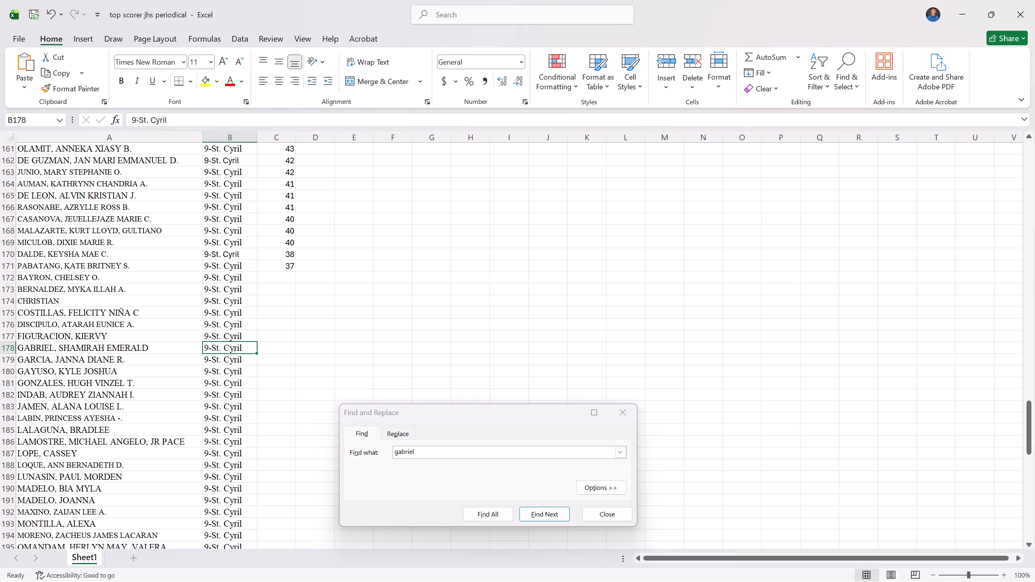
pyautogui.moveTo(194, 124); pyautogui.dragTo(149, 132)
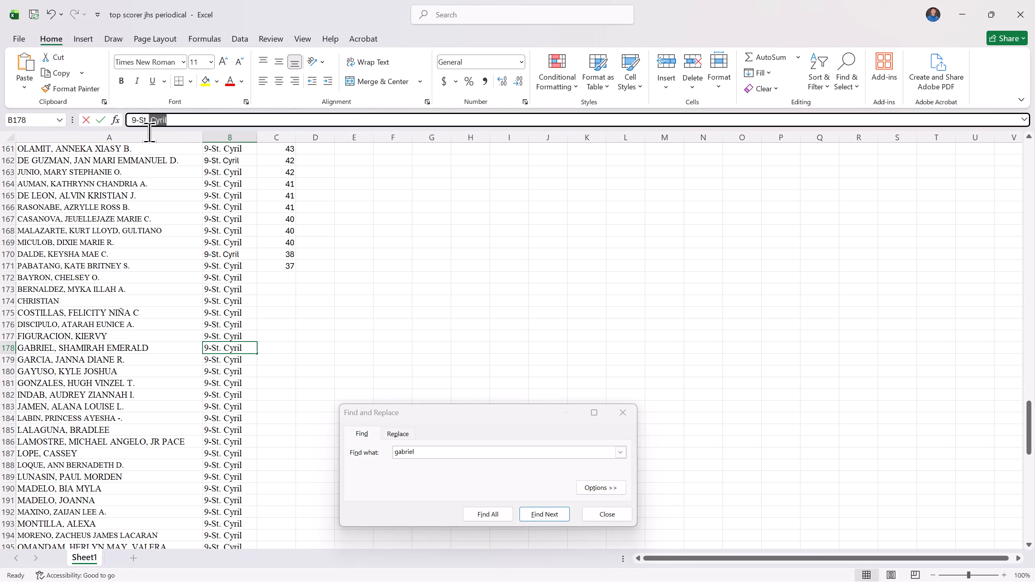
pyautogui.moveTo(149, 132); pyautogui.dragTo(150, 132)
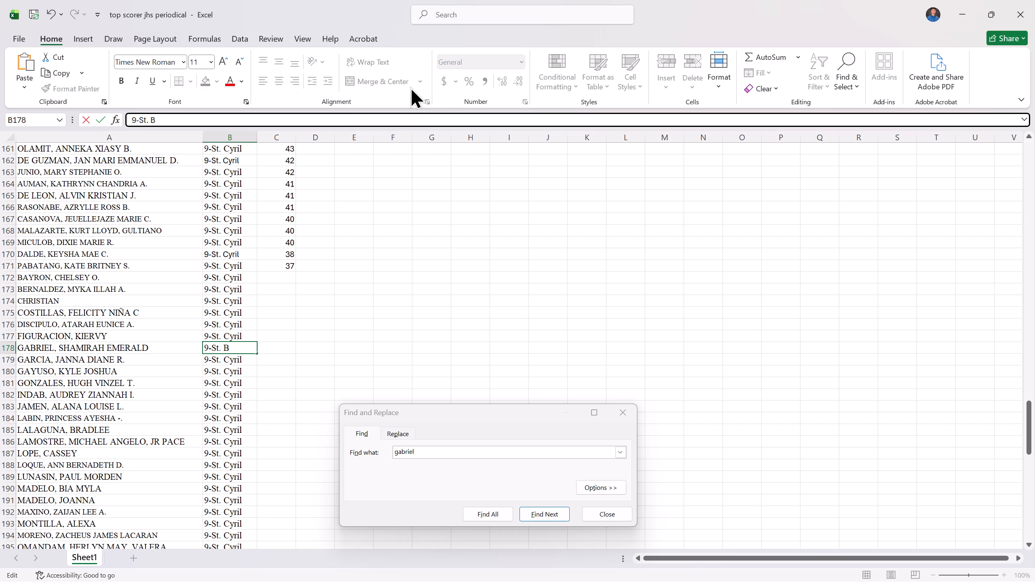
pyautogui.write('en')
pyautogui.press('Return')
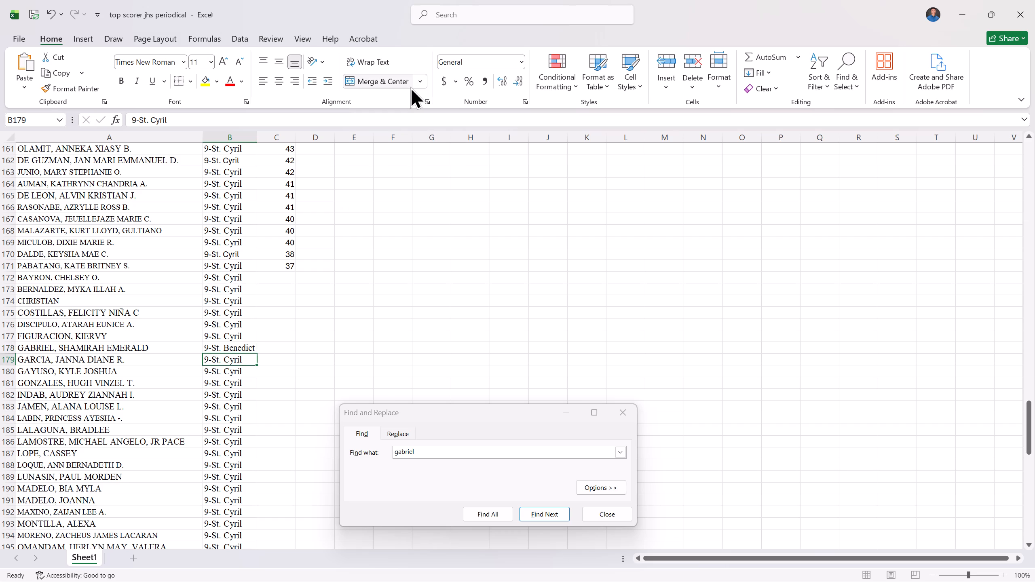
# Enter the score 38 in column C of the GABRIEL row (C178).
pyautogui.click(275, 348)
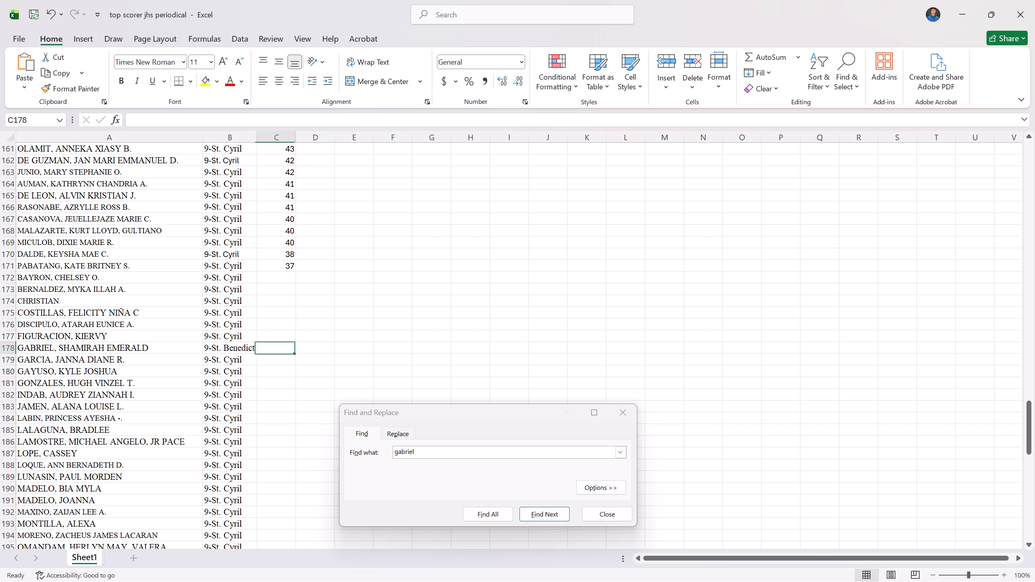
pyautogui.press('3')
pyautogui.press('8')
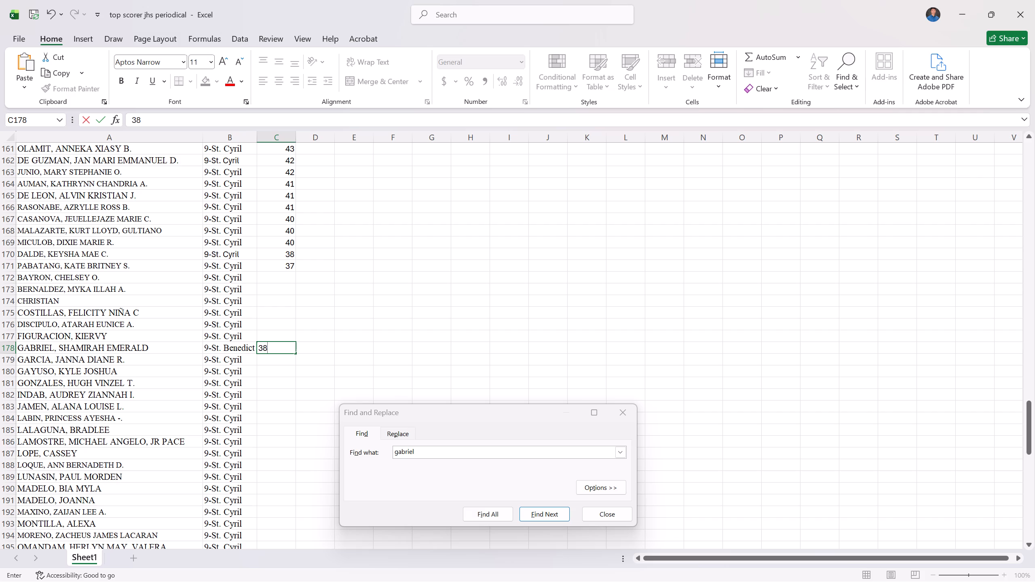
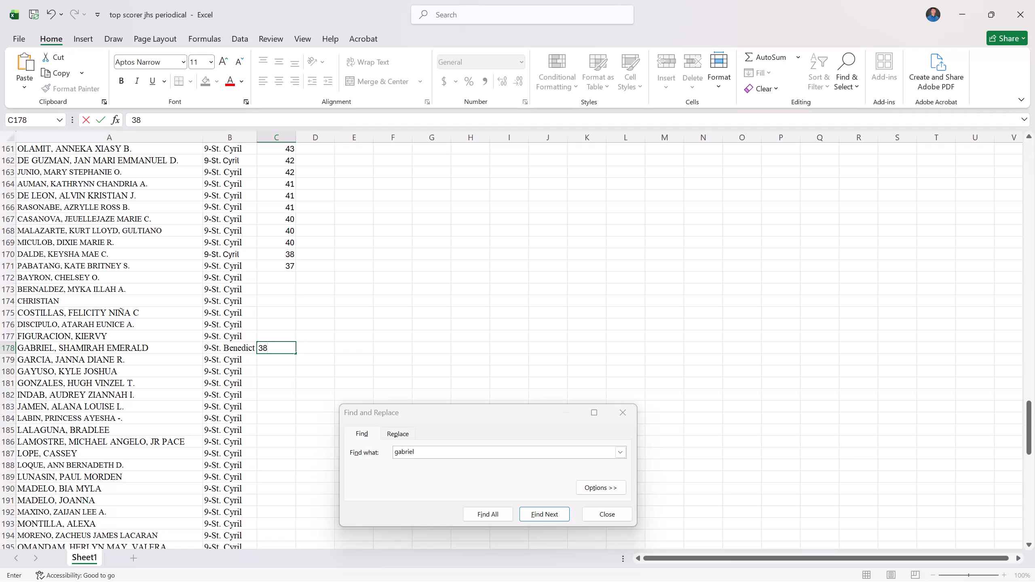
# Search the sheet for "lope" and enter the score 37 in column C of the matching row (C187).
pyautogui.click(447, 452)
pyautogui.moveTo(446, 452); pyautogui.dragTo(218, 432)
pyautogui.write('lope')
pyautogui.press('Return')
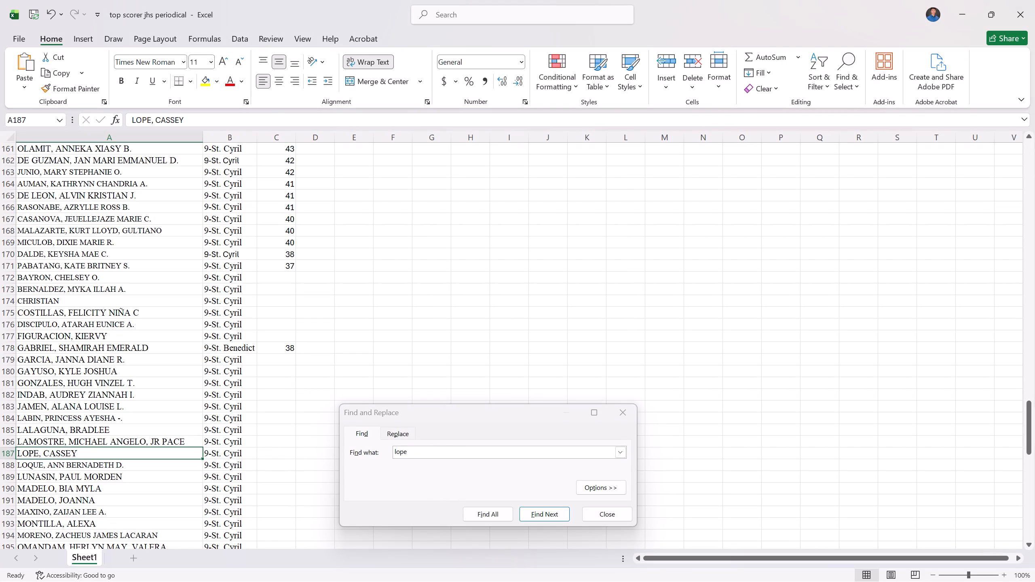
pyautogui.click(272, 454)
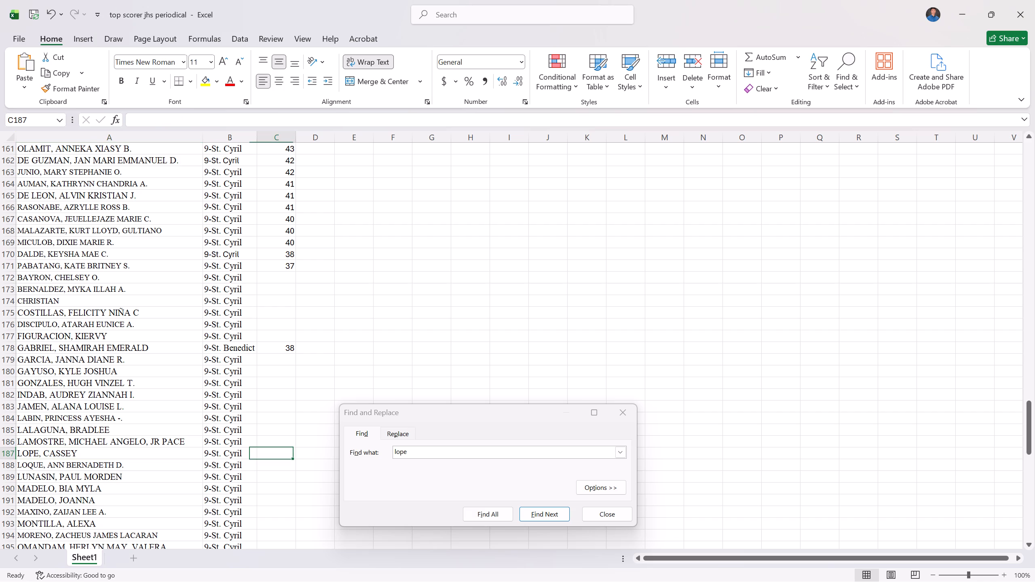
pyautogui.write('37')
# Change the section in B187 on the LOPE row to 9-St. Benedict.
pyautogui.click(227, 452)
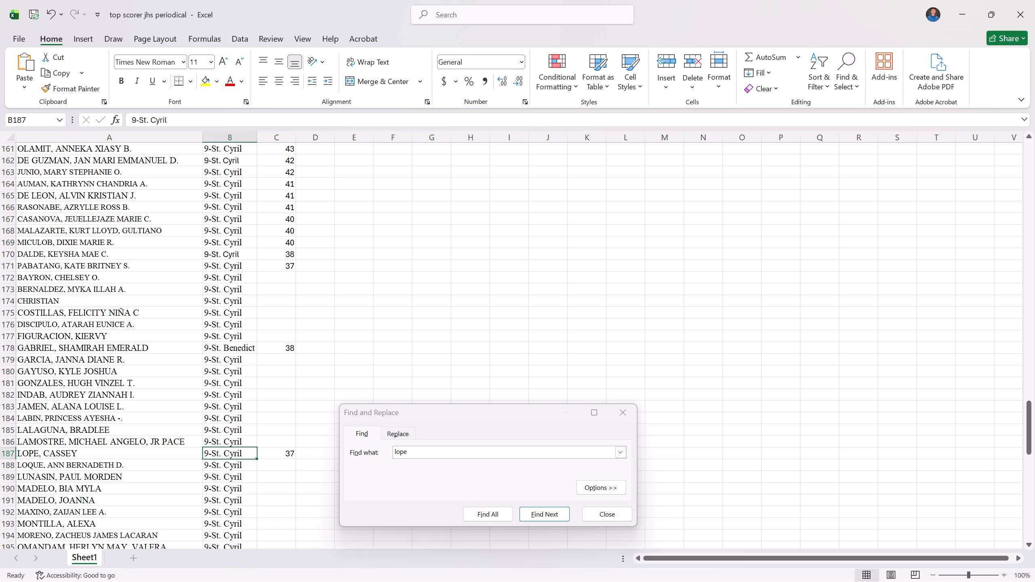
pyautogui.moveTo(176, 118); pyautogui.dragTo(152, 131)
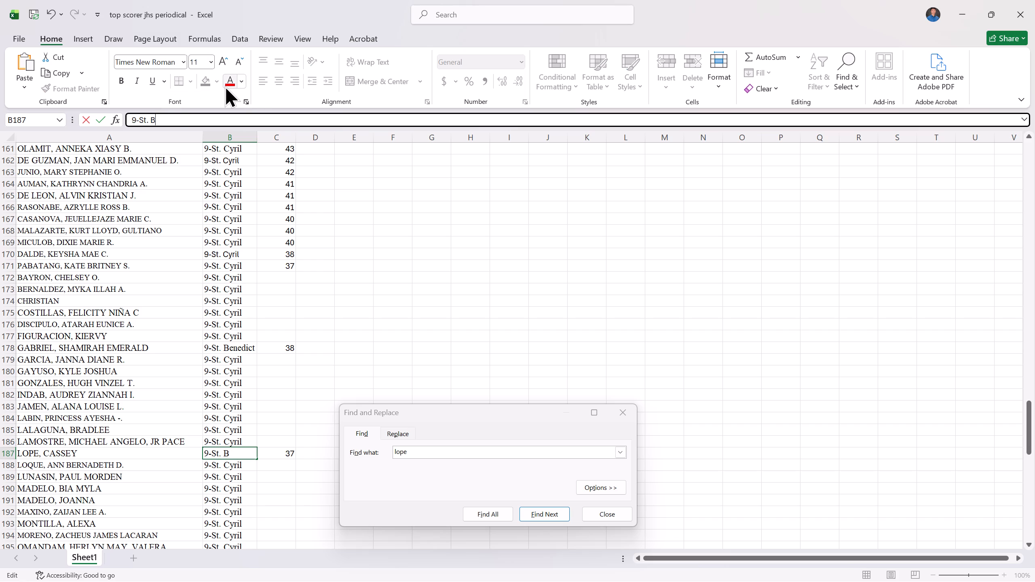
pyautogui.write('ene')
pyautogui.press('Return')
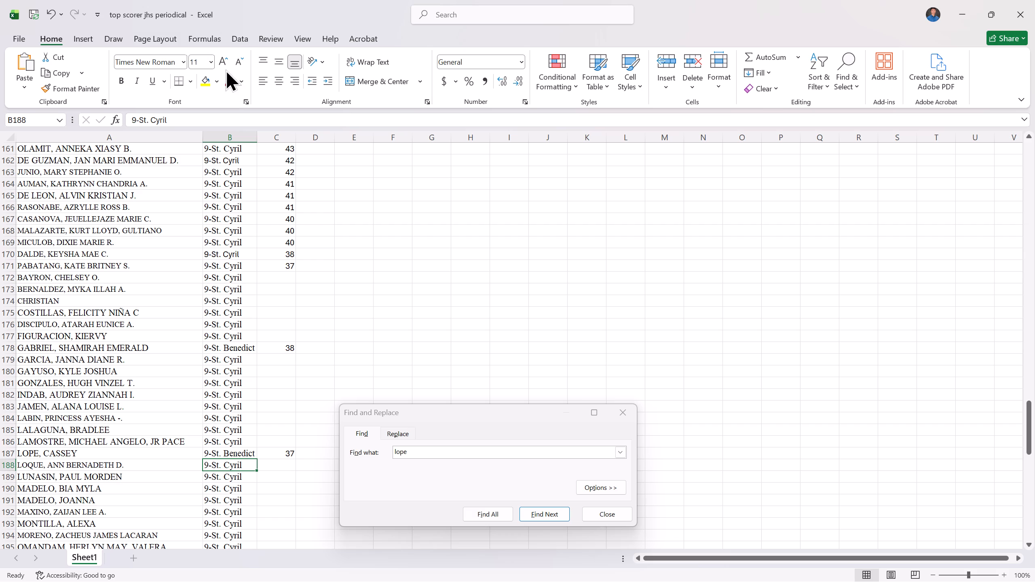
# Search the sheet for "plaza" and enter the score 39 in column C of the matching row (C86).
pyautogui.moveTo(431, 453); pyautogui.dragTo(326, 436)
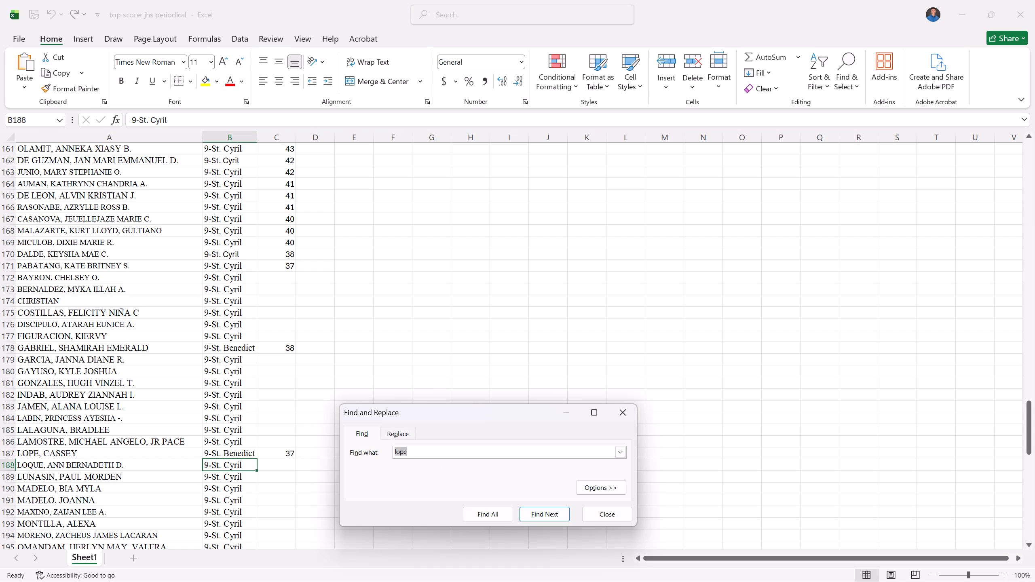
pyautogui.press('p')
pyautogui.write('laza')
pyautogui.press('Return')
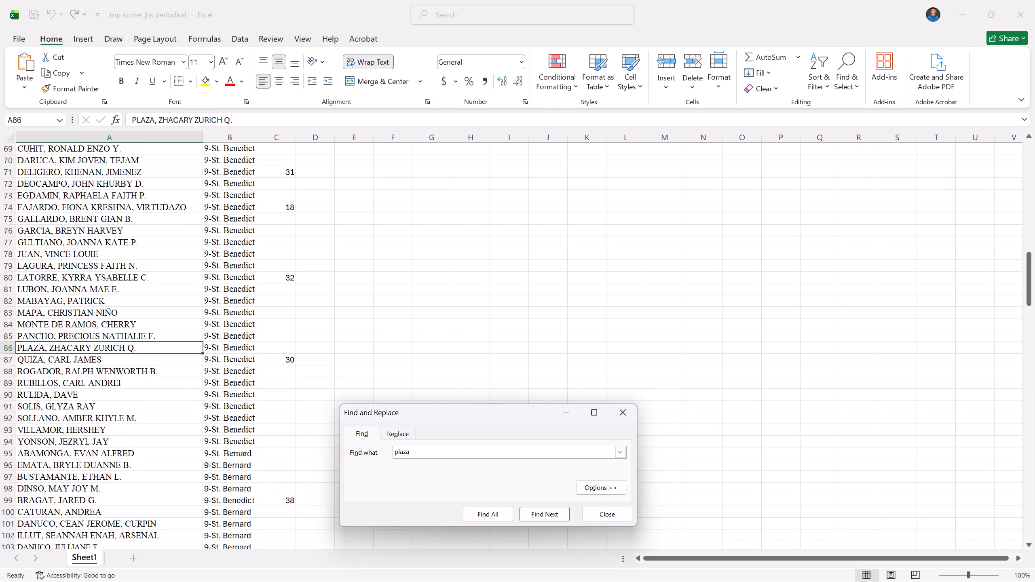
pyautogui.click(284, 347)
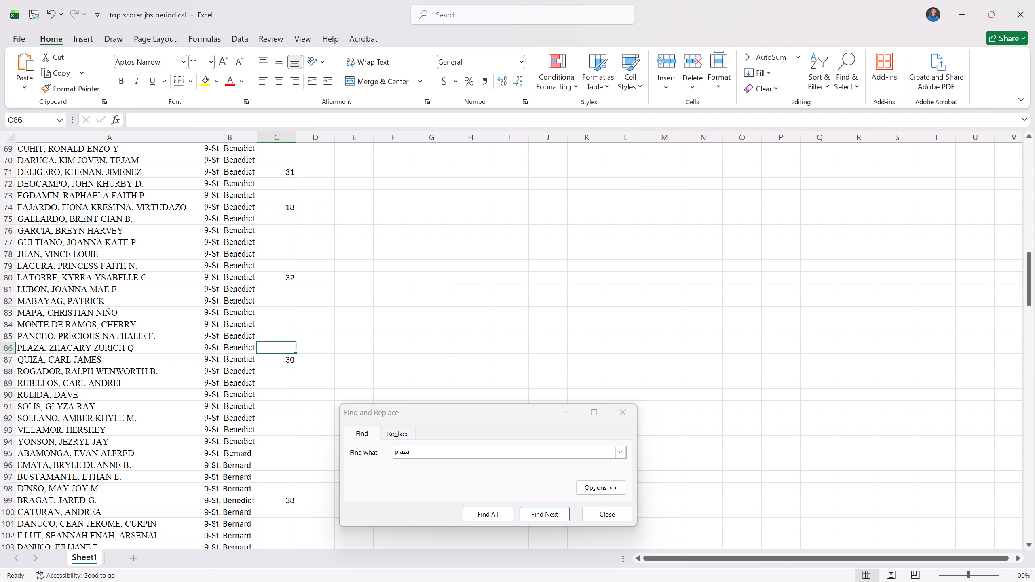
pyautogui.write('39')
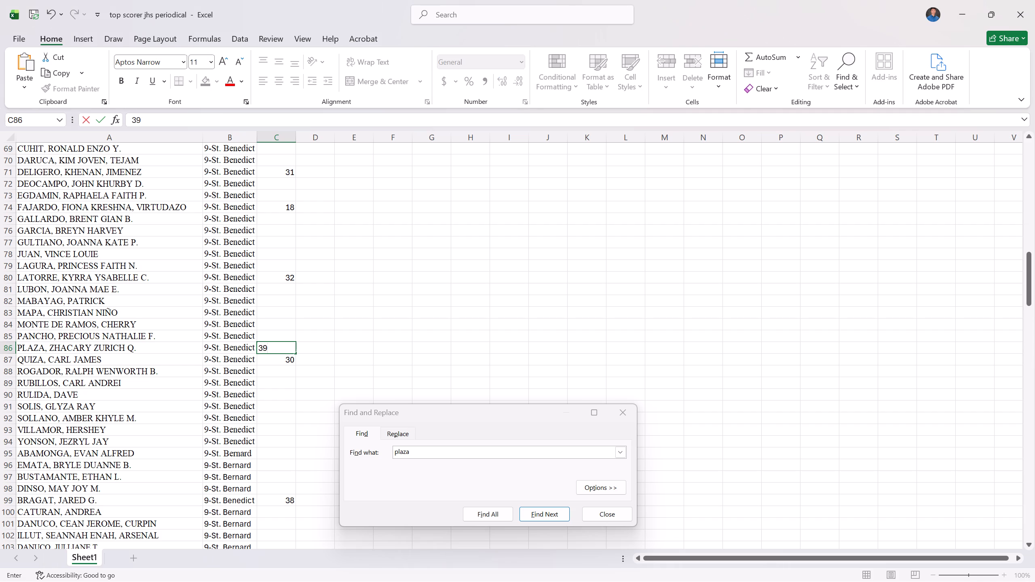
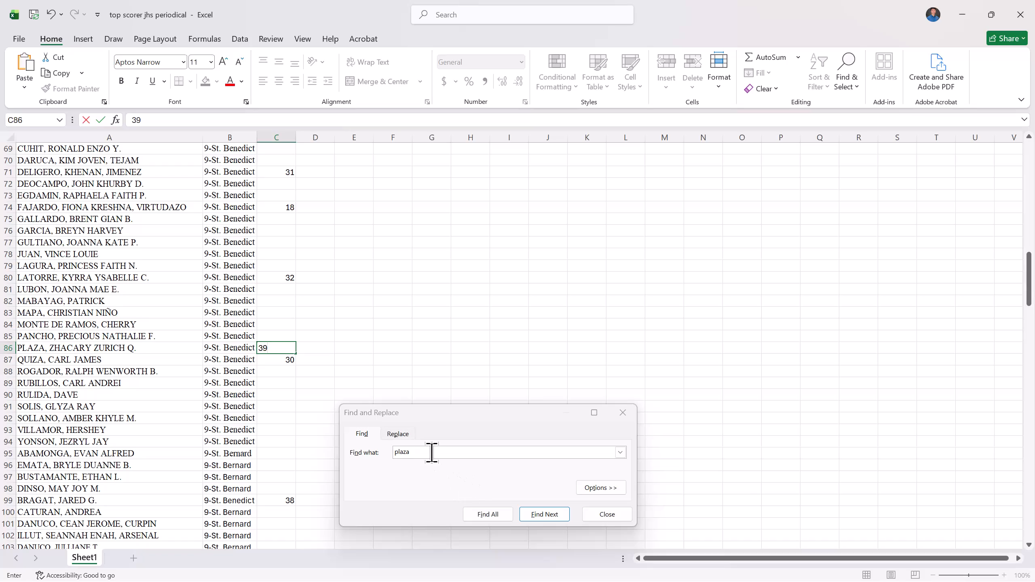
# Search the sheet for "yonson" and enter the score 36 in column C of the matching row (C94).
pyautogui.doubleClick(430, 451)
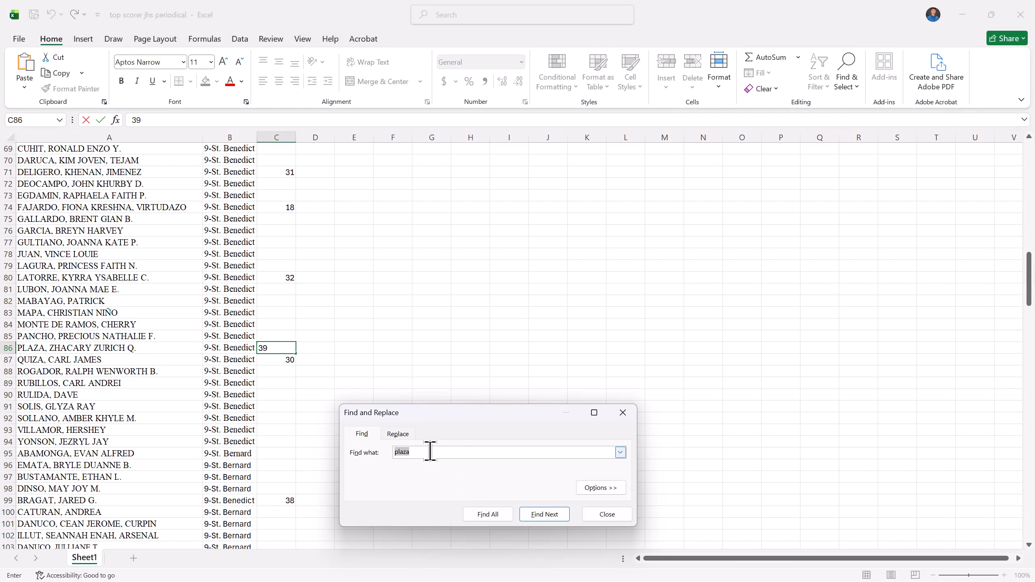
pyautogui.write('yonson')
pyautogui.press('Return')
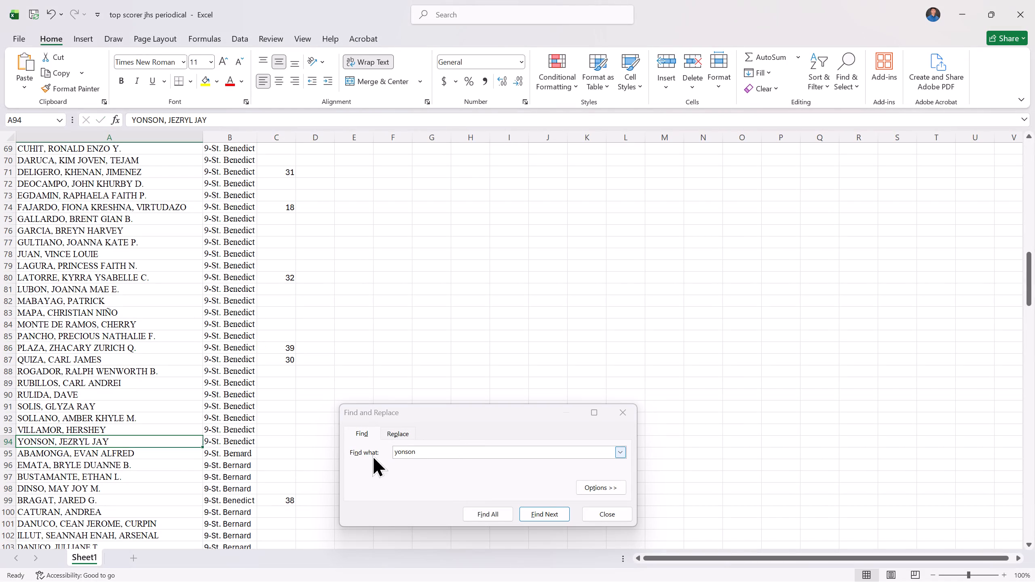
pyautogui.click(283, 440)
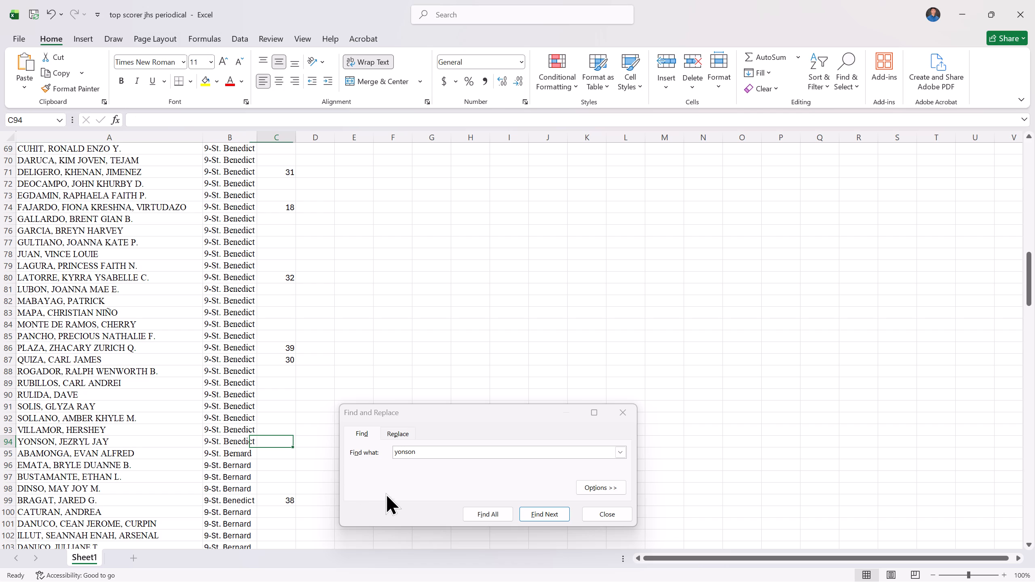
pyautogui.write('36')
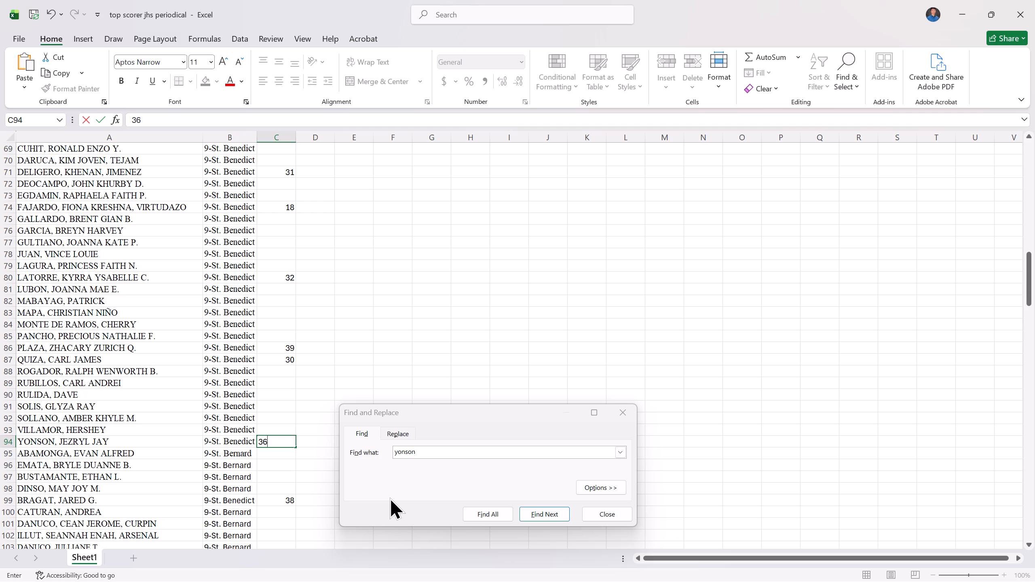
# Search the sheet for "abao" and enter the score 27 in column C of the matching row (C49).
pyautogui.click(420, 451)
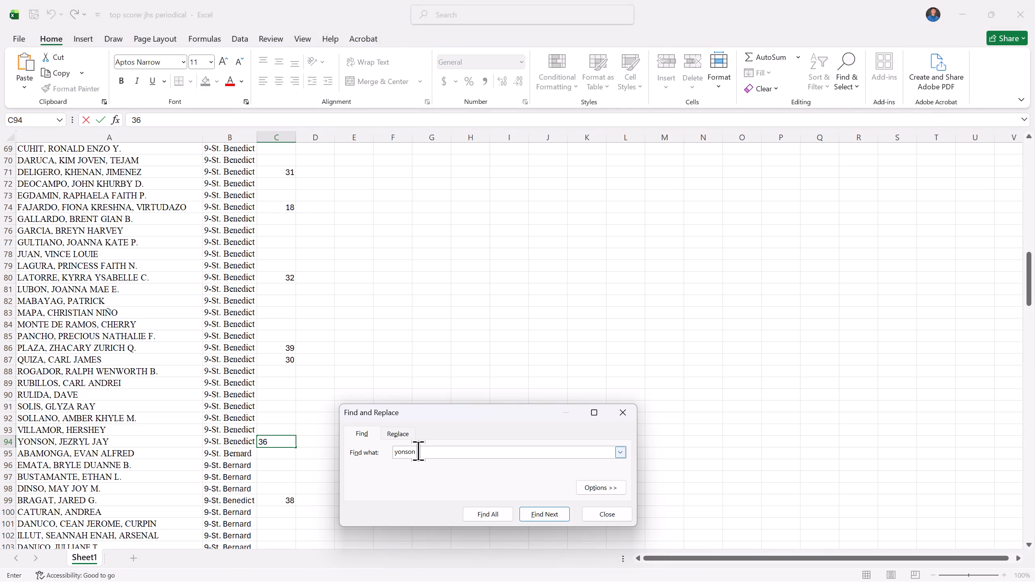
pyautogui.moveTo(422, 453); pyautogui.dragTo(349, 453)
pyautogui.write('abao')
pyautogui.press('Return')
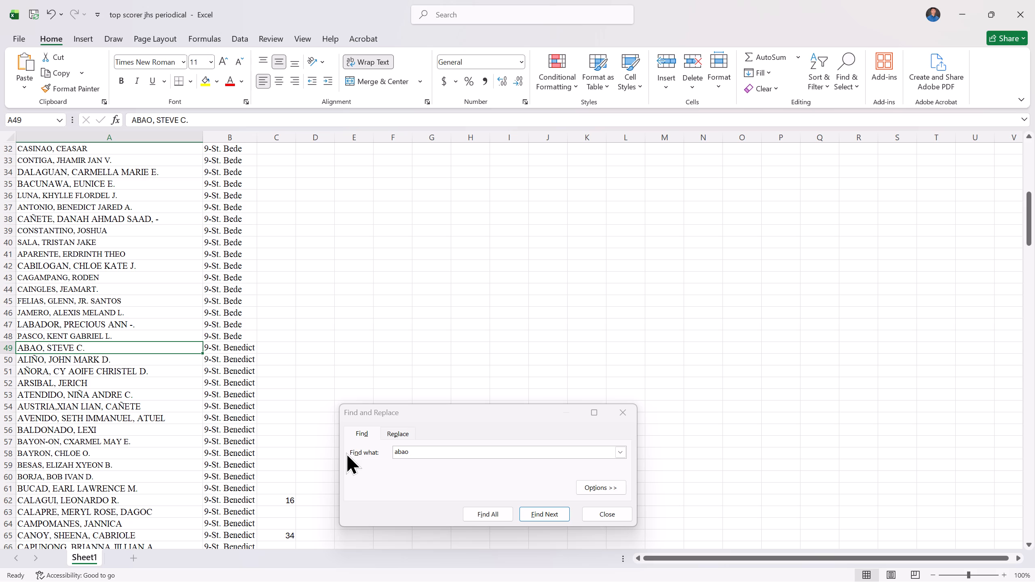
pyautogui.click(276, 351)
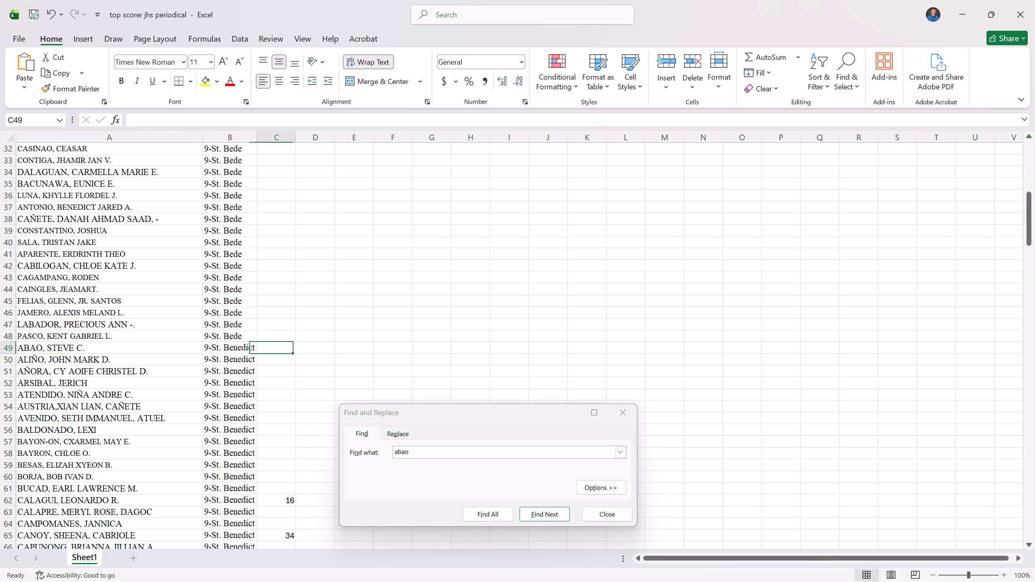
pyautogui.press('2')
pyautogui.press('7')
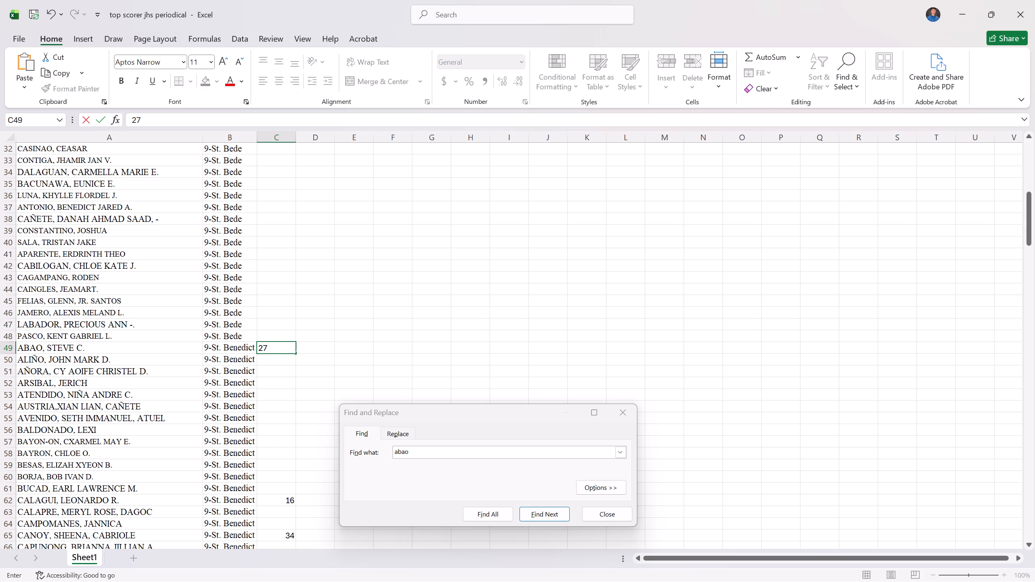
pyautogui.scroll(-2, 292, 469)
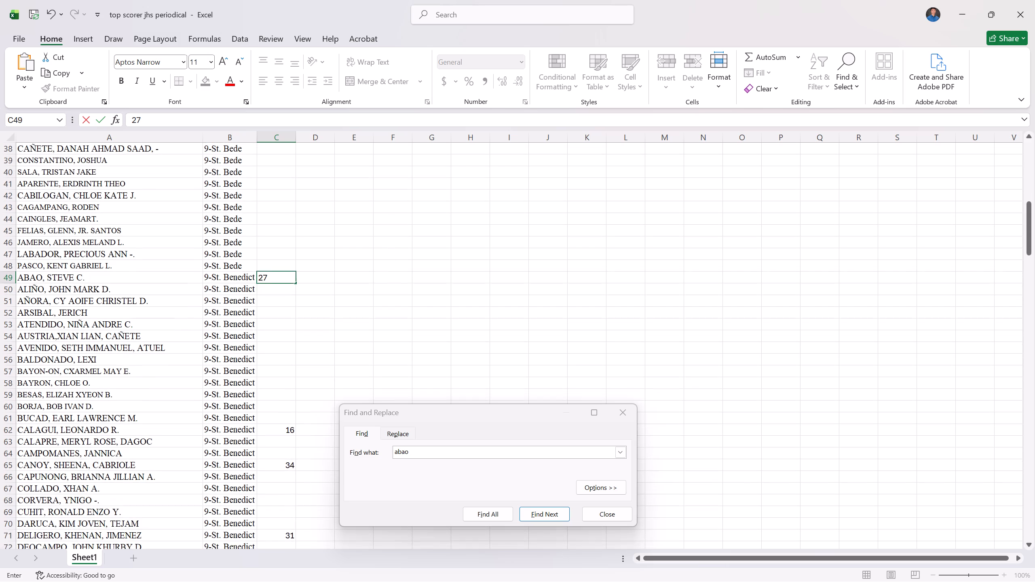
pyautogui.scroll(-1, 285, 468)
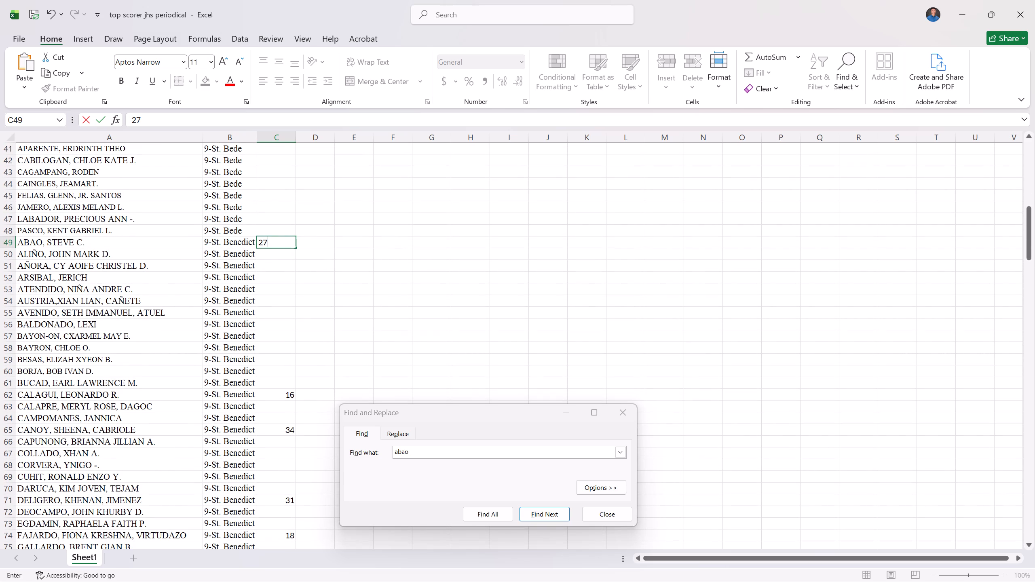
pyautogui.click(289, 515)
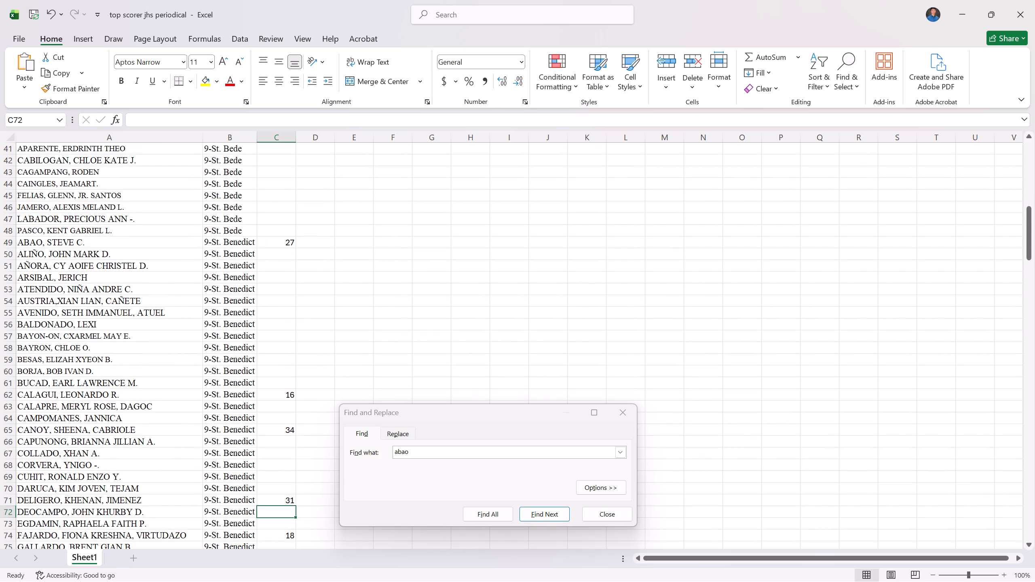
pyautogui.write('29')
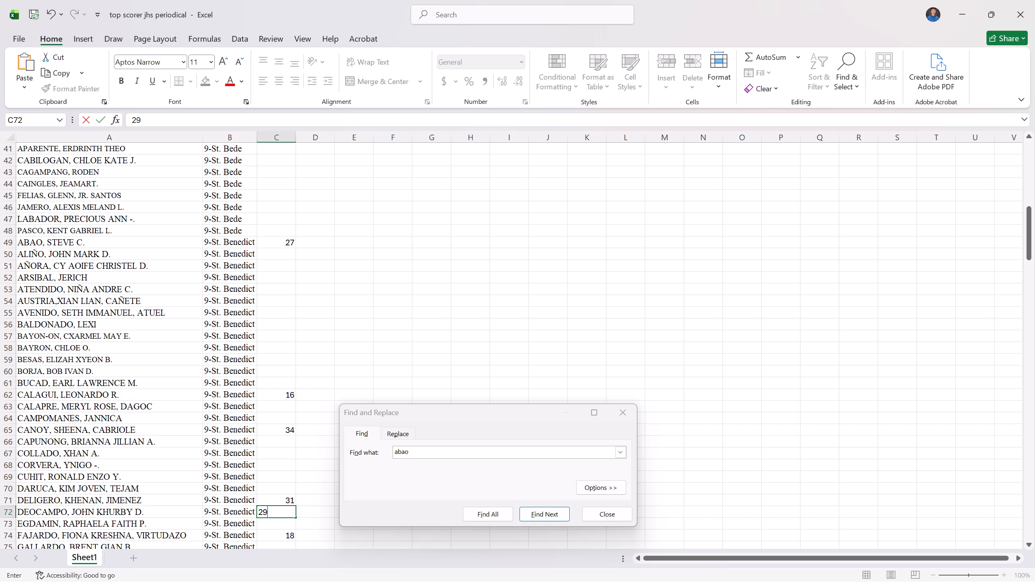
pyautogui.click(279, 253)
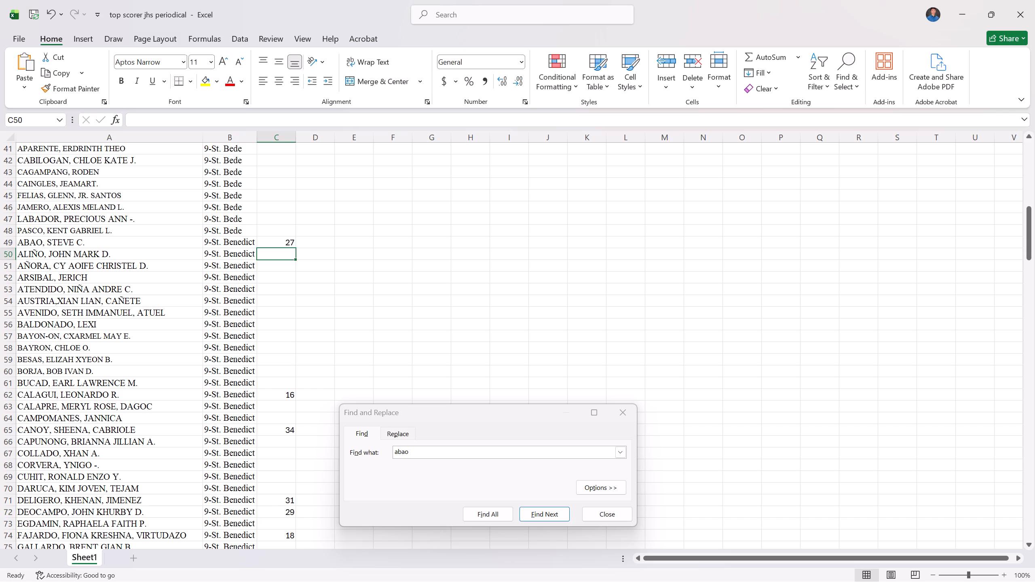
pyautogui.write('13')
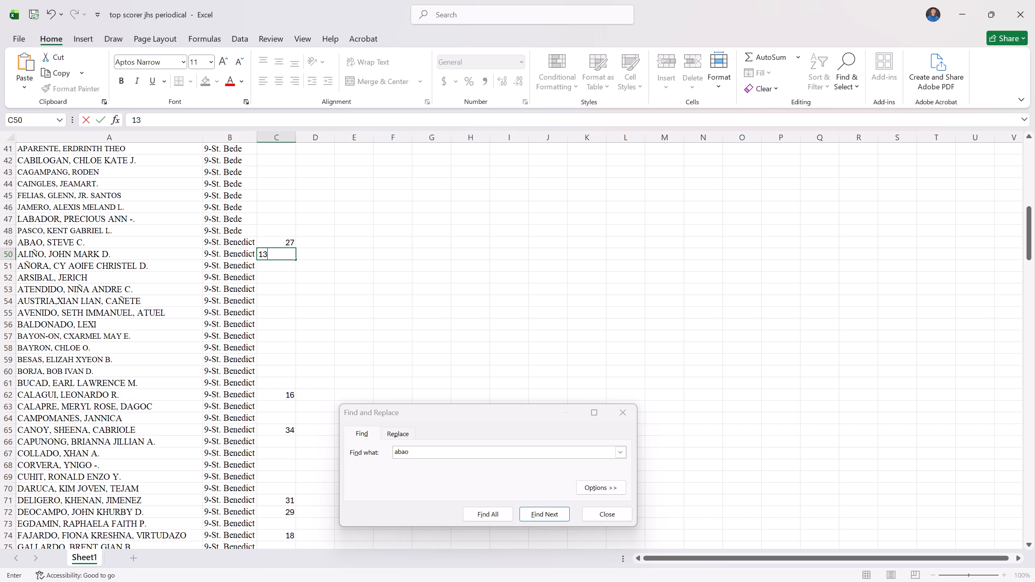
# Enter the score 29 in column C of the EGDAMIN row (C73).
pyautogui.scroll(-1, 156, 457)
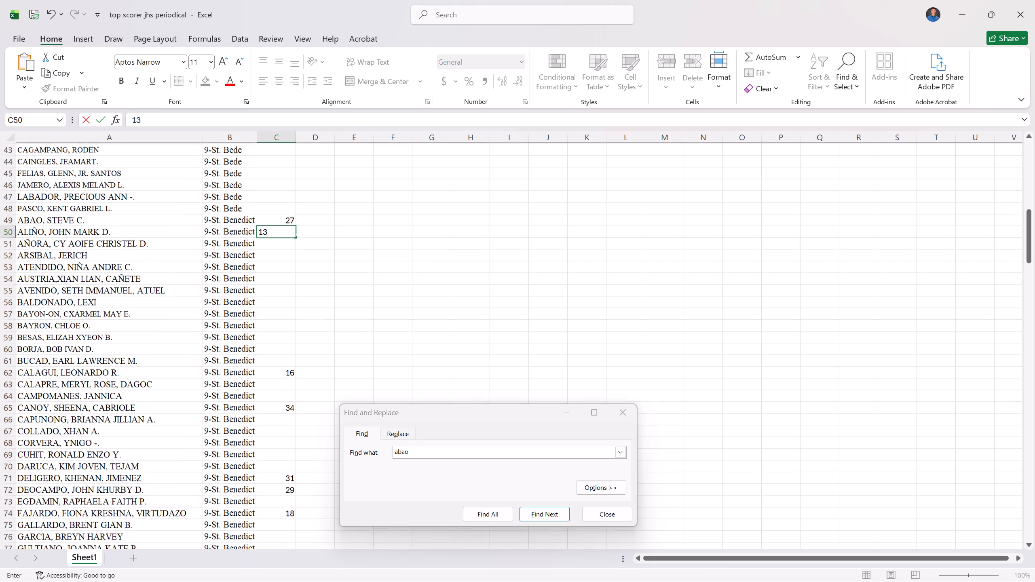
pyautogui.click(280, 487)
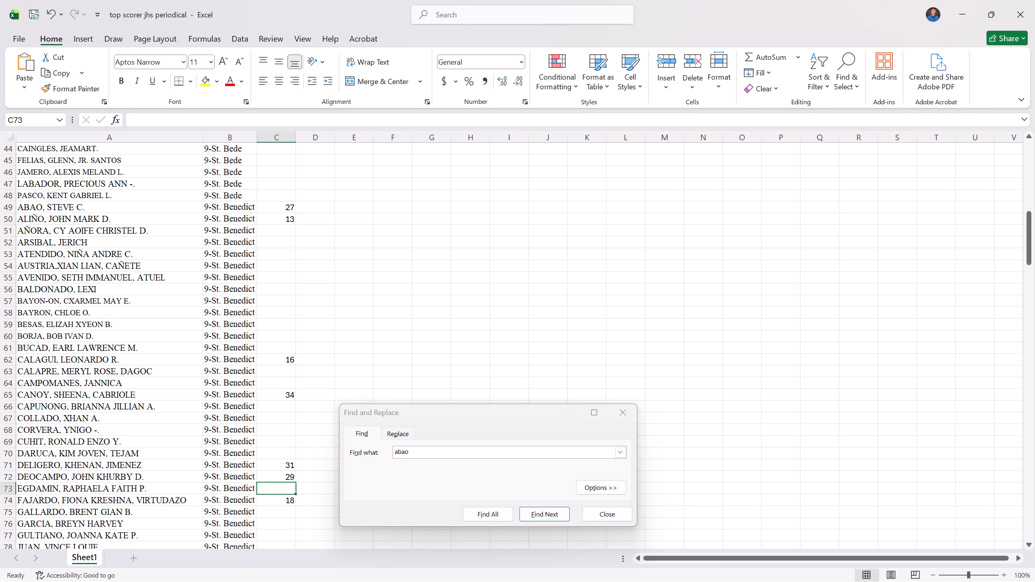
pyautogui.press('2')
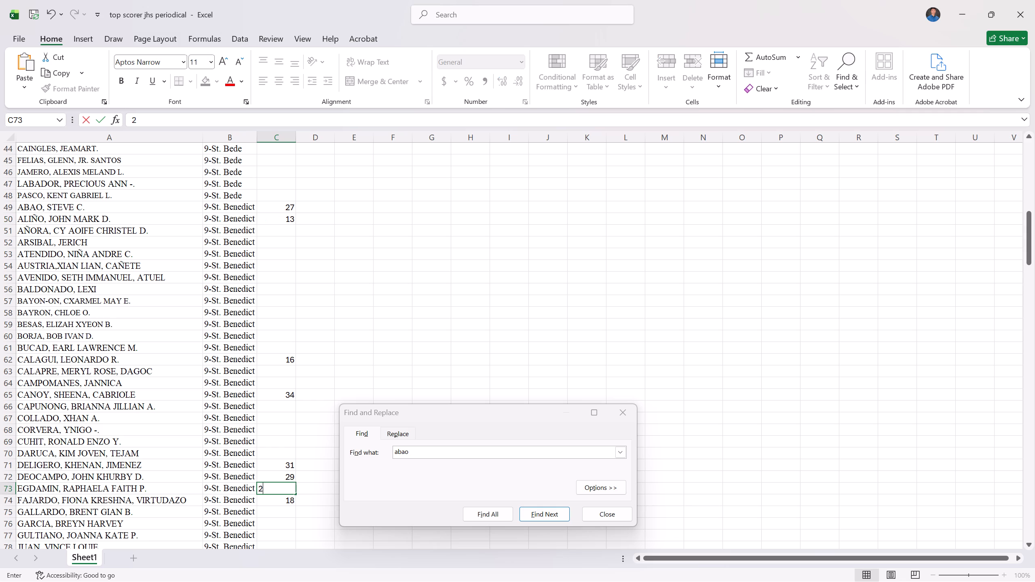
pyautogui.press('9')
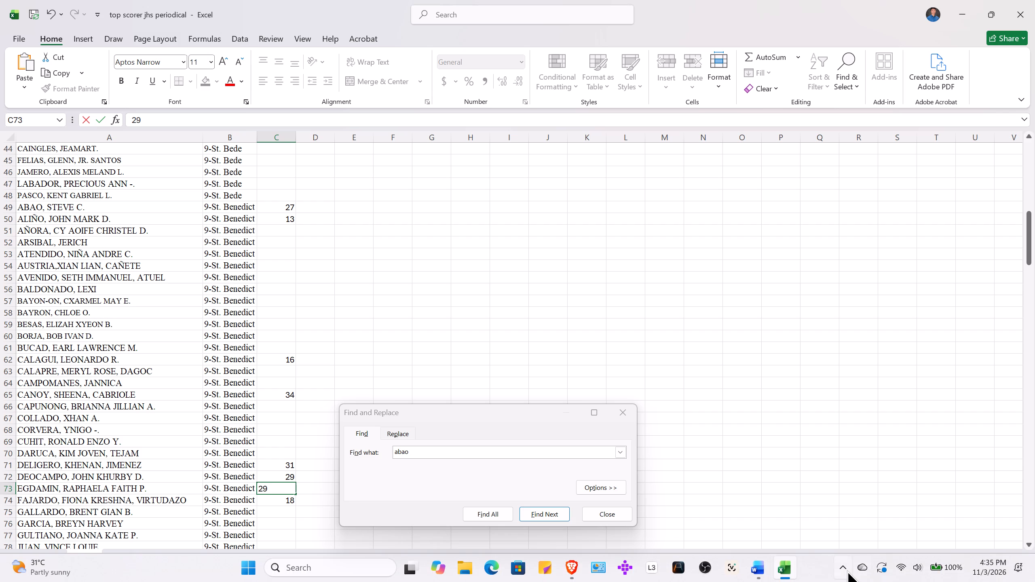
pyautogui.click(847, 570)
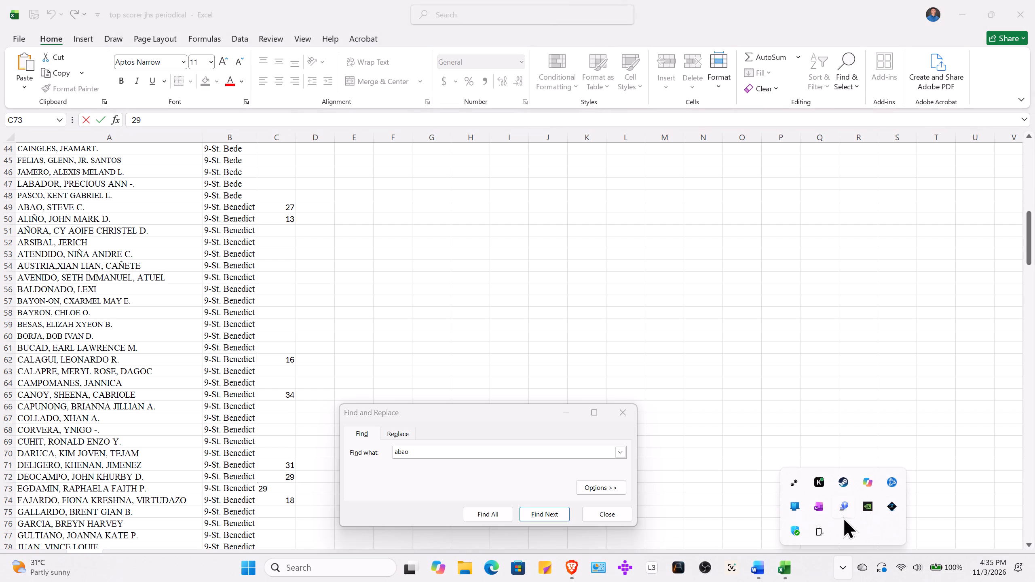